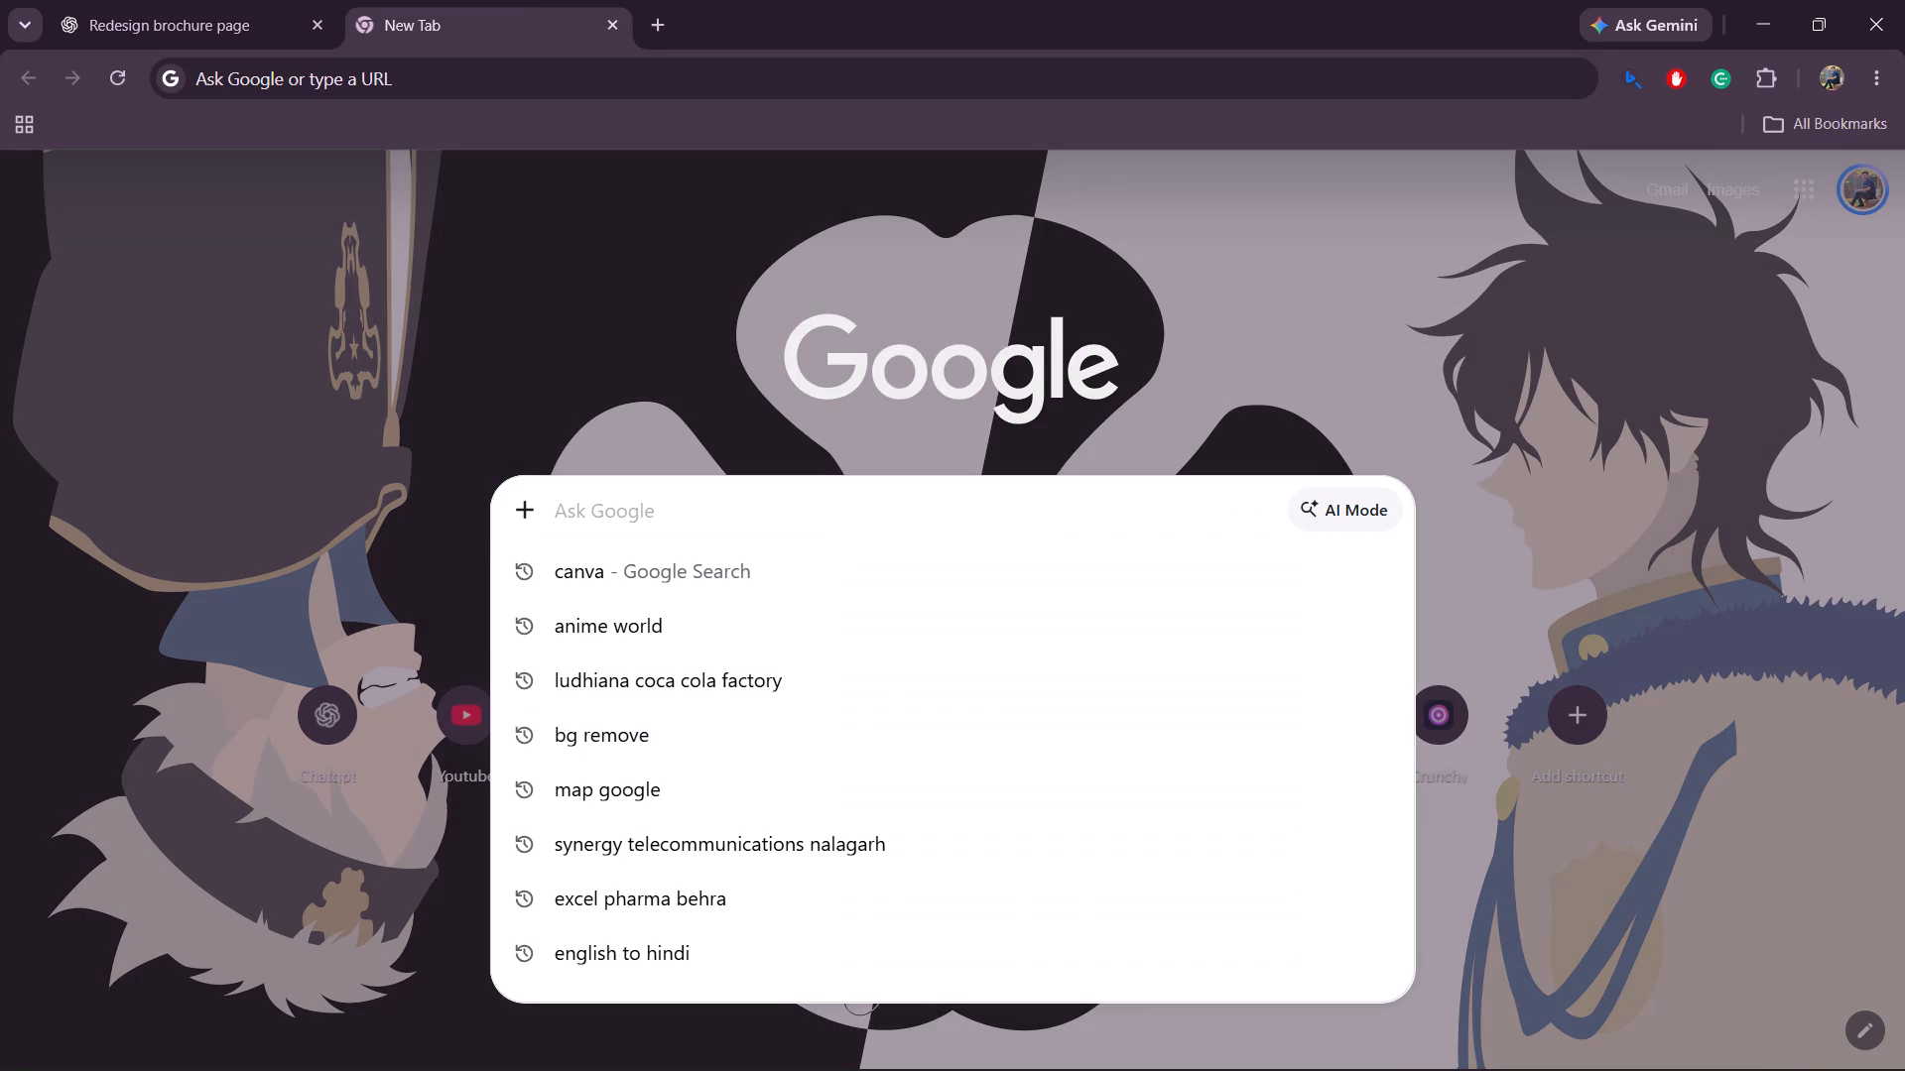
type("can")
type("va")
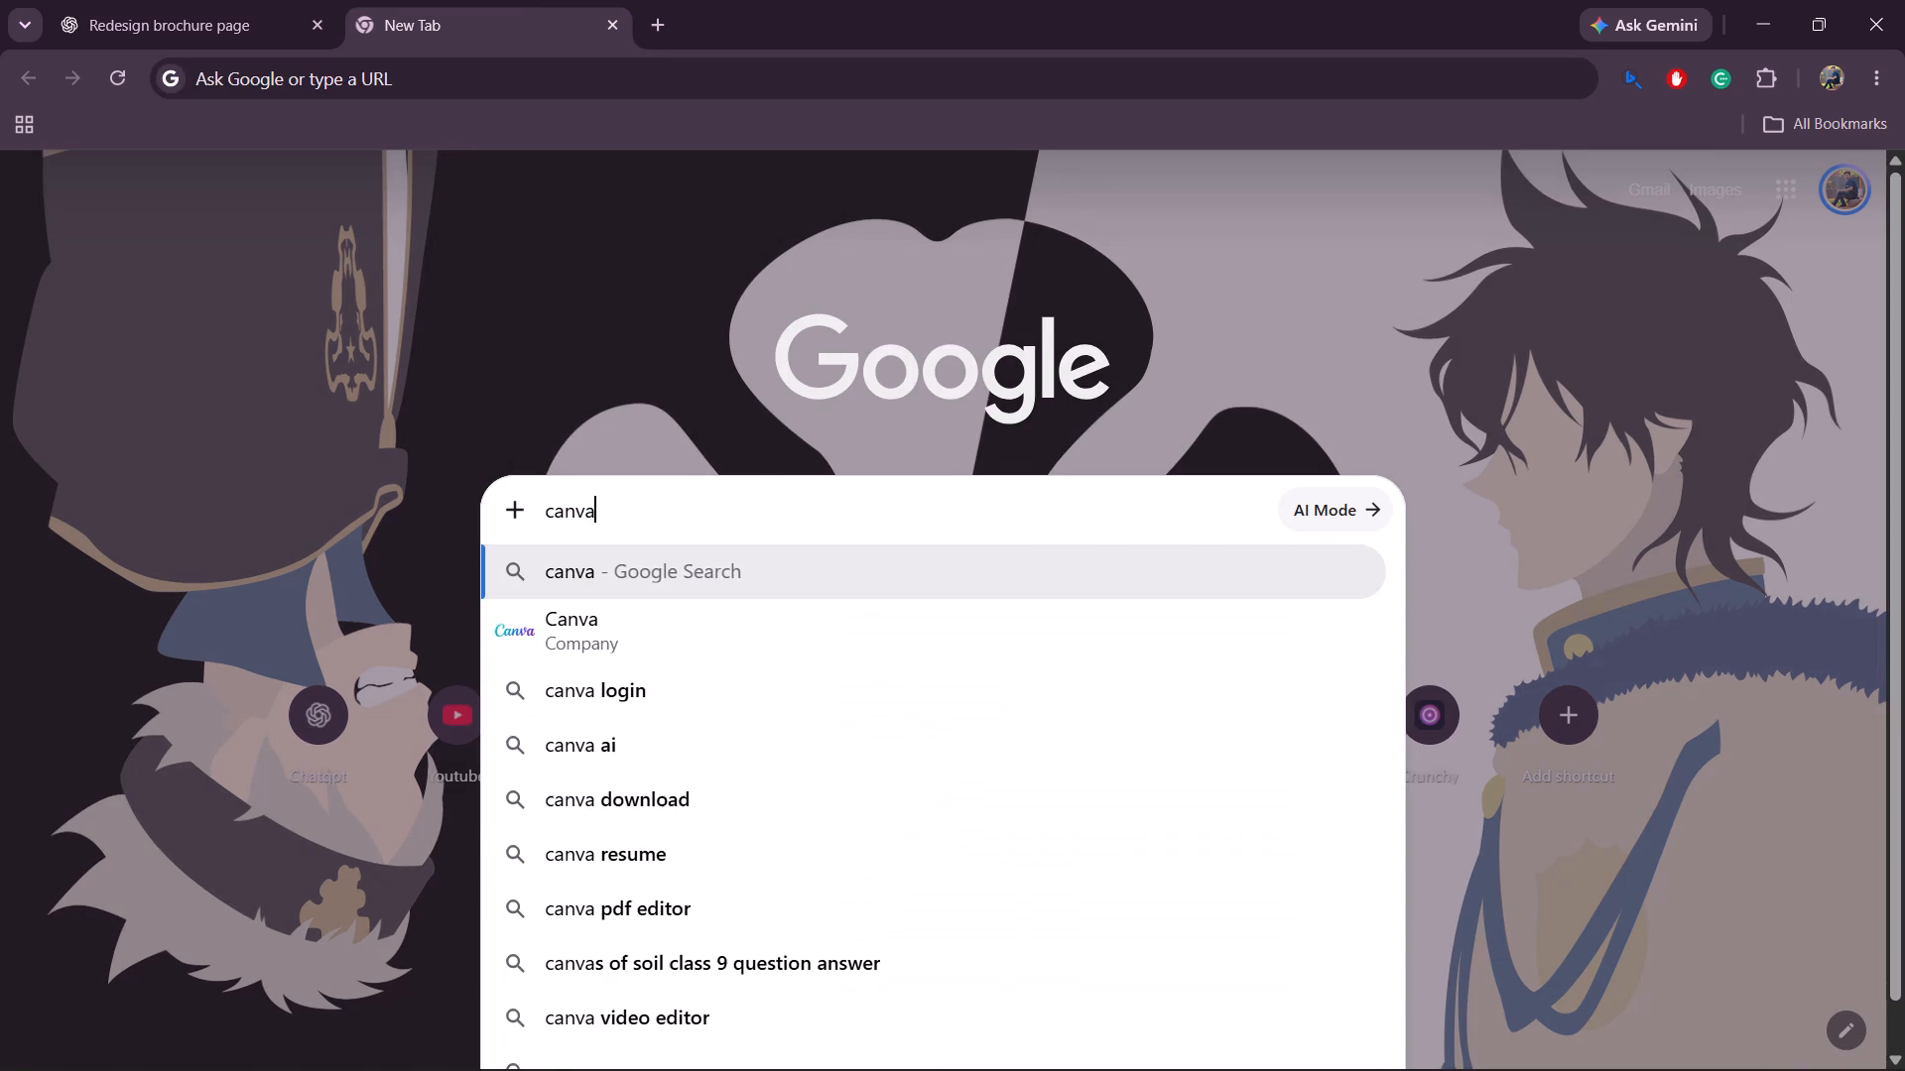
key("Return")
left_click(563, 381)
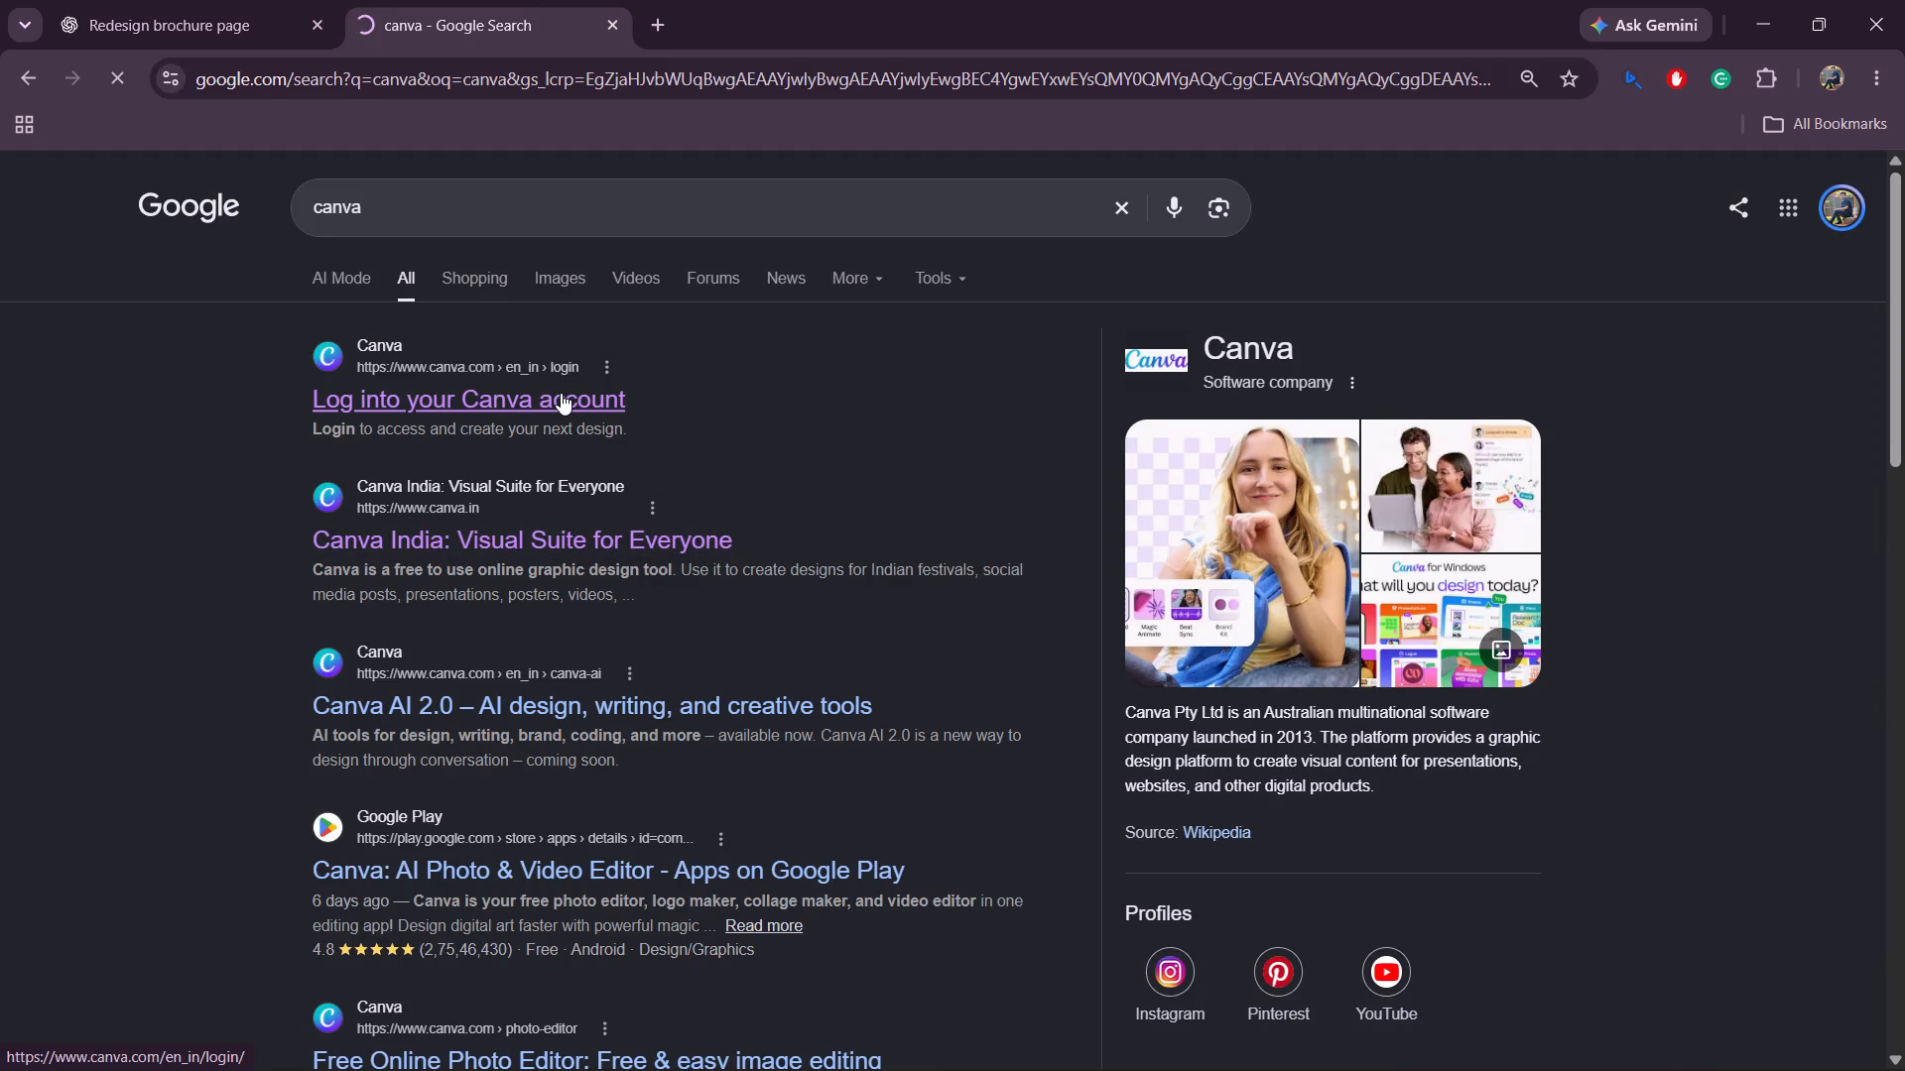
left_click(561, 393)
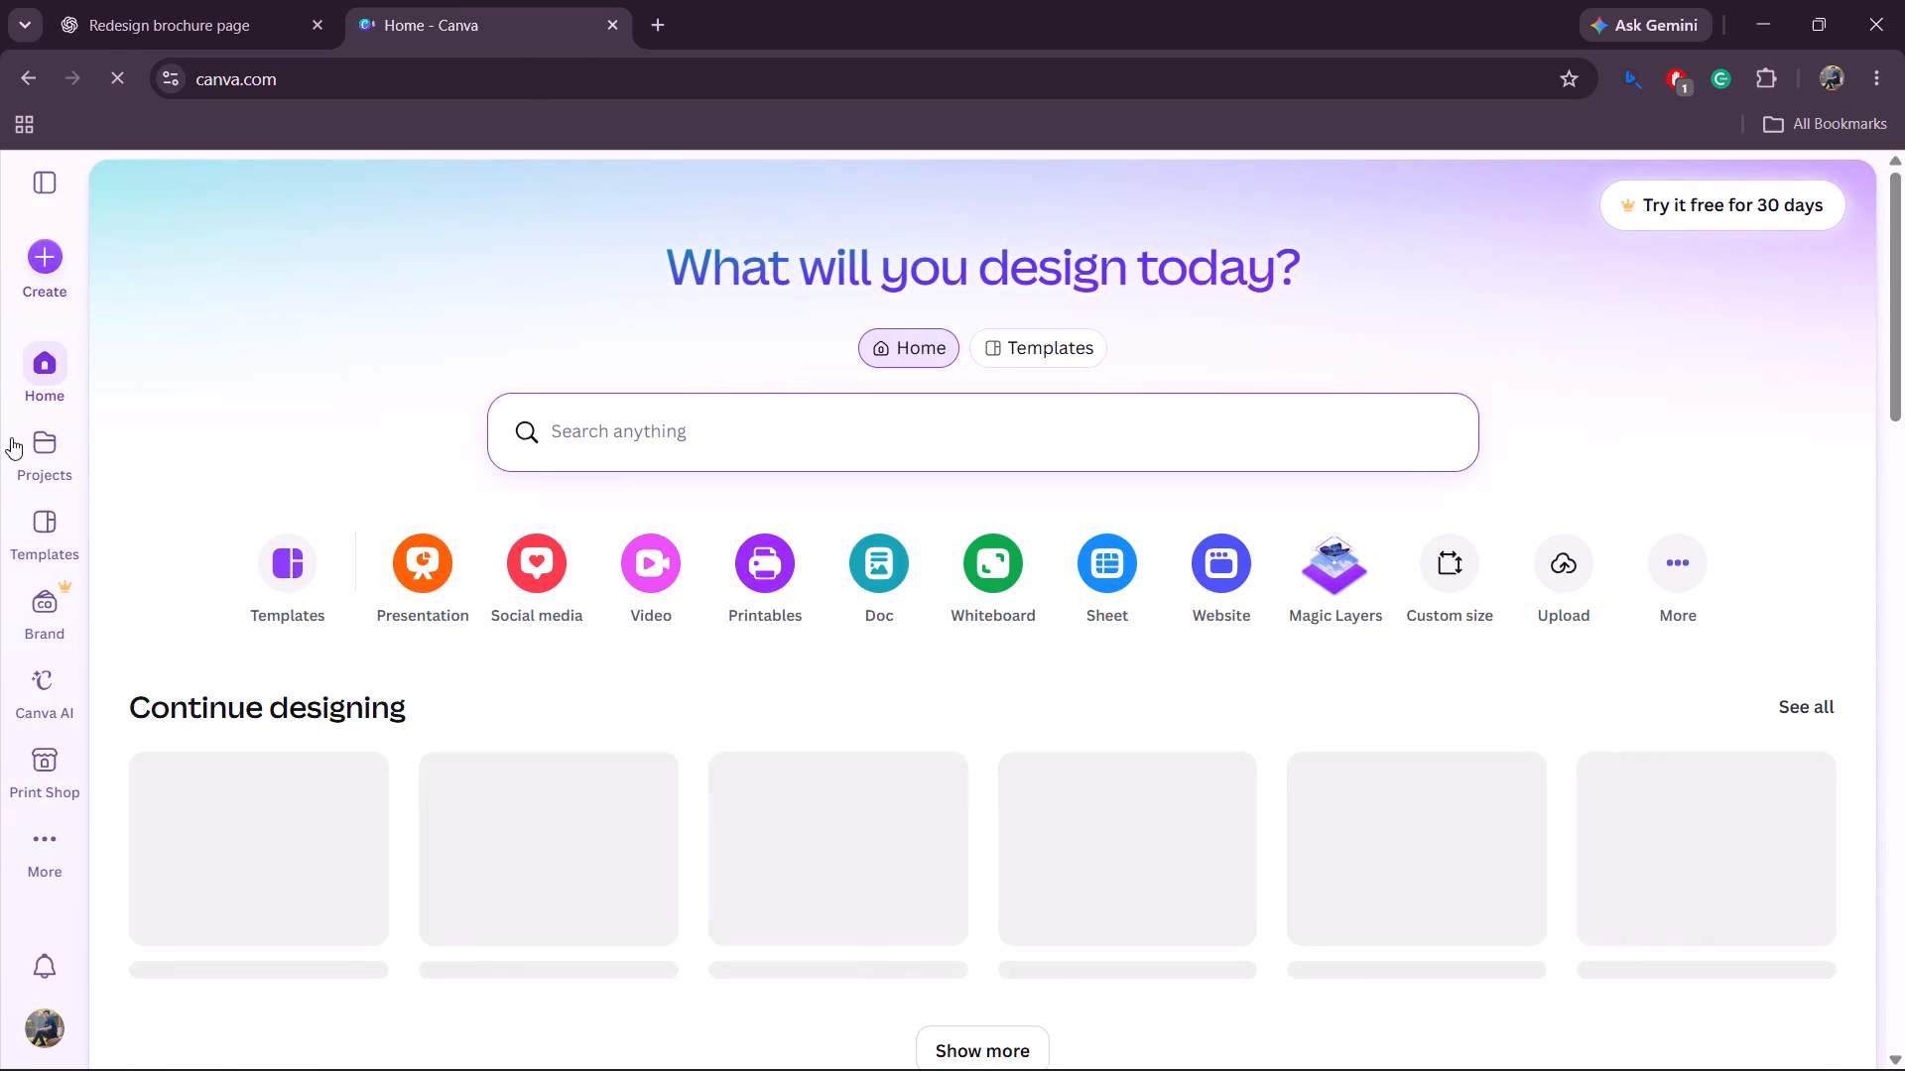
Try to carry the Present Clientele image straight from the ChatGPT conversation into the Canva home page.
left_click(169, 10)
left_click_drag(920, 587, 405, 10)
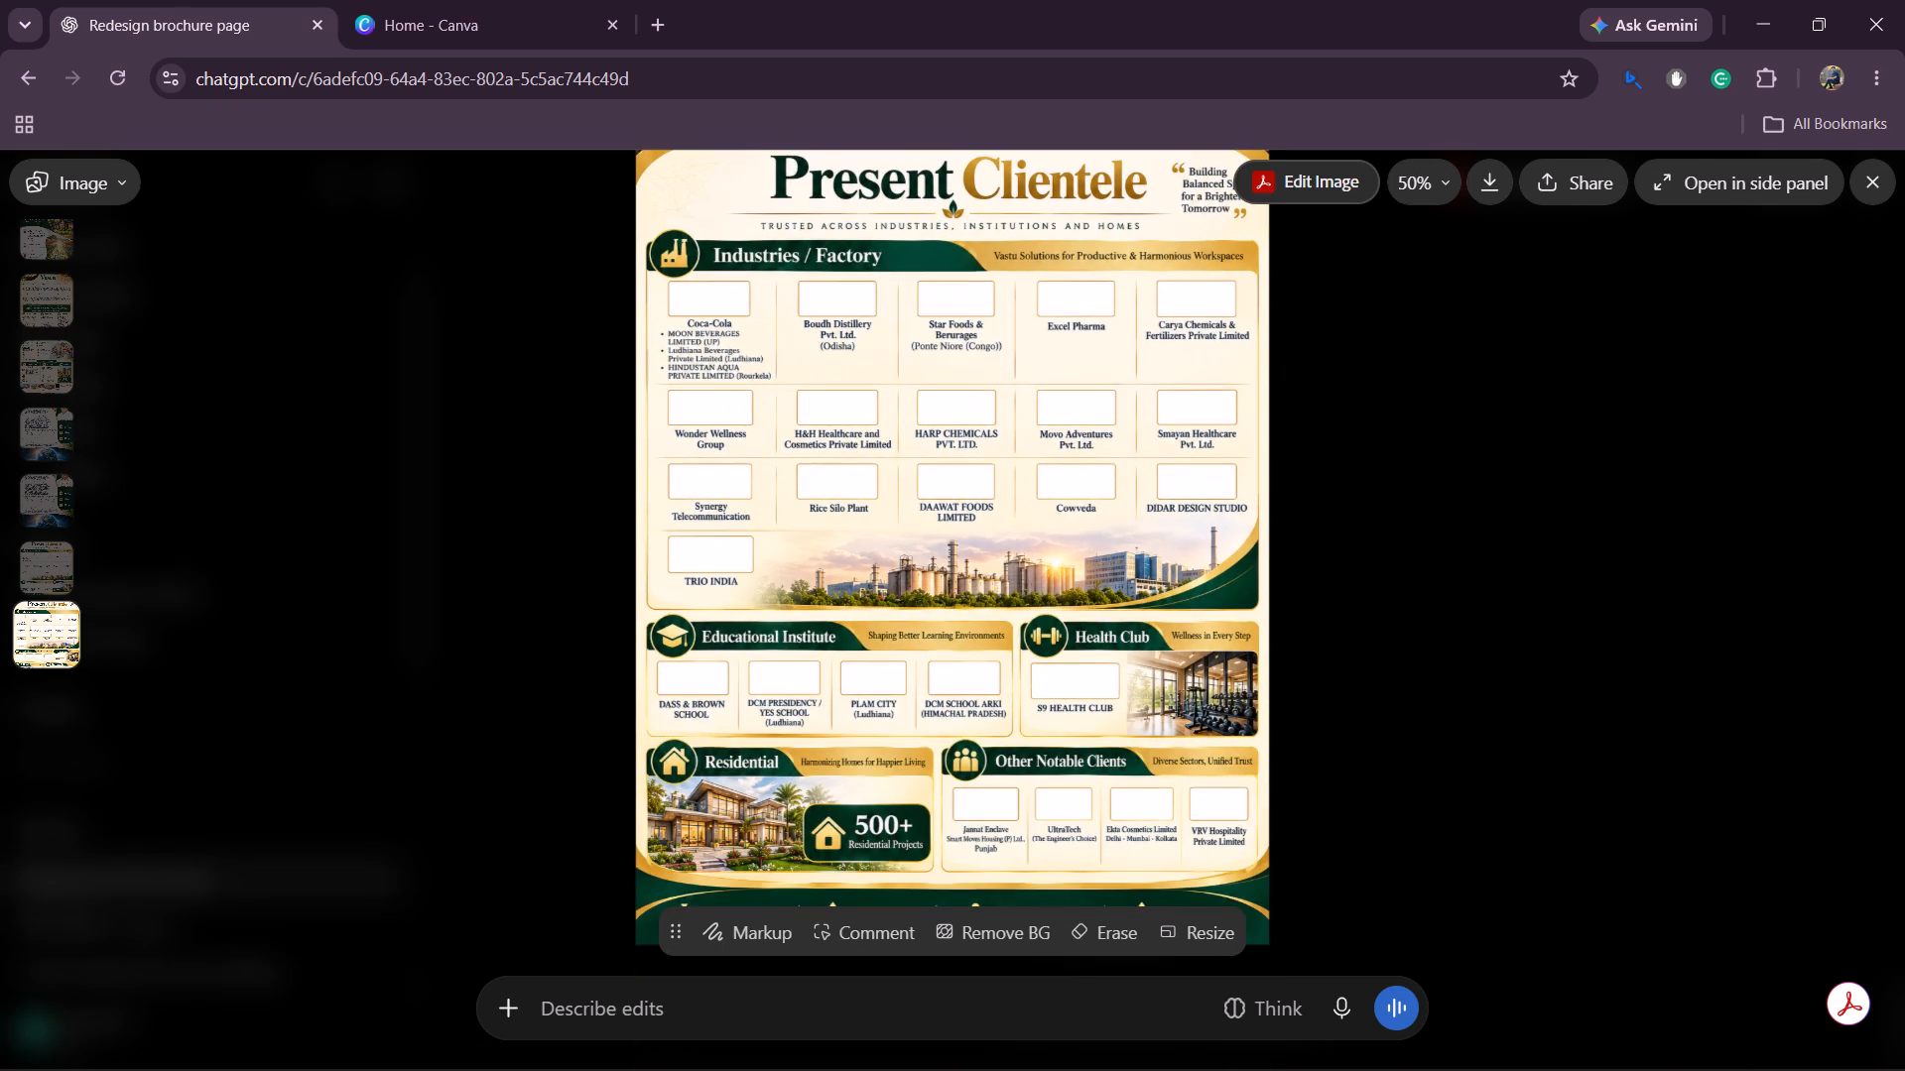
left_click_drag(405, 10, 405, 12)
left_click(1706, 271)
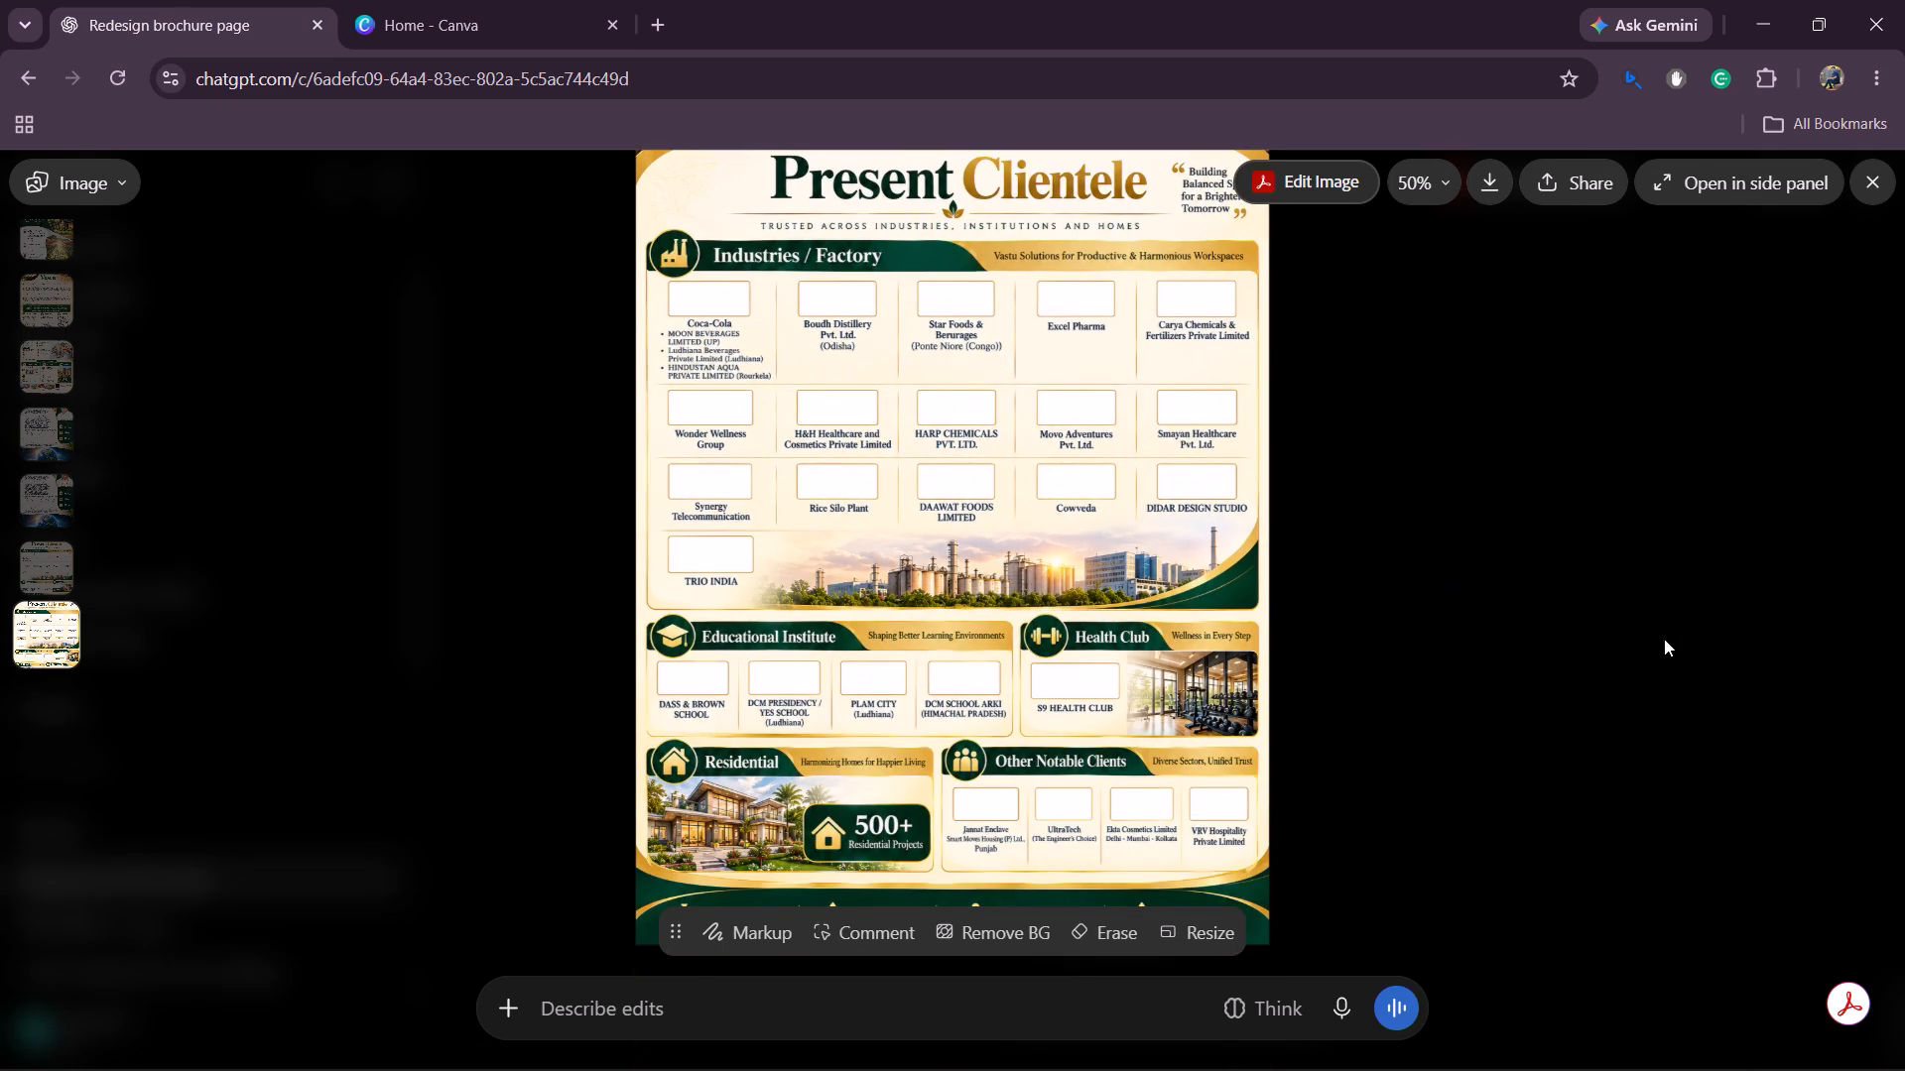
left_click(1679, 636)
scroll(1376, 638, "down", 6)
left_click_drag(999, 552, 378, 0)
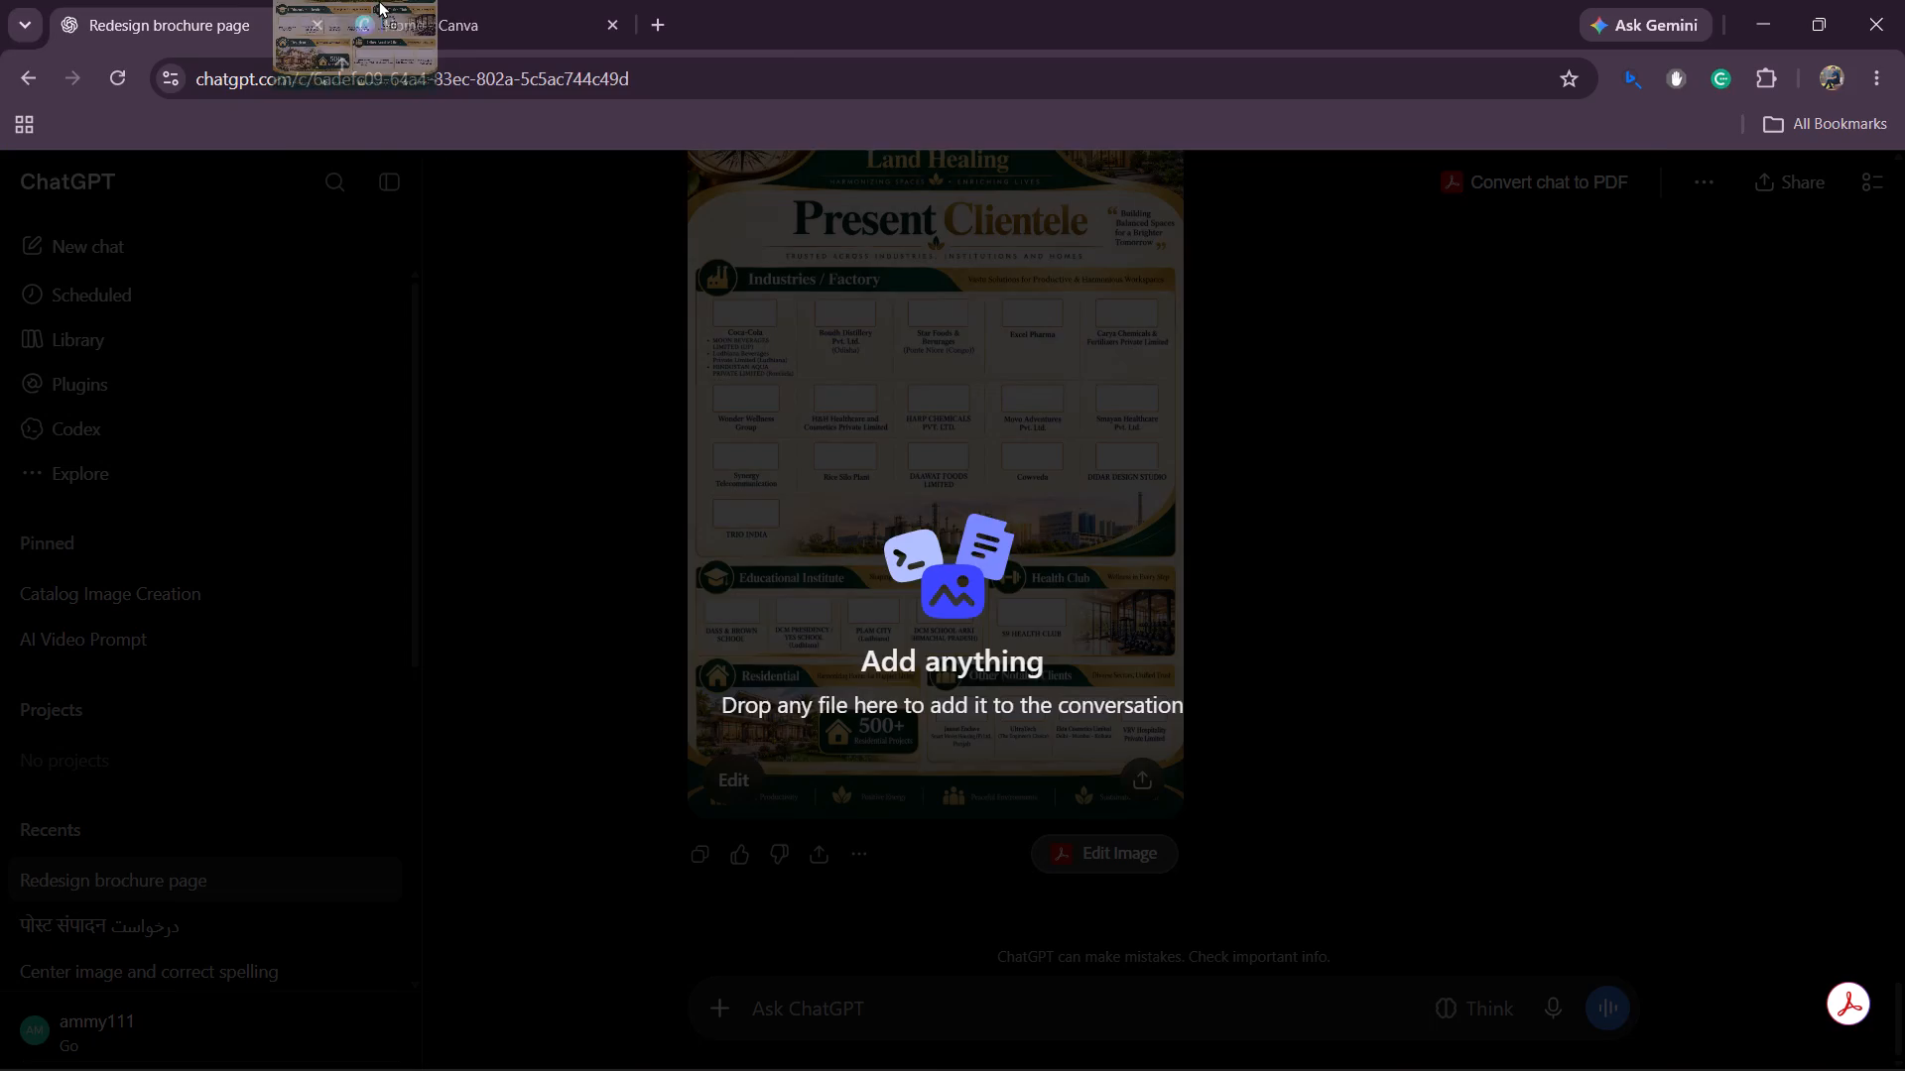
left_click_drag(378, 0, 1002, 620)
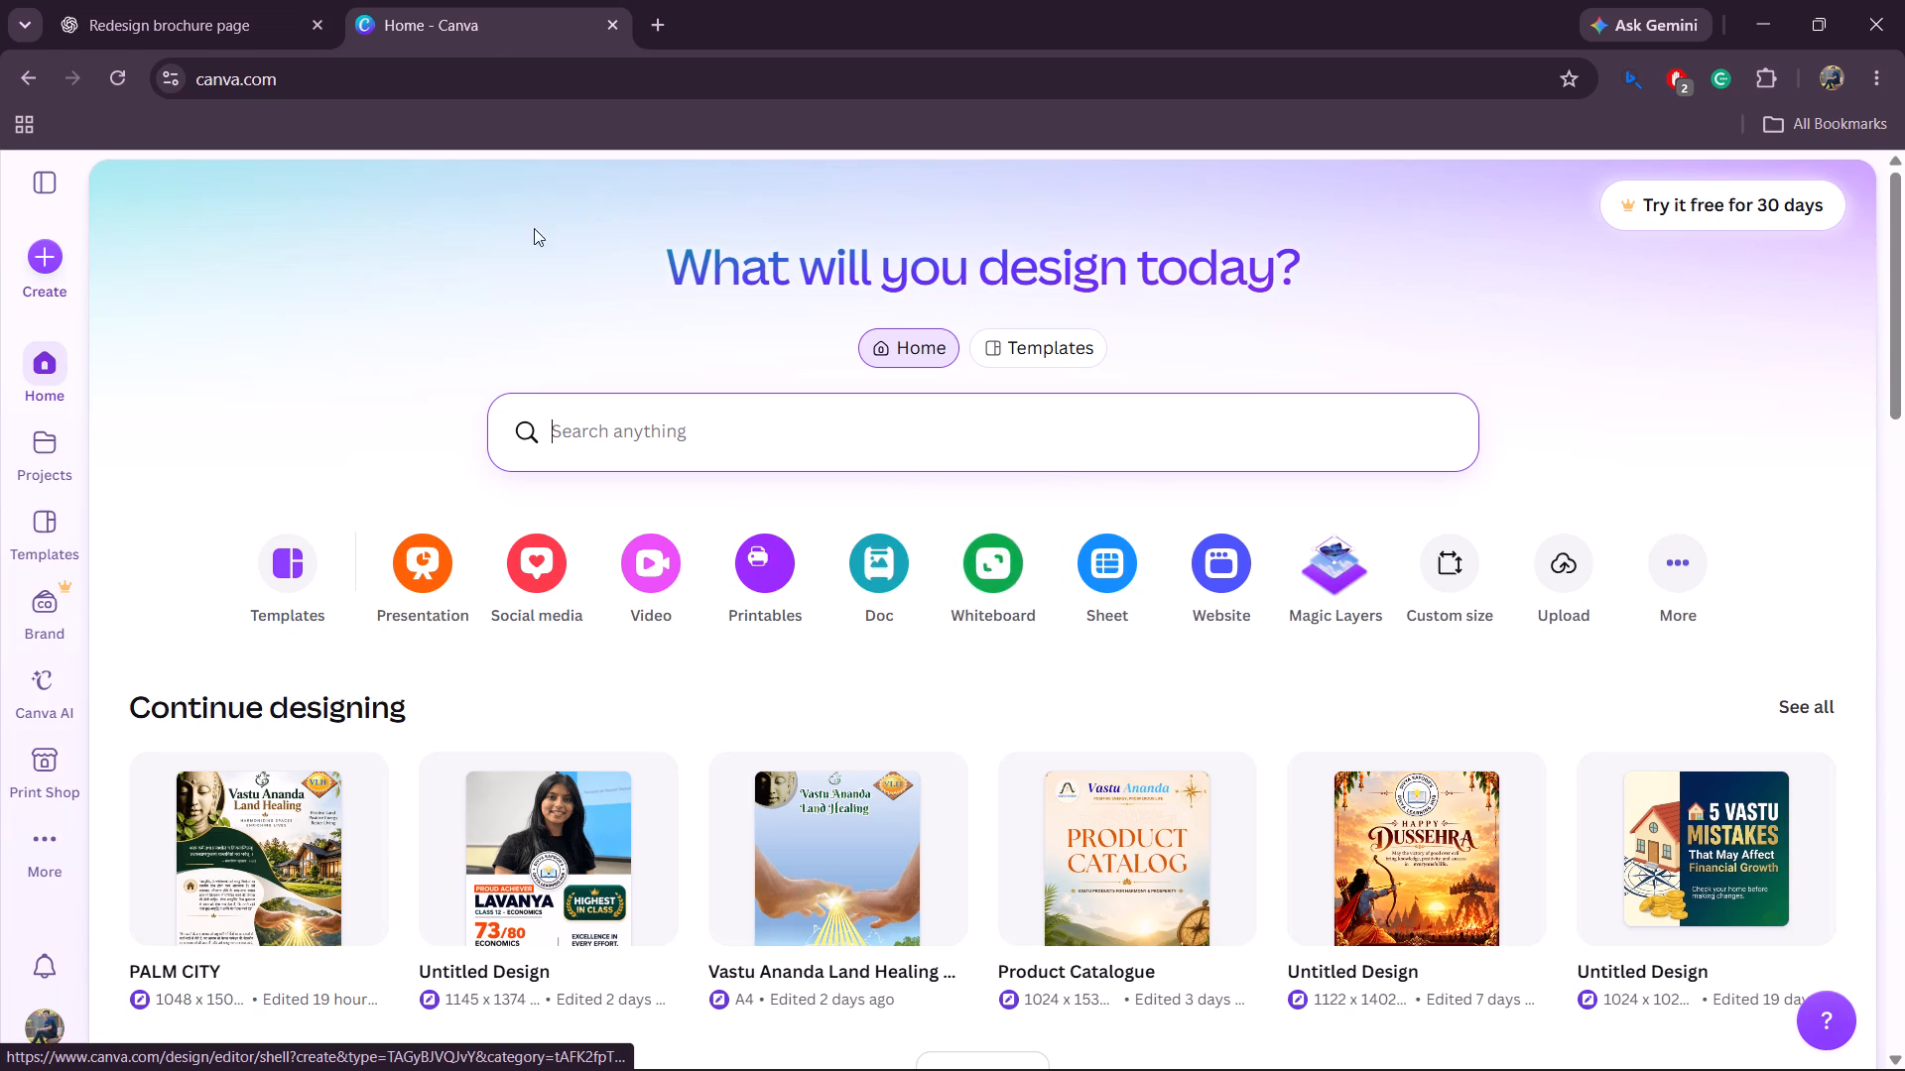
Return to the ChatGPT conversation and download the Present Clientele image from its enlarged view.
left_click(172, 19)
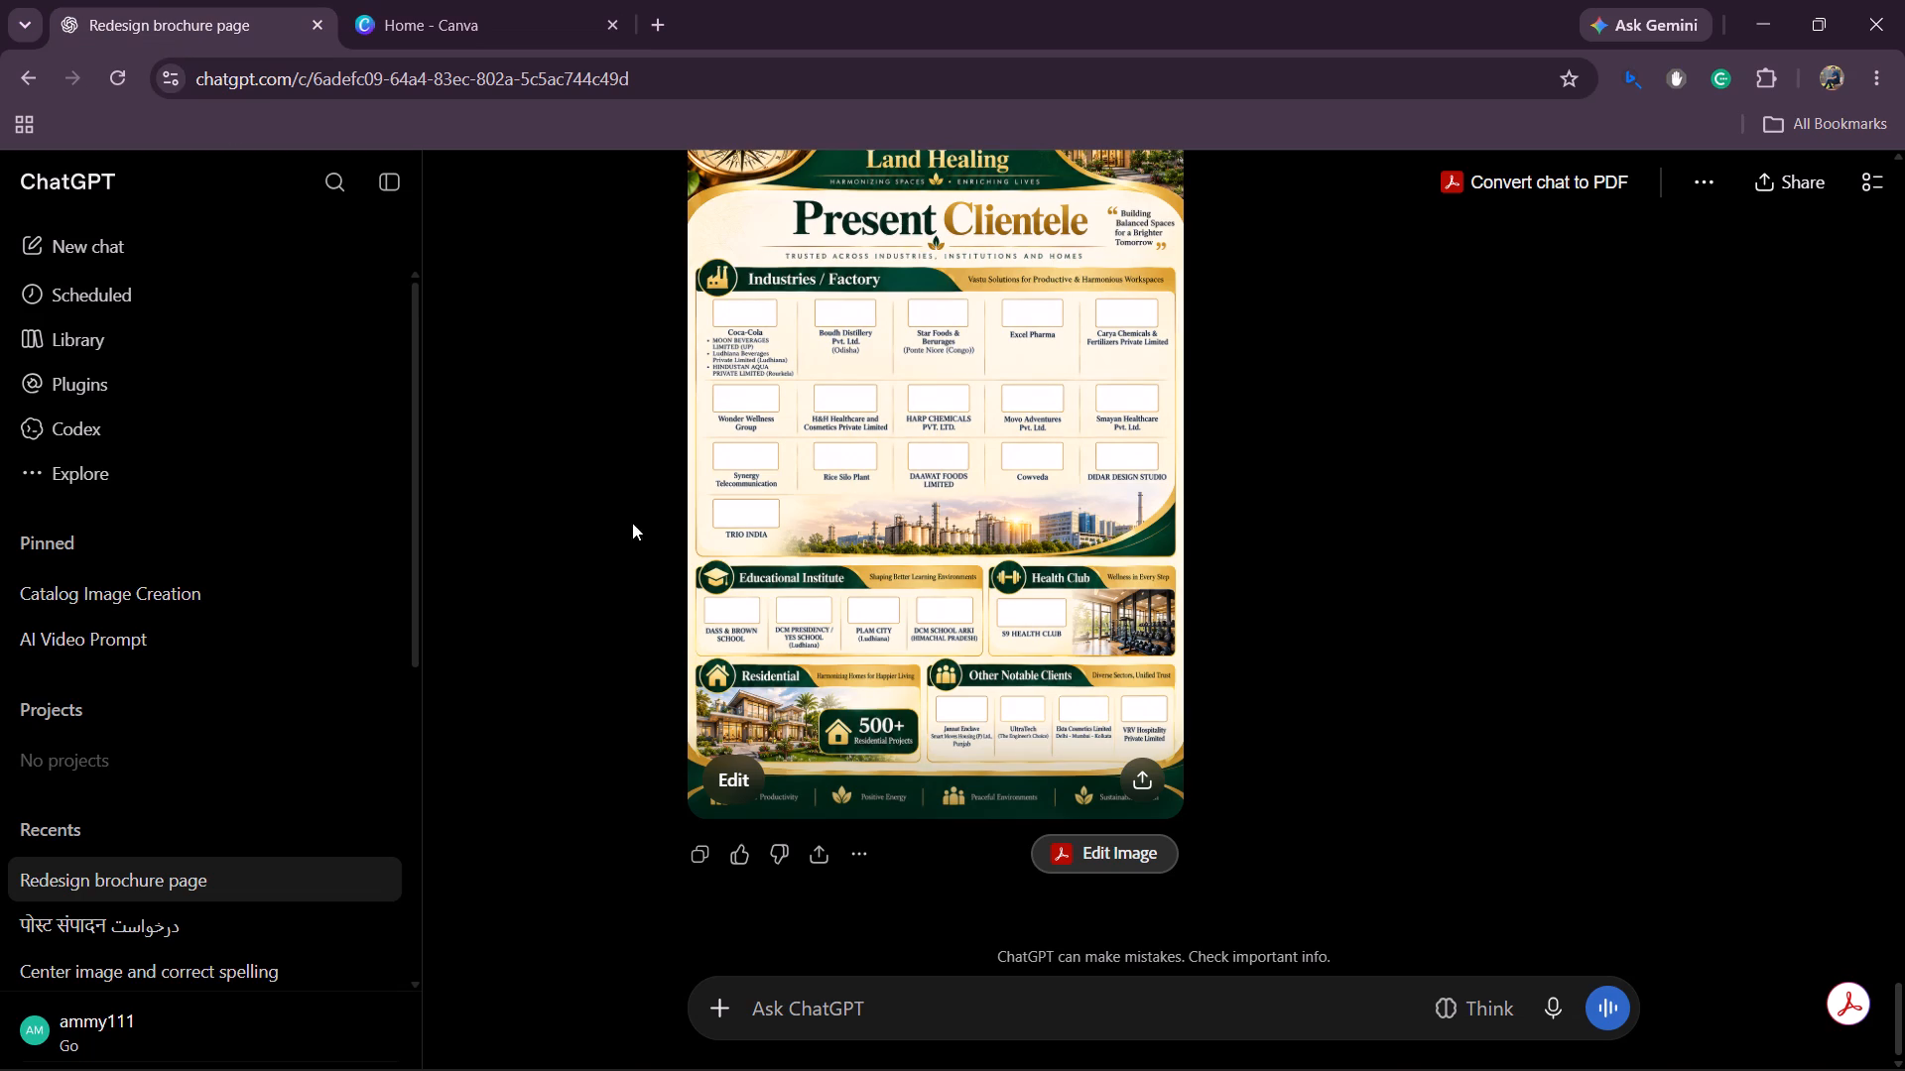
left_click(1066, 449)
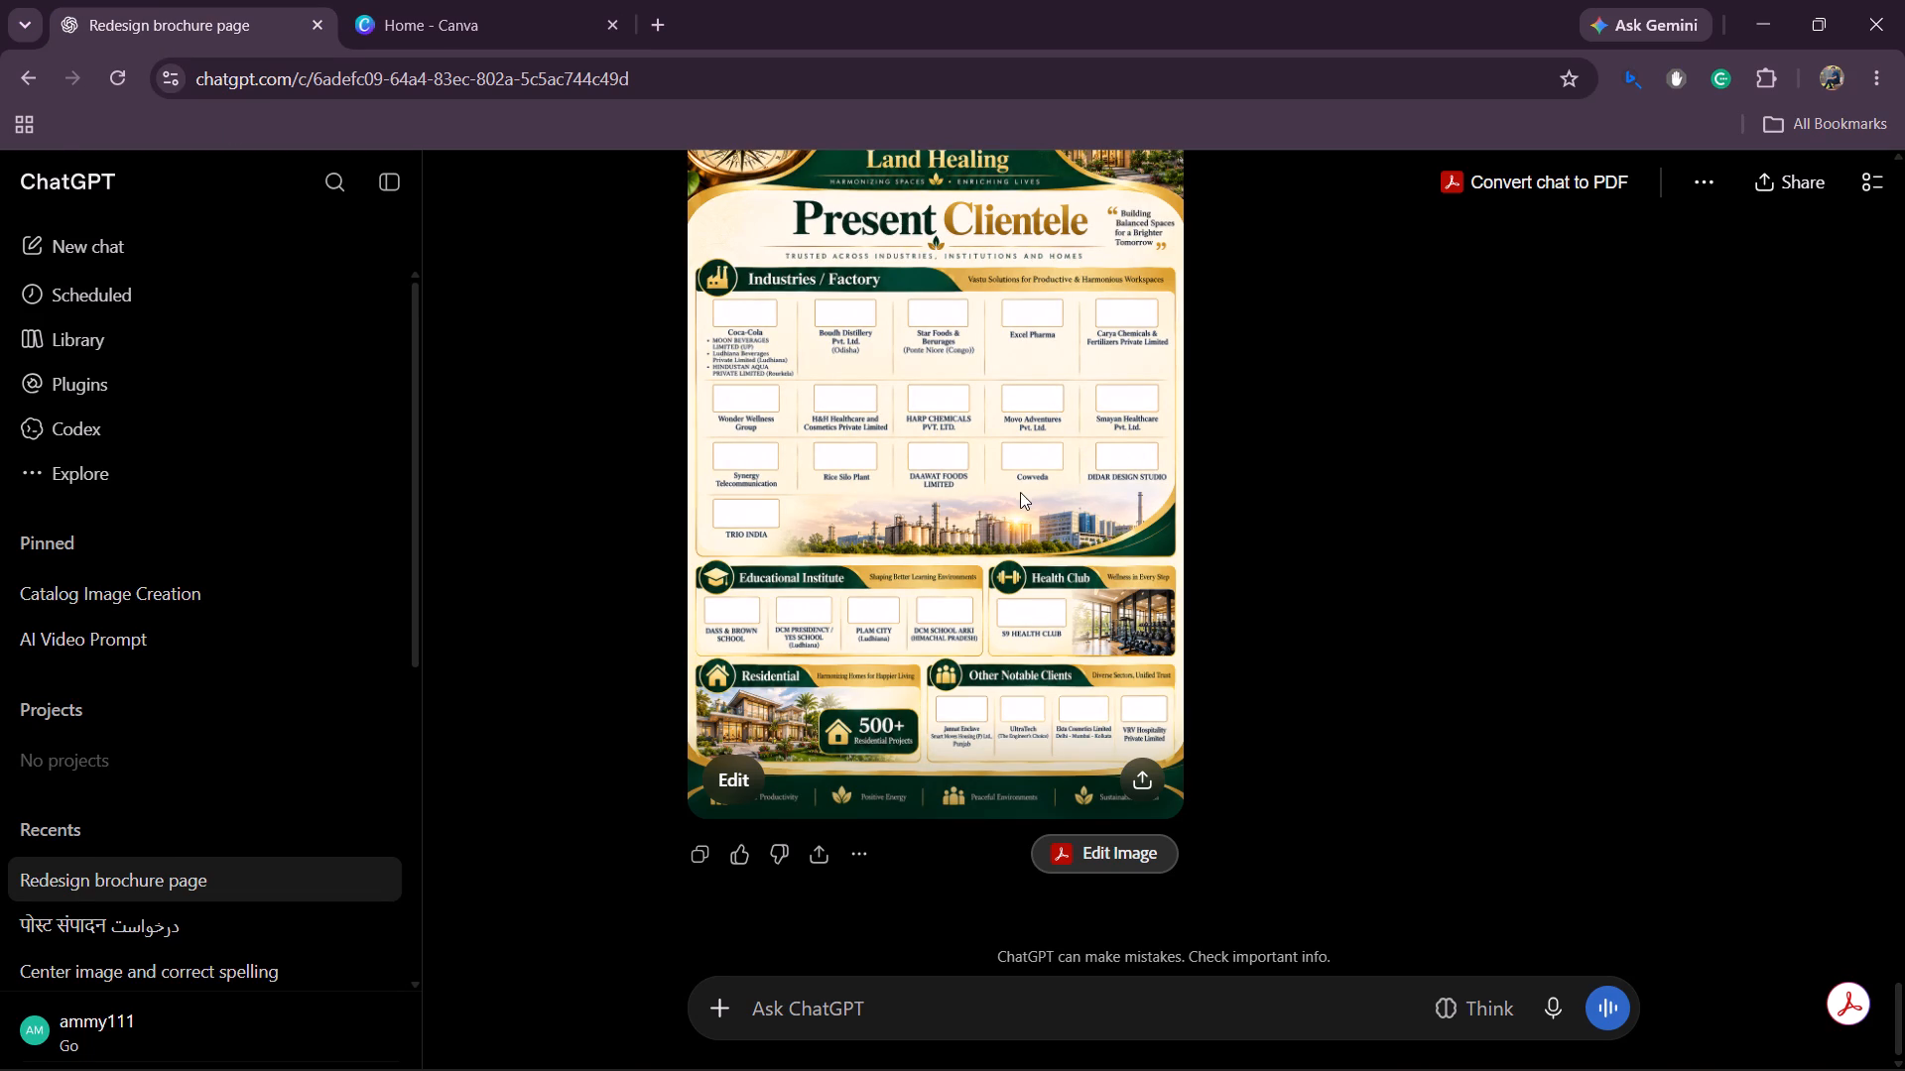
left_click(1487, 200)
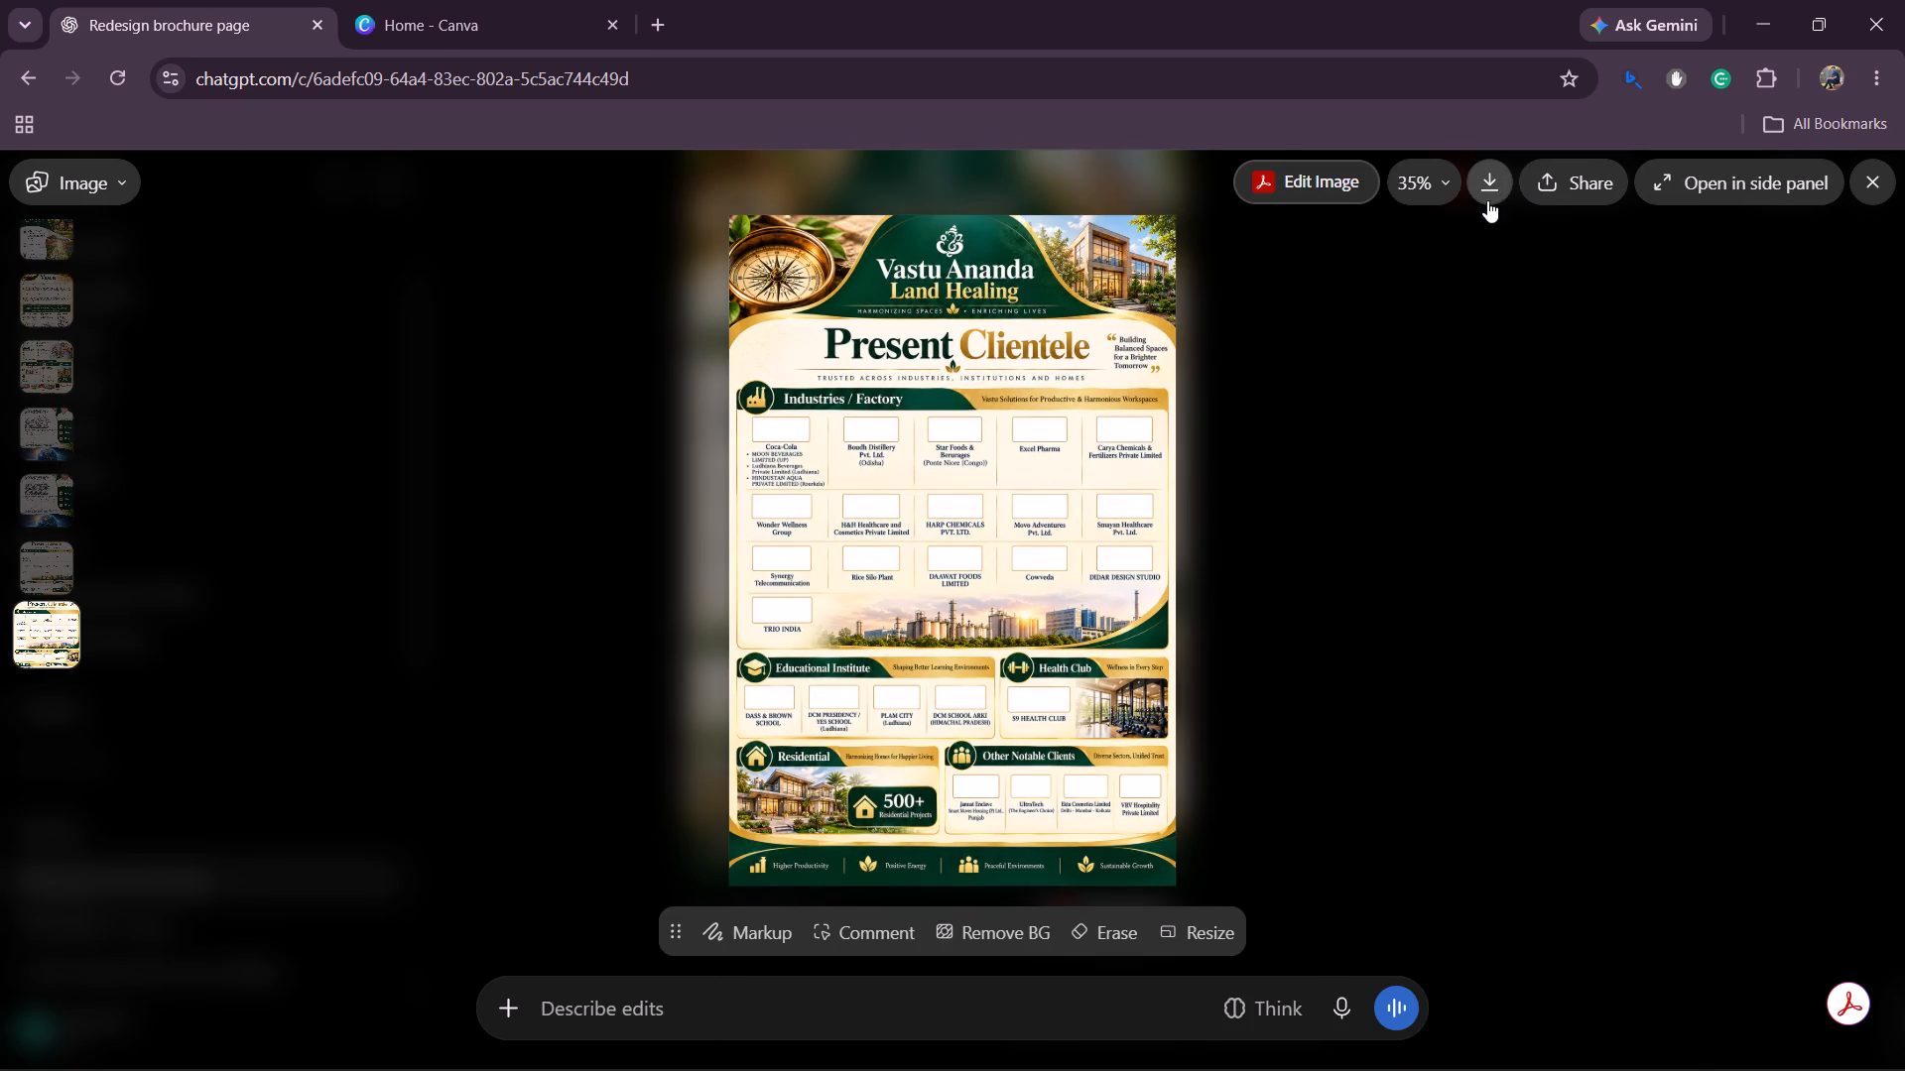
Upload the downloaded Vastu Ananda Clientele Brochure.png to Canva.
left_click(445, 0)
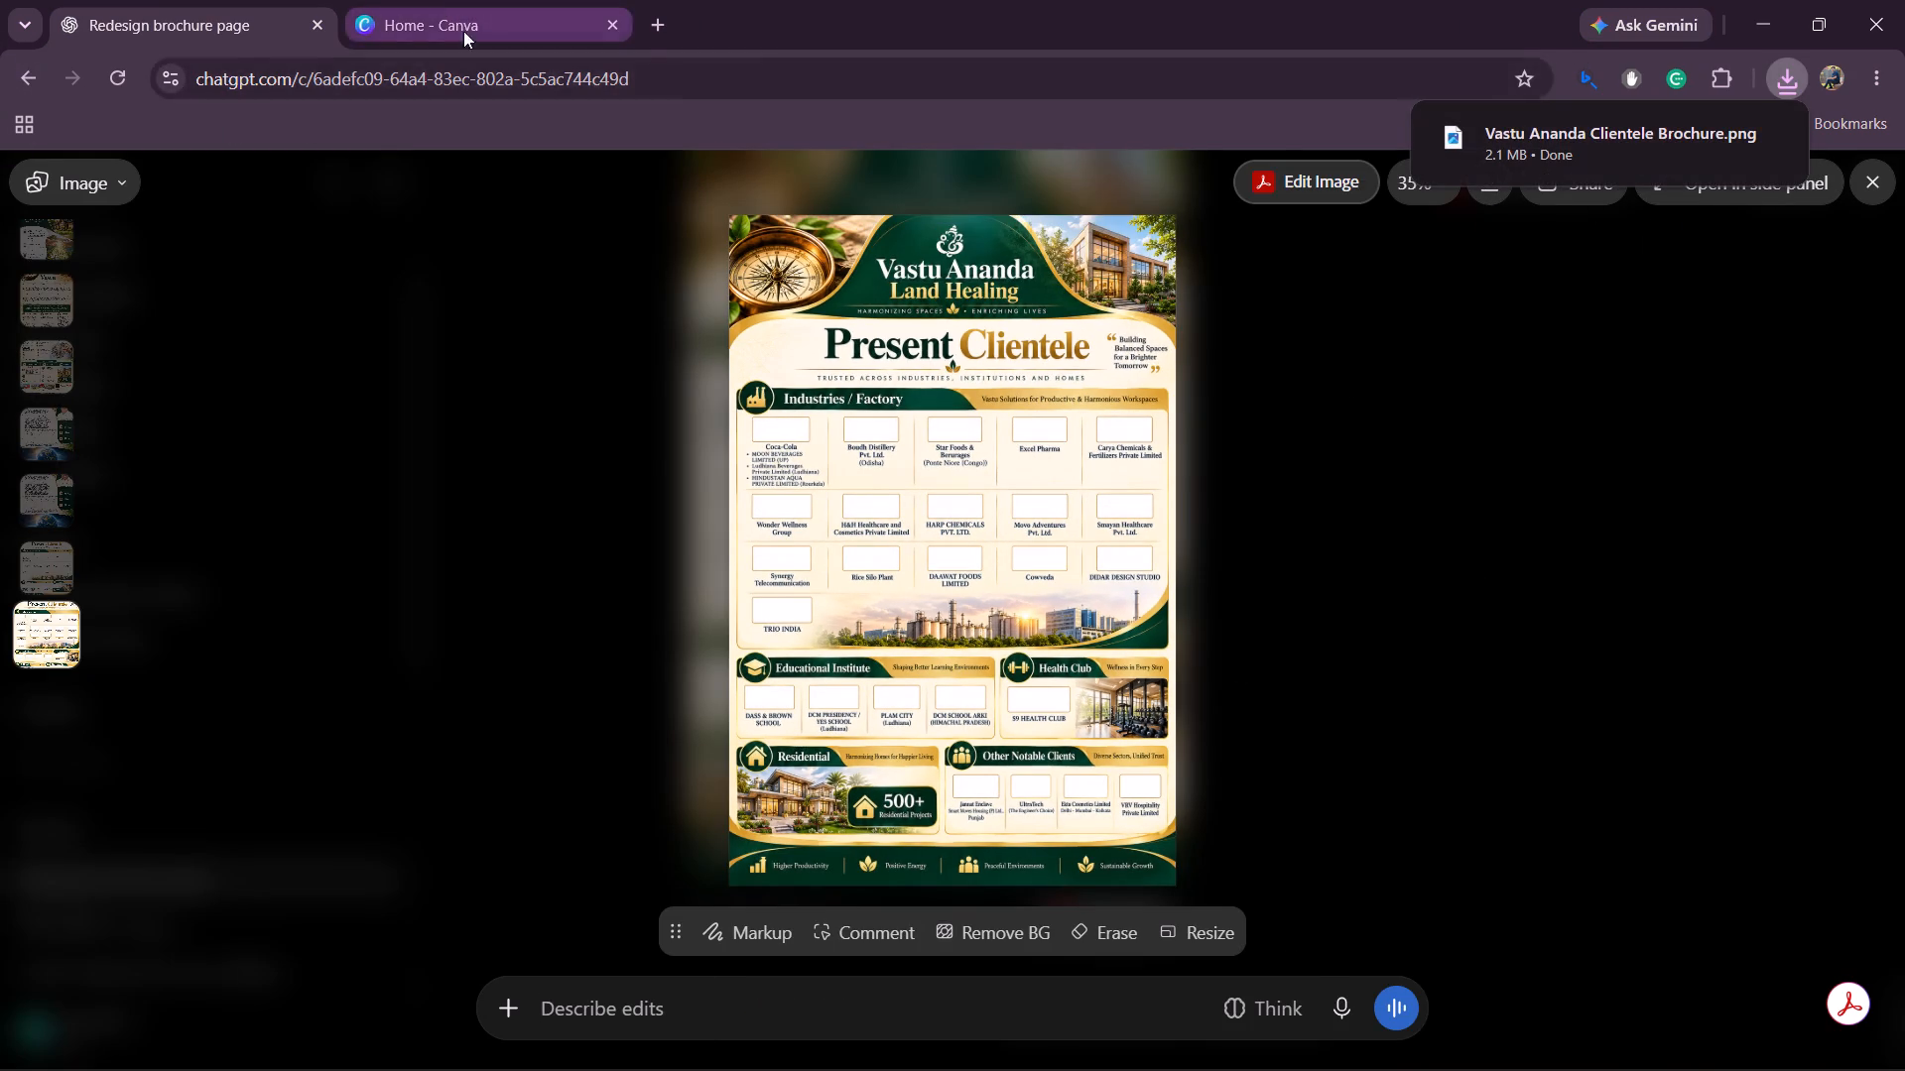
left_click(1784, 69)
left_click_drag(1589, 192, 655, 649)
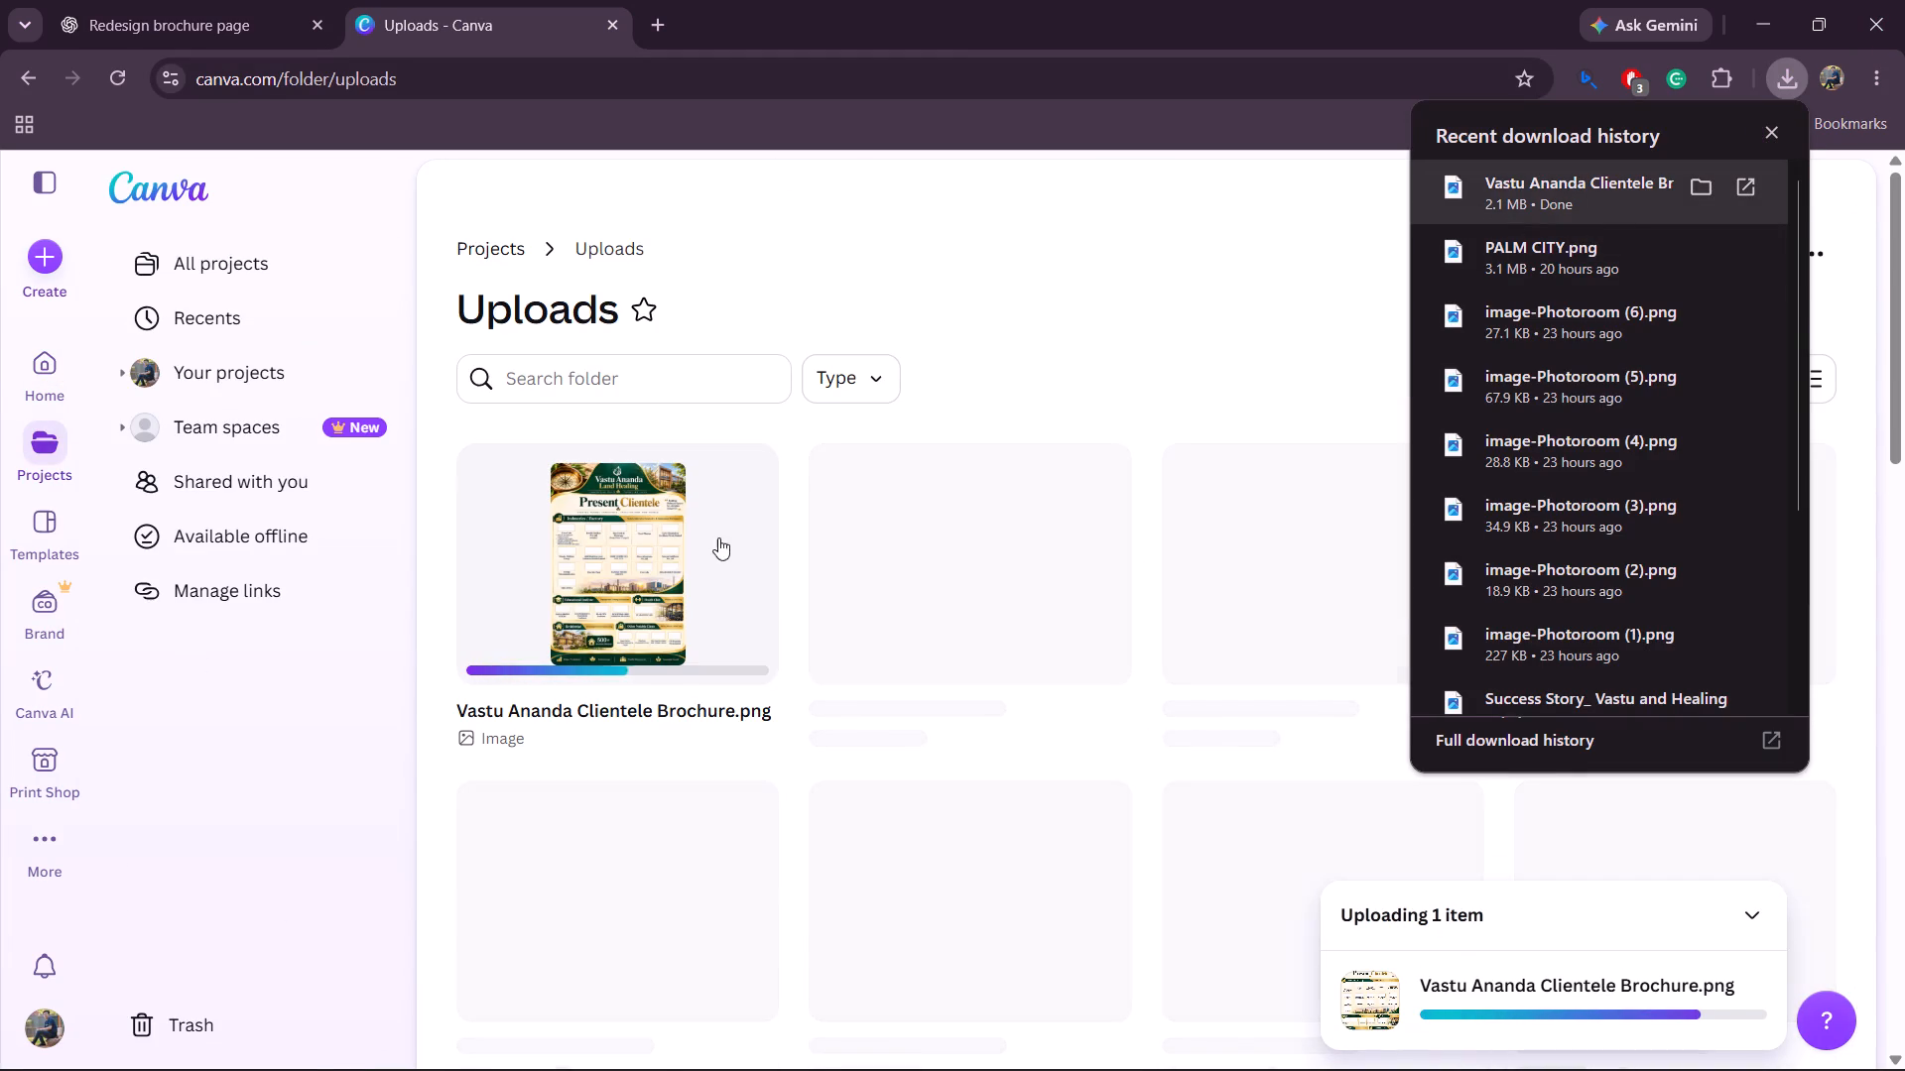
Open the uploaded Vastu Ananda Clientele Brochure.png in the Canva editor as a new design and close the image editing options.
double_click(650, 554)
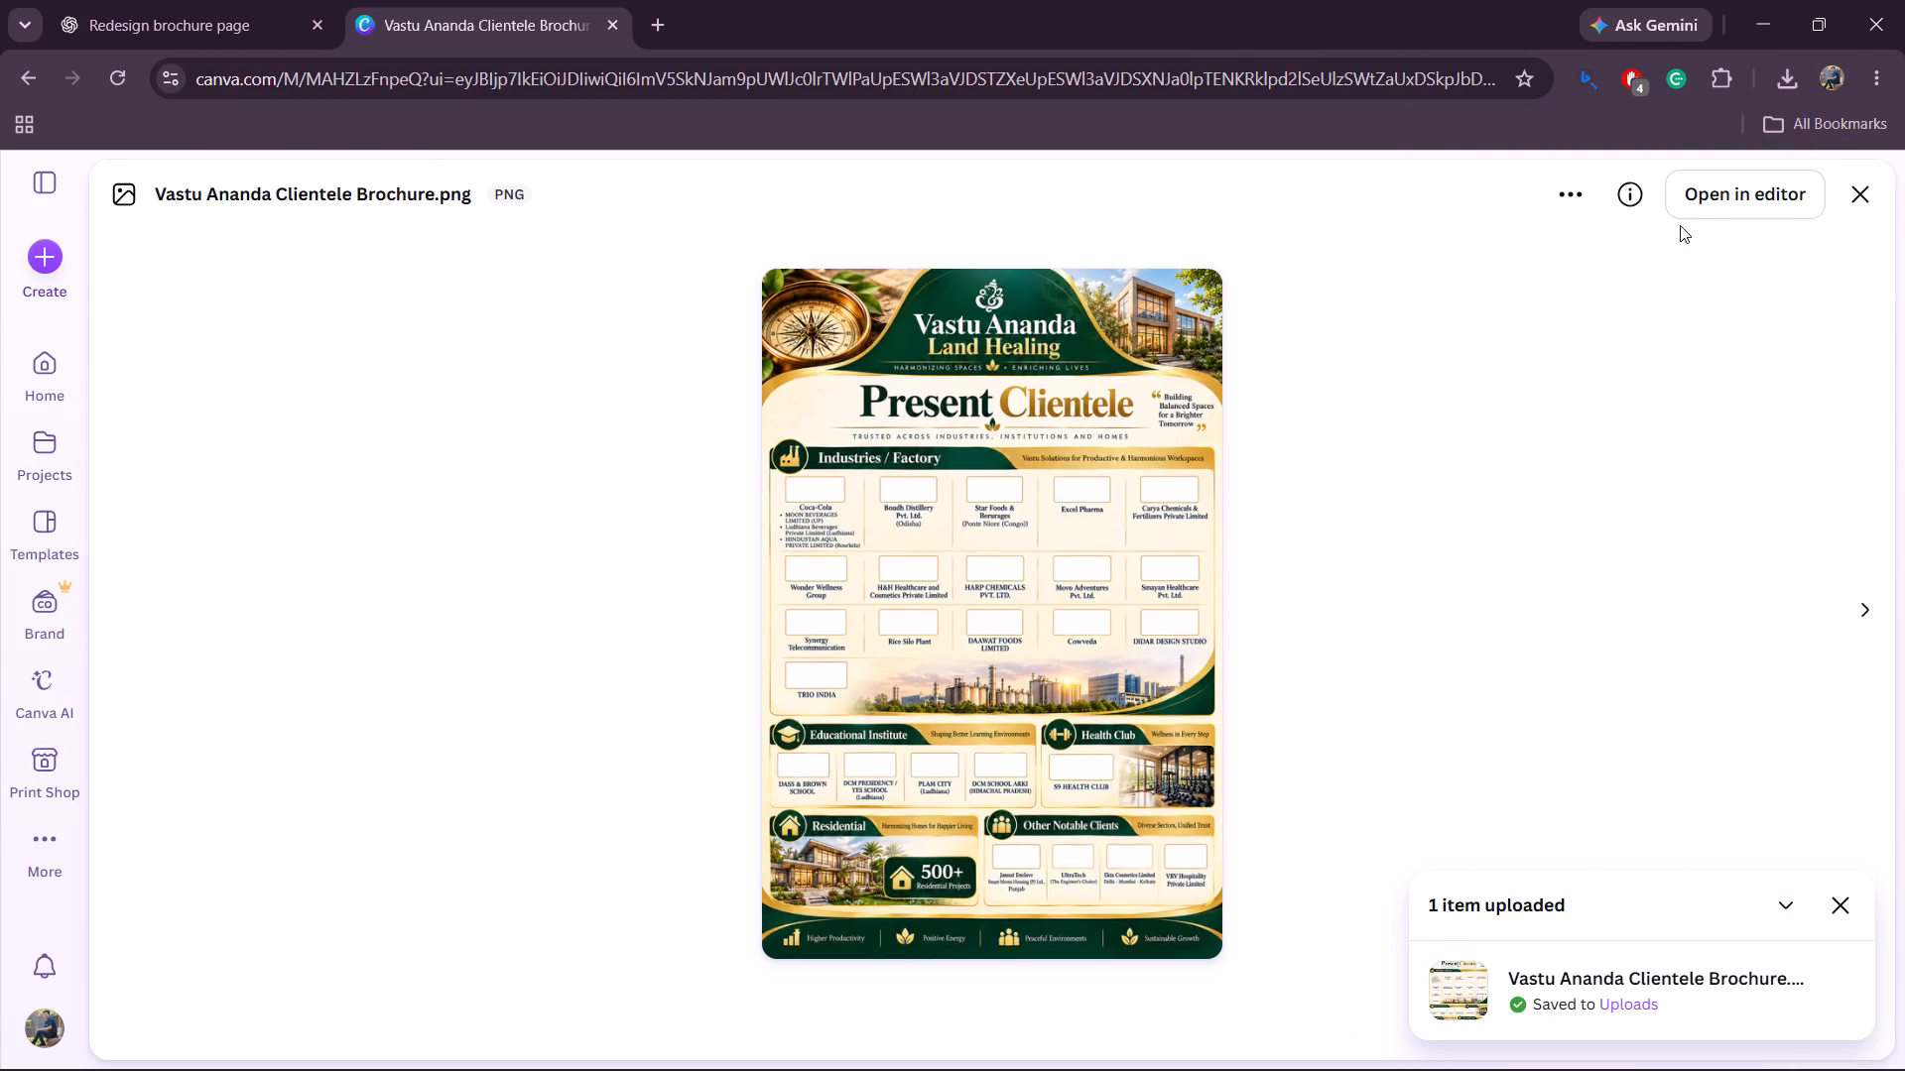
left_click(1744, 194)
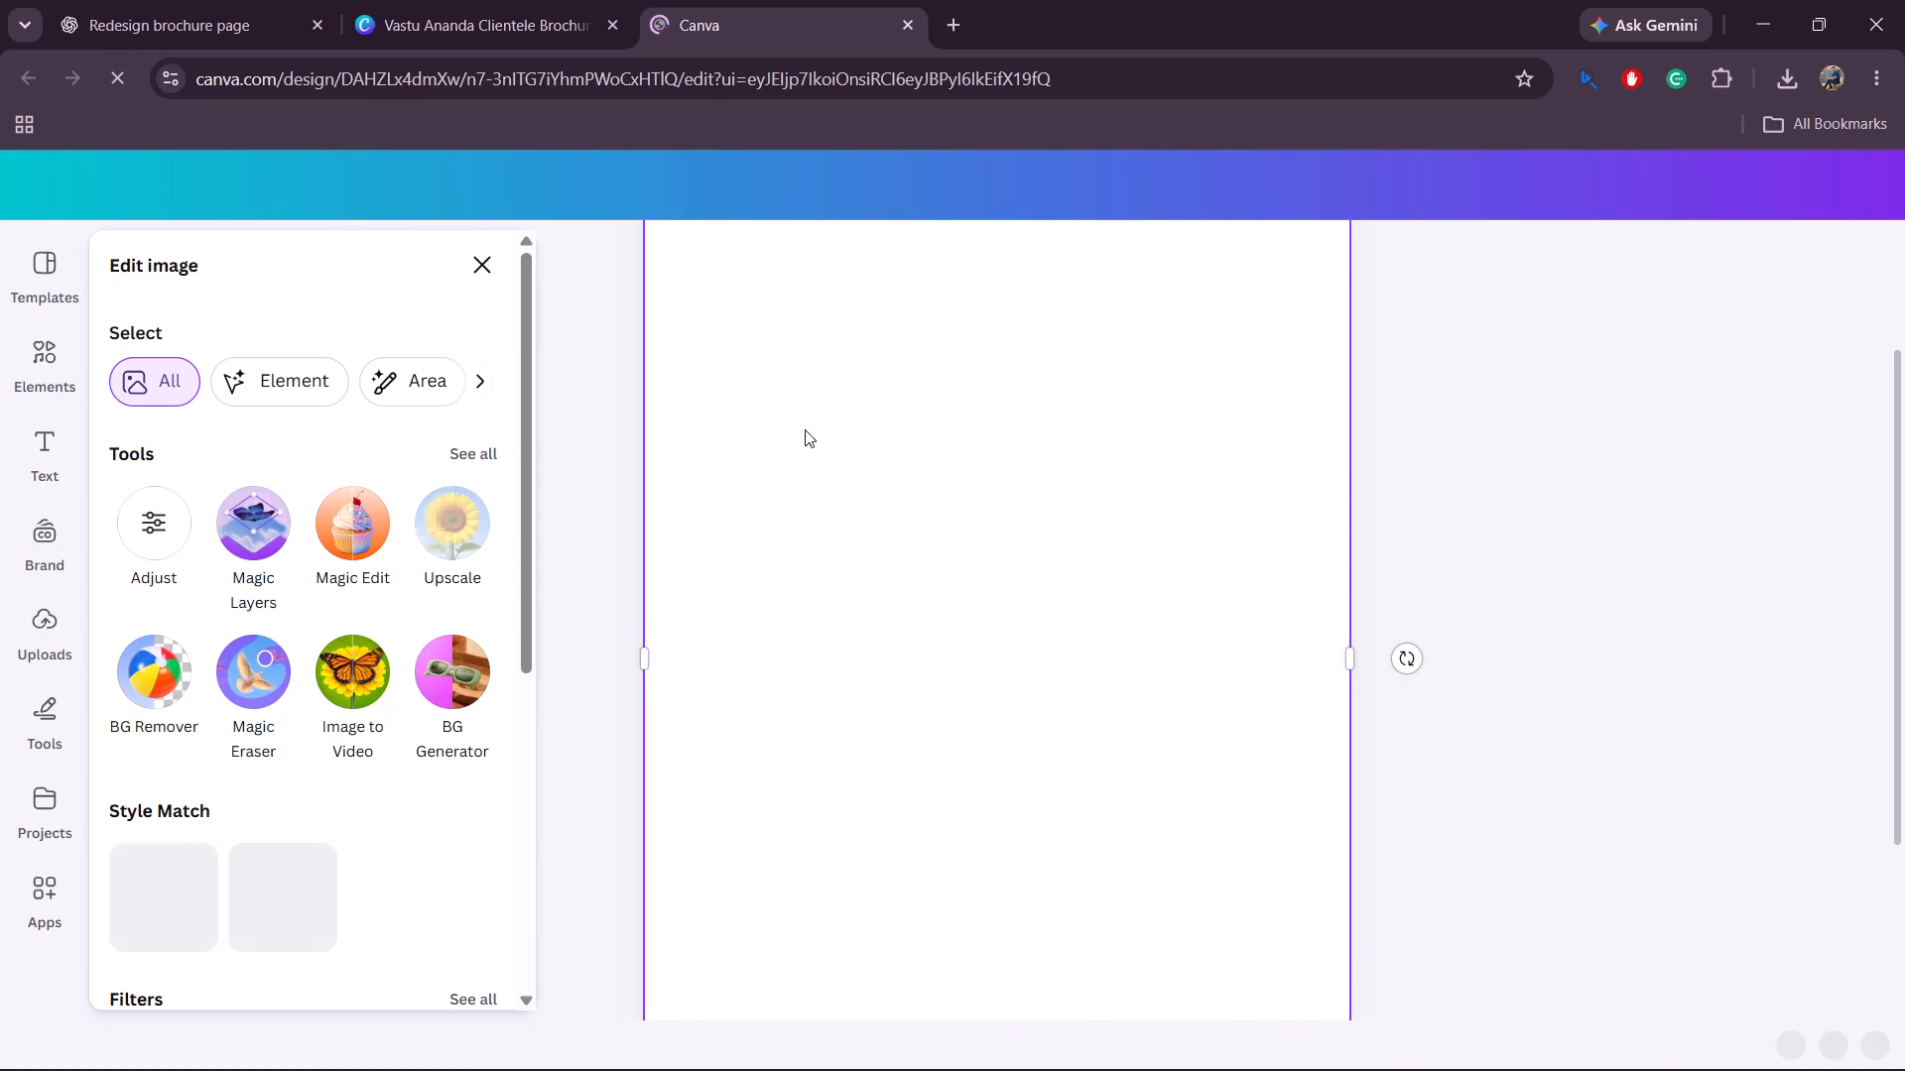
scroll(785, 420, "up", 5)
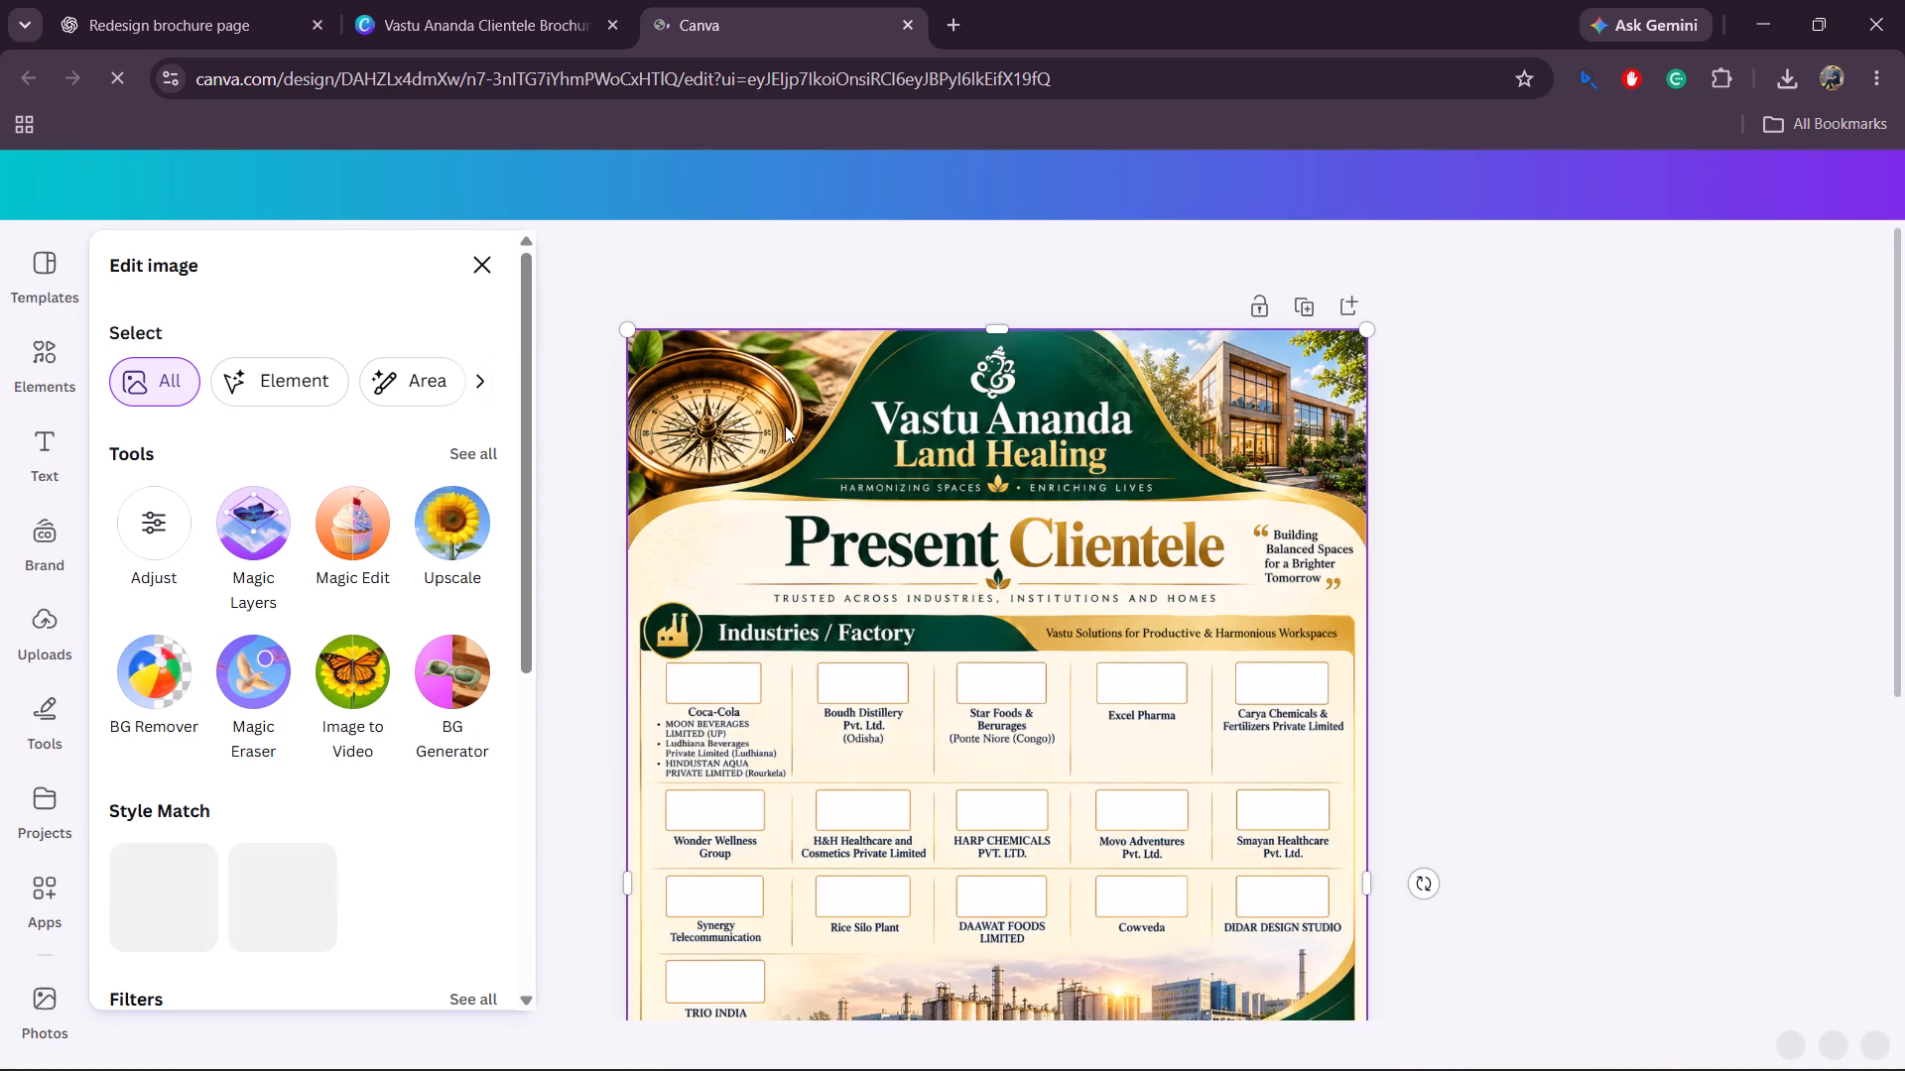
scroll(785, 425, "down", 3)
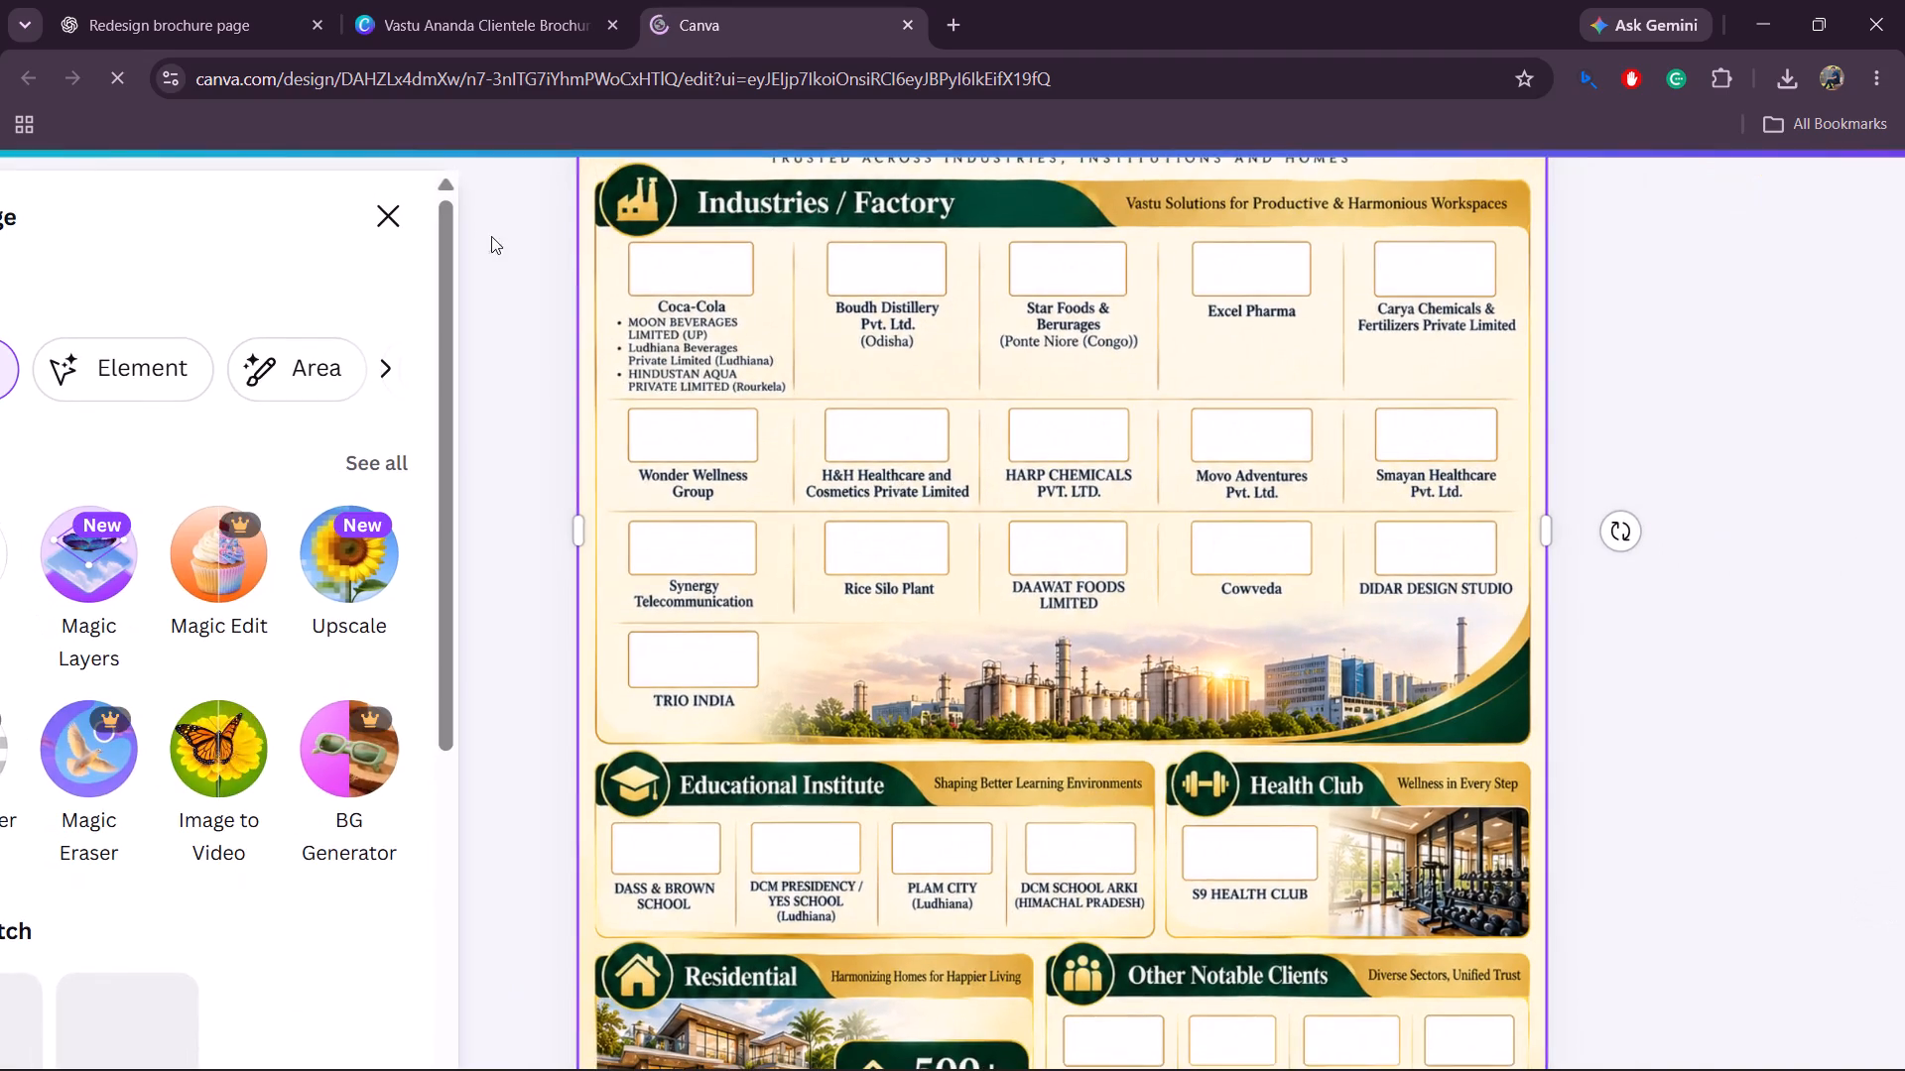
scroll(489, 224, "up", 2)
left_click(476, 384)
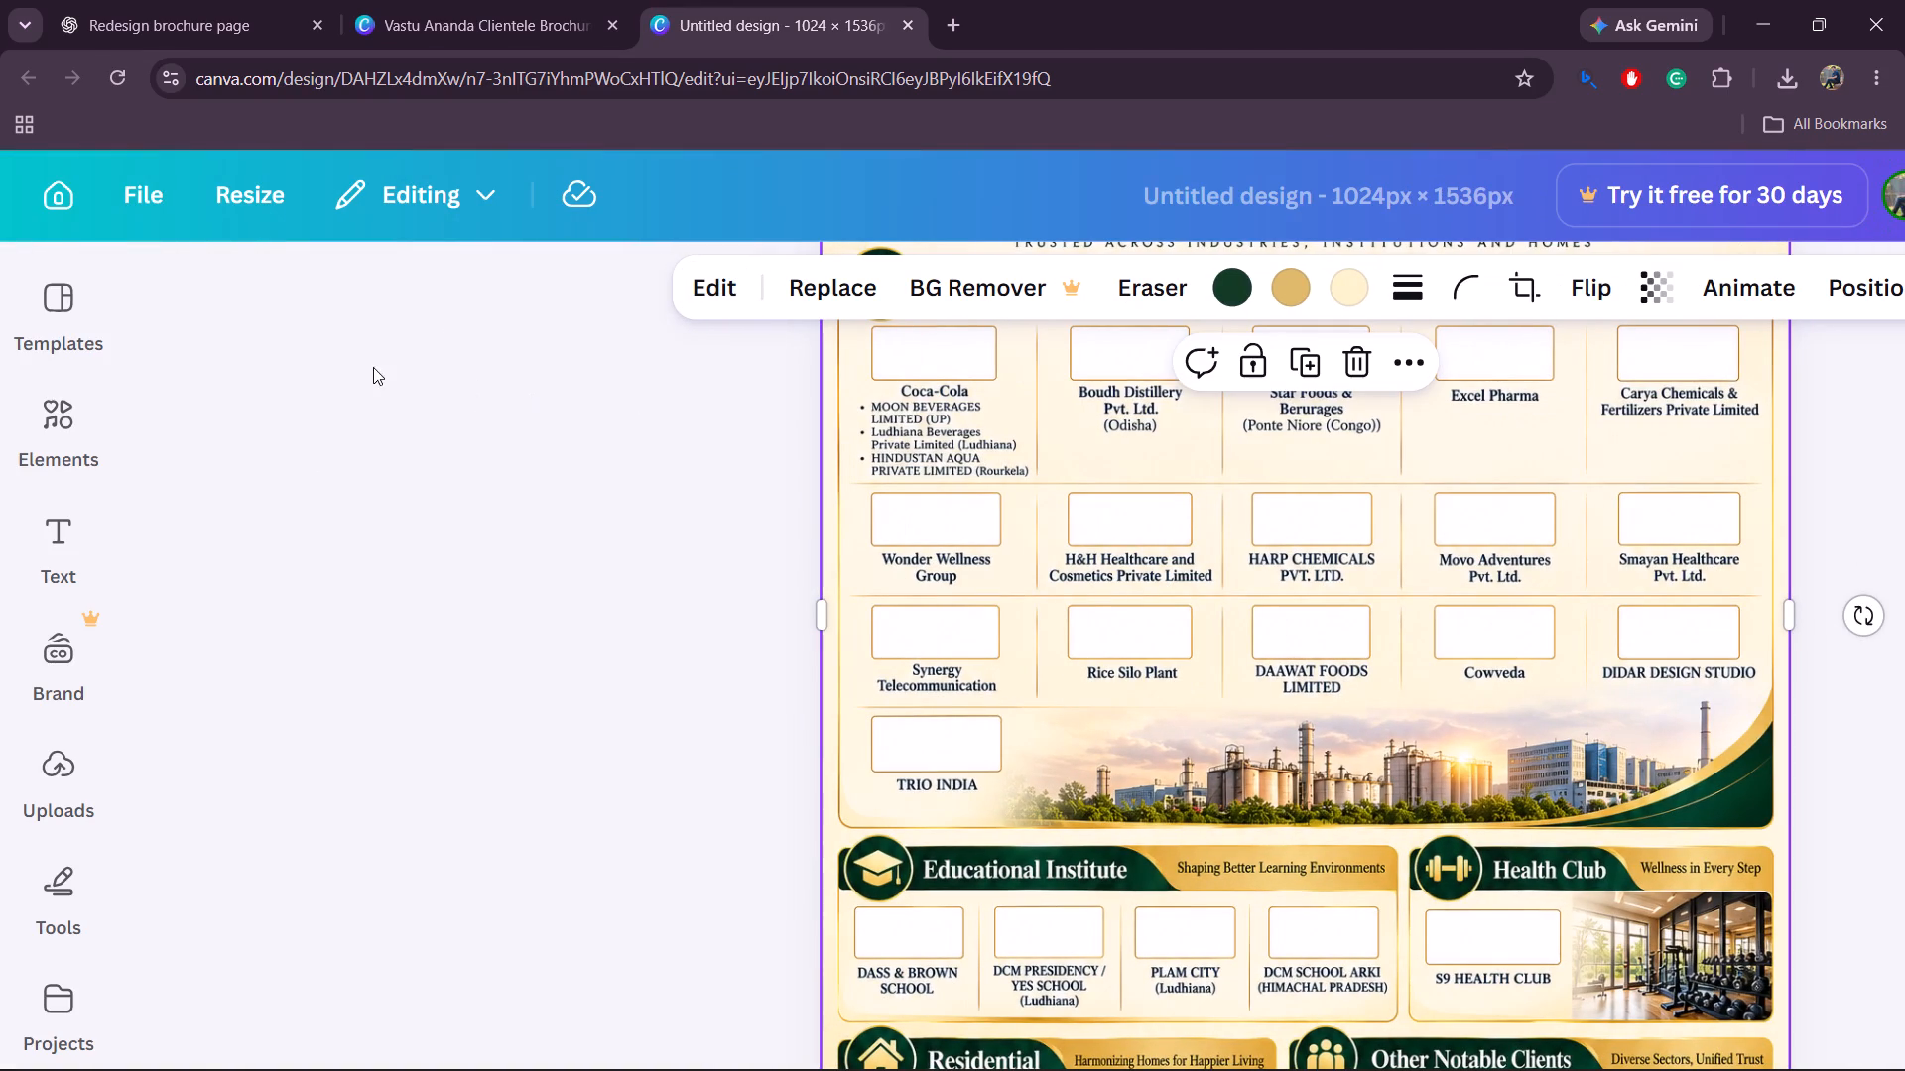
Search Google for coca cola in a new browser tab.
right_click_drag(970, 81, 992, 73)
double_click(948, 25)
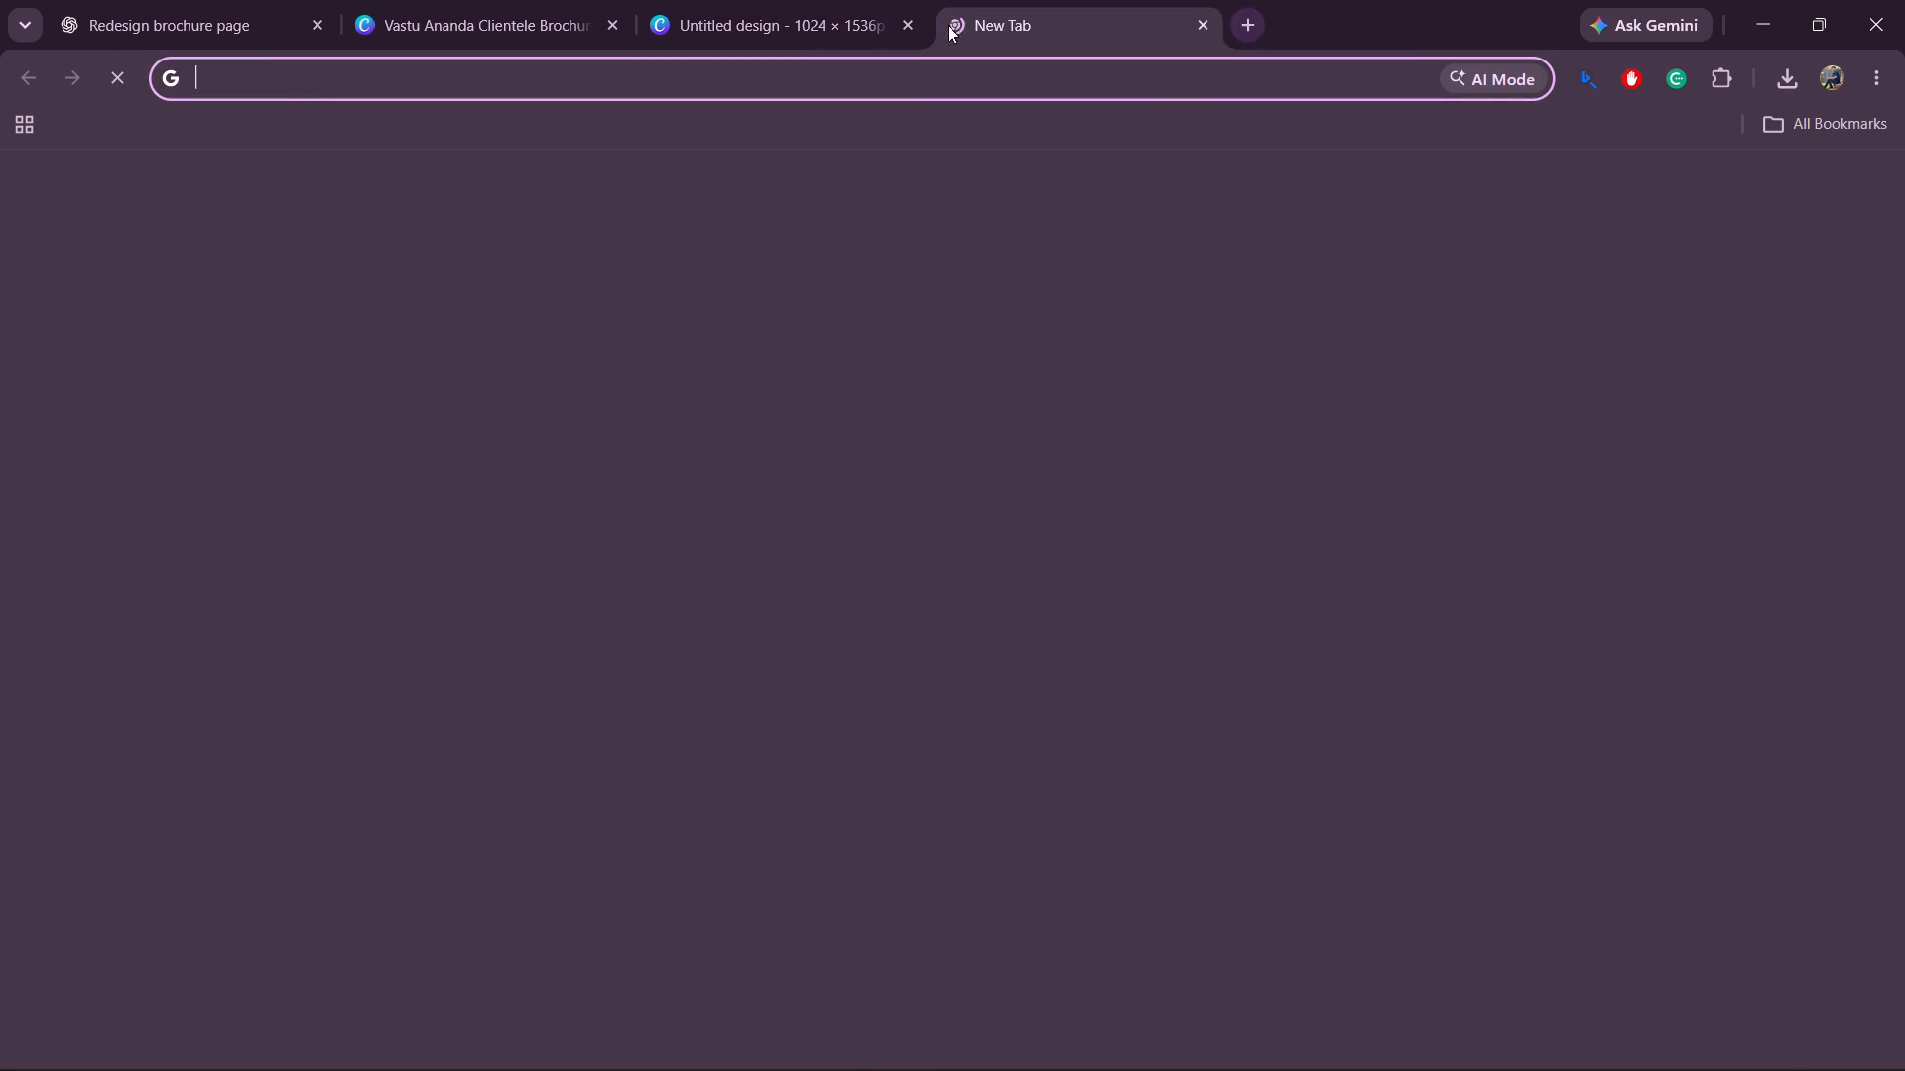
left_click(713, 481)
type("coca")
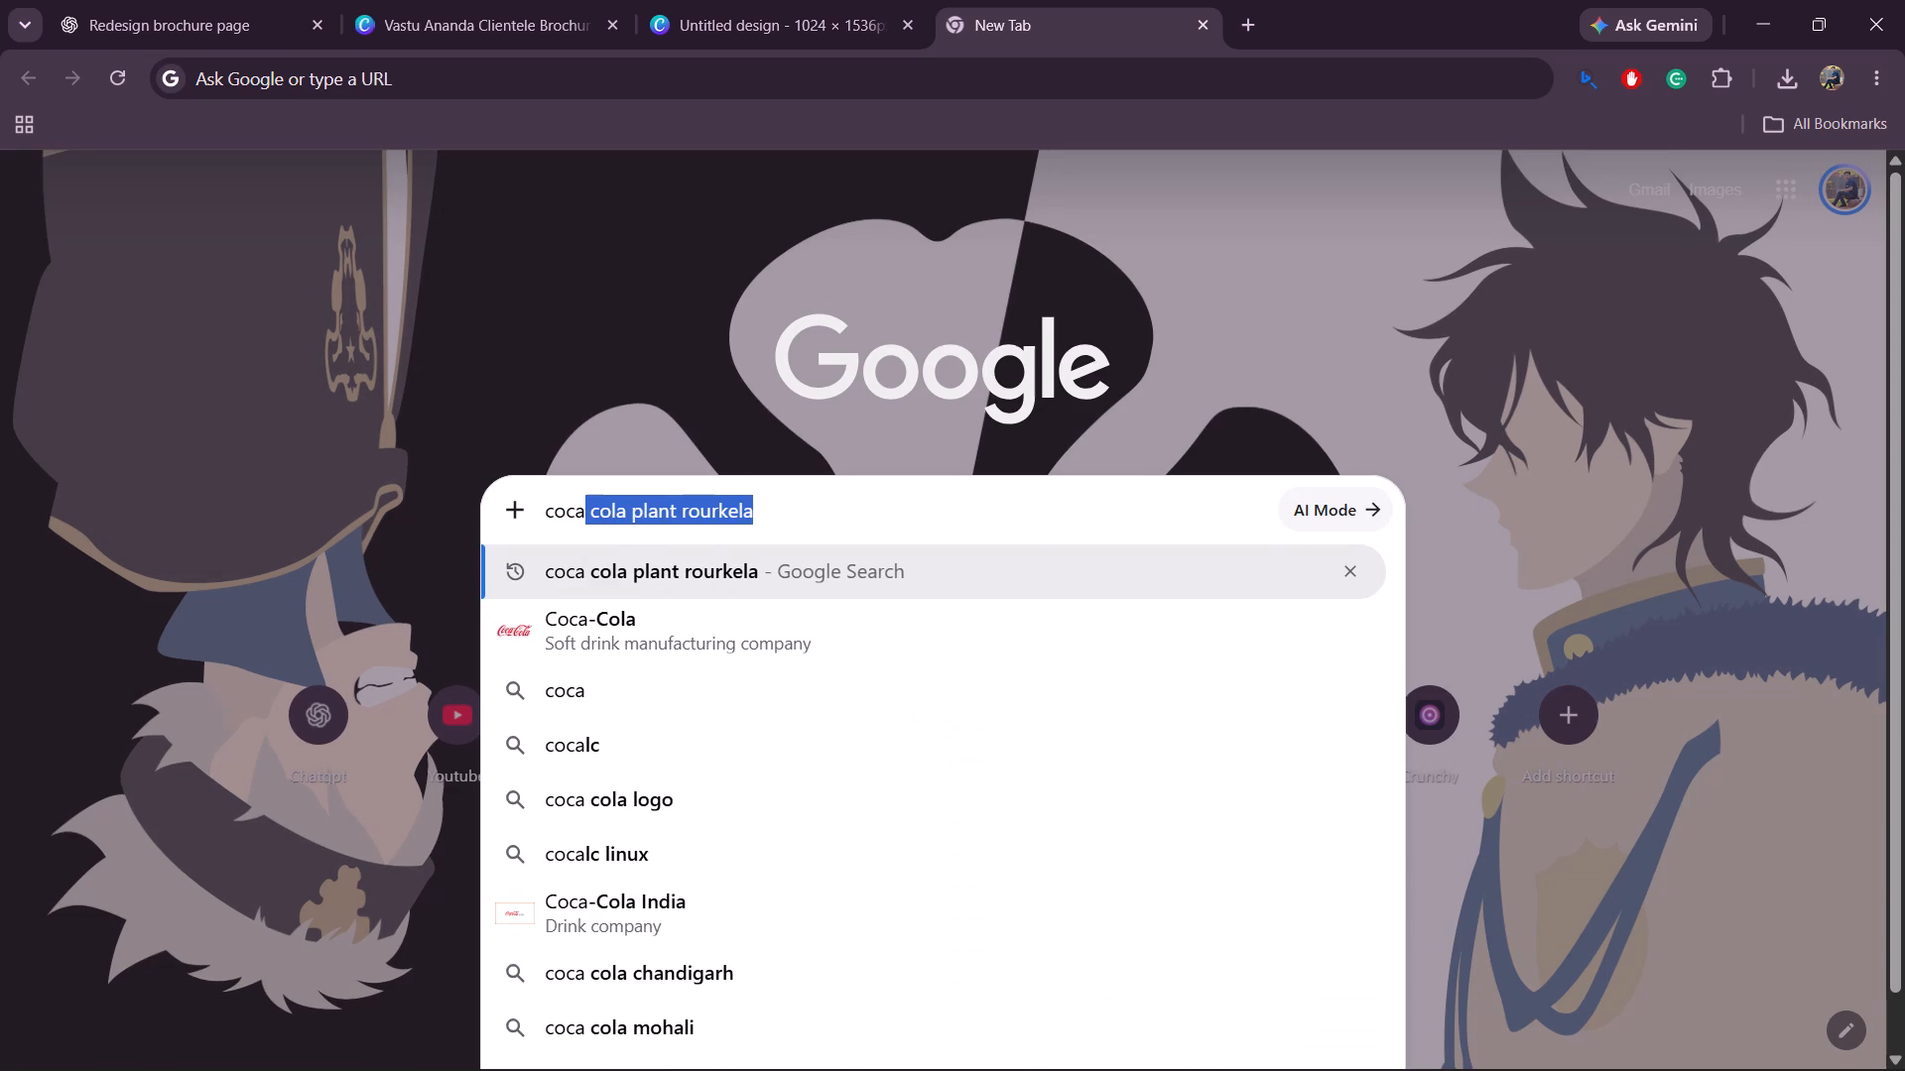
left_click(699, 647)
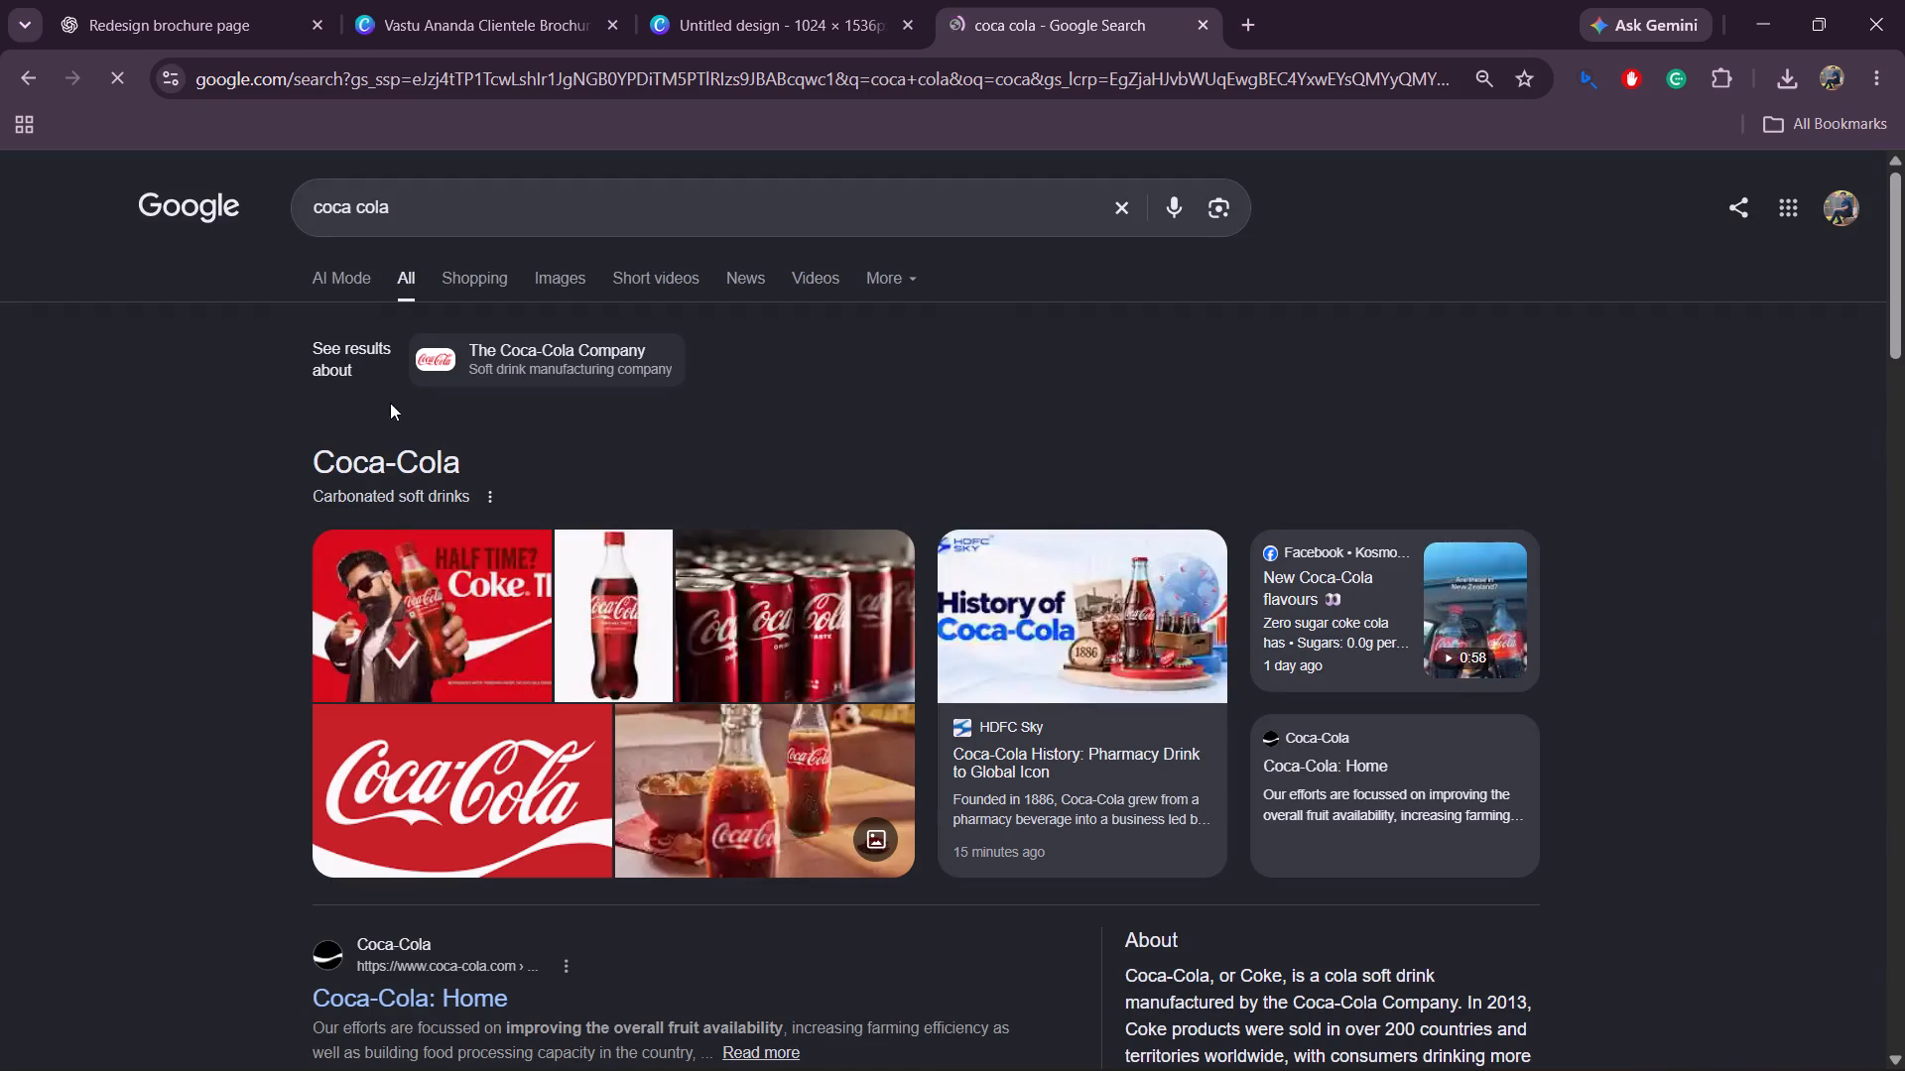
Open the Coca-Cola official website from the results, check its header logo and home page, and return to the search results.
scroll(484, 475, "down", 4)
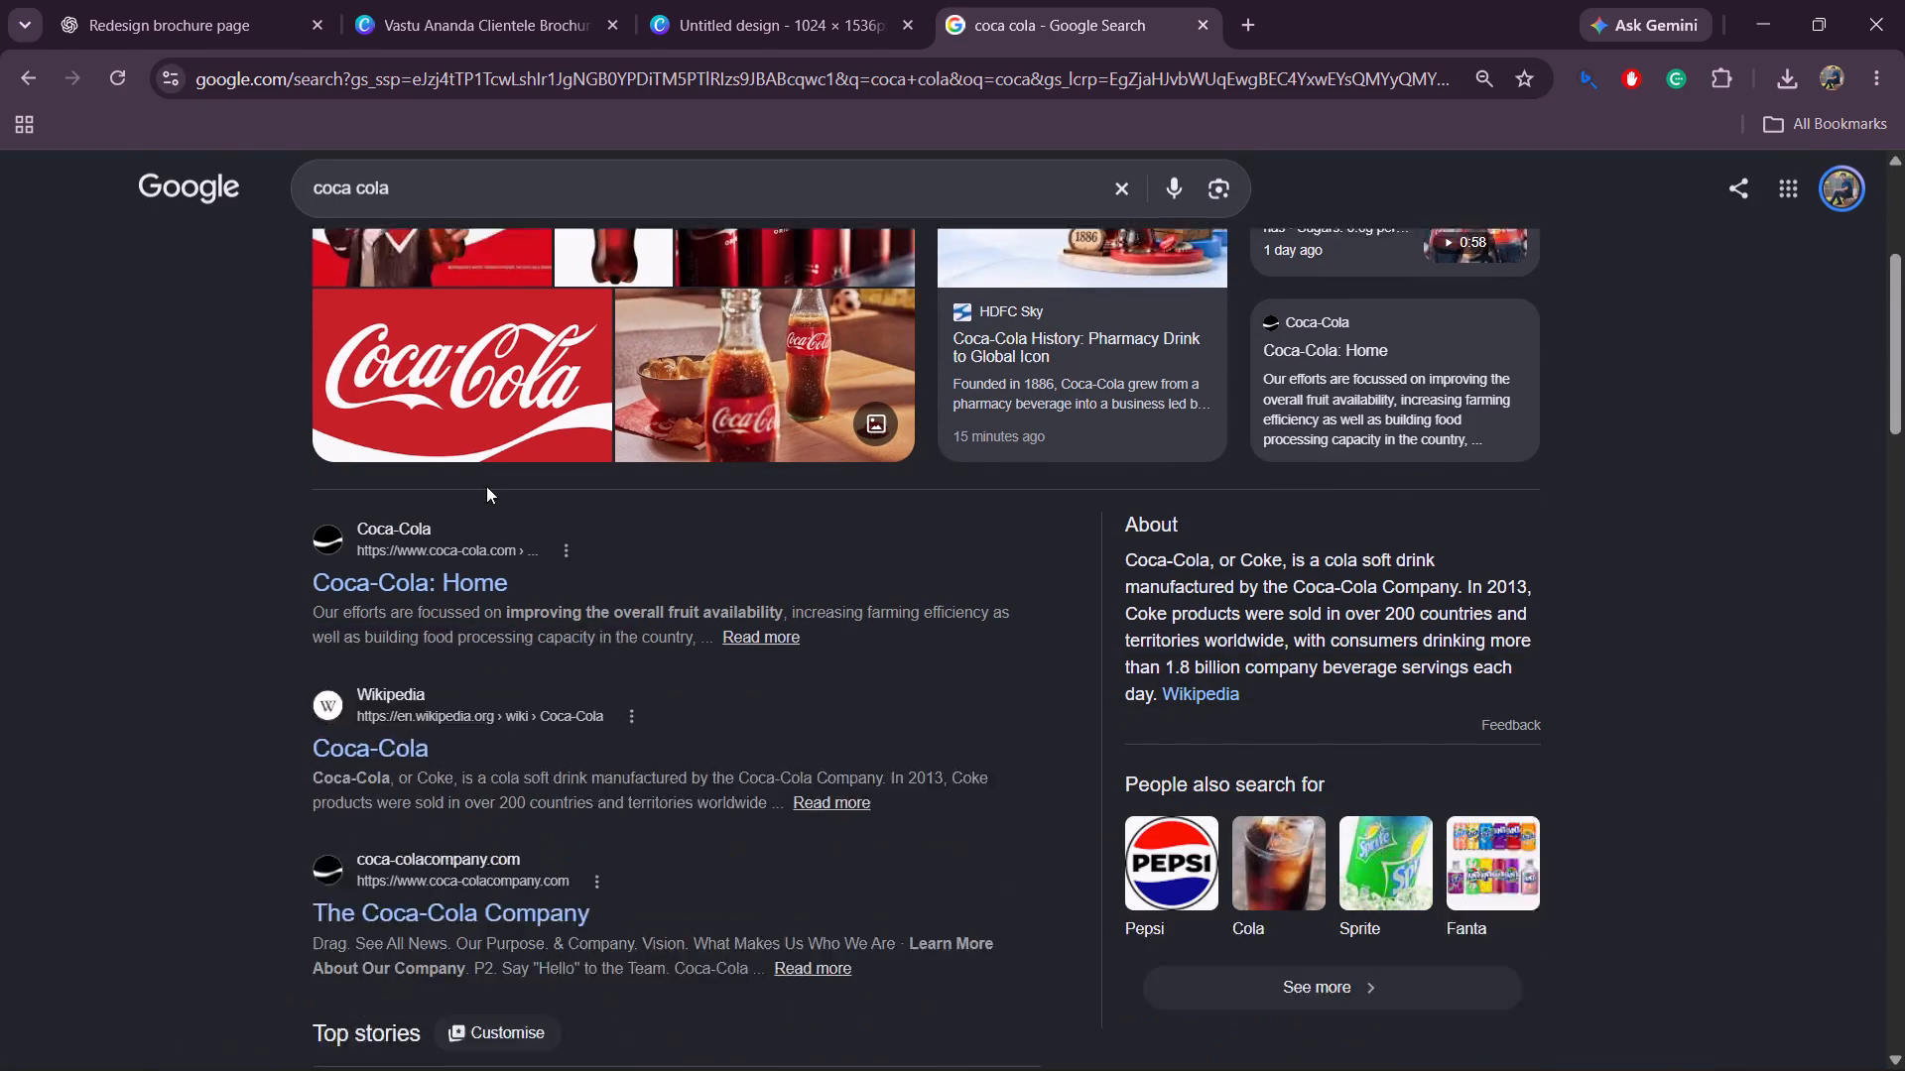
left_click(395, 495)
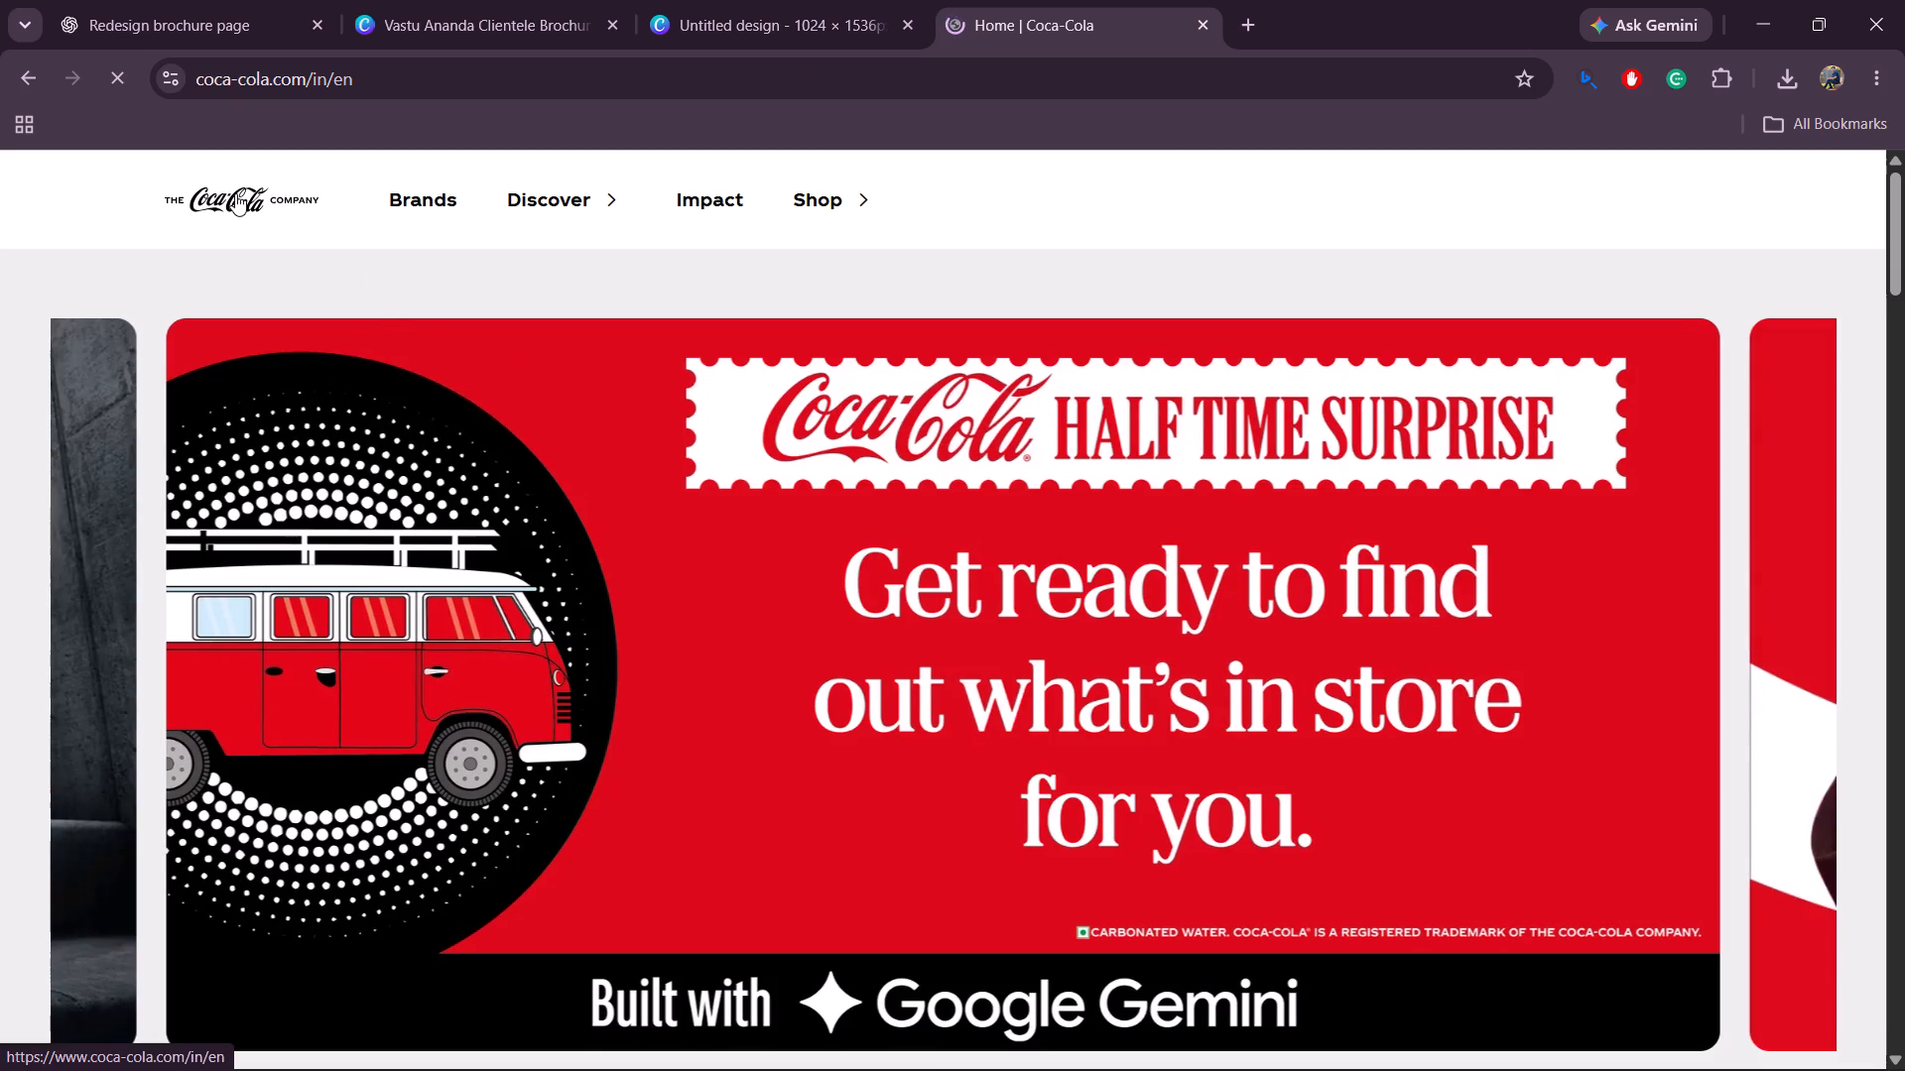
left_click(235, 193)
scroll(375, 297, "down", 4)
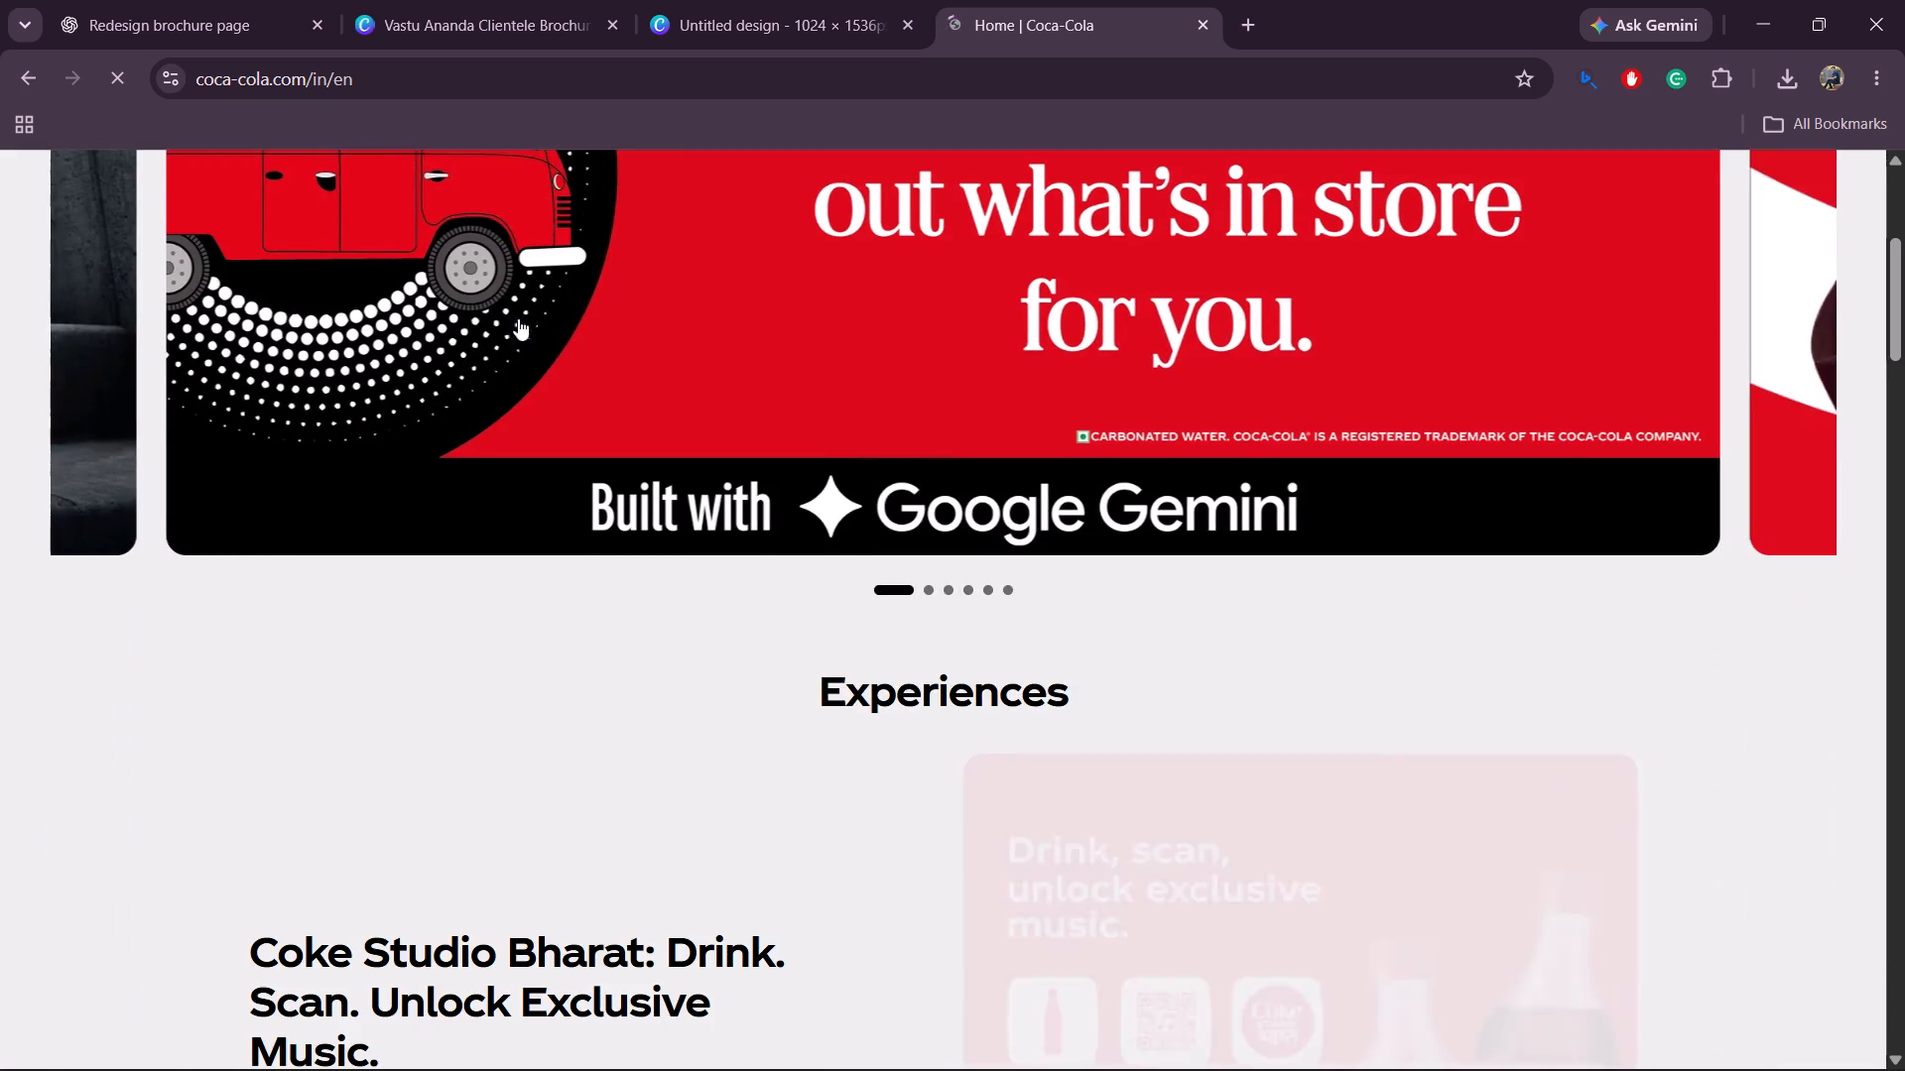
scroll(440, 437, "up", 5)
right_click(229, 224)
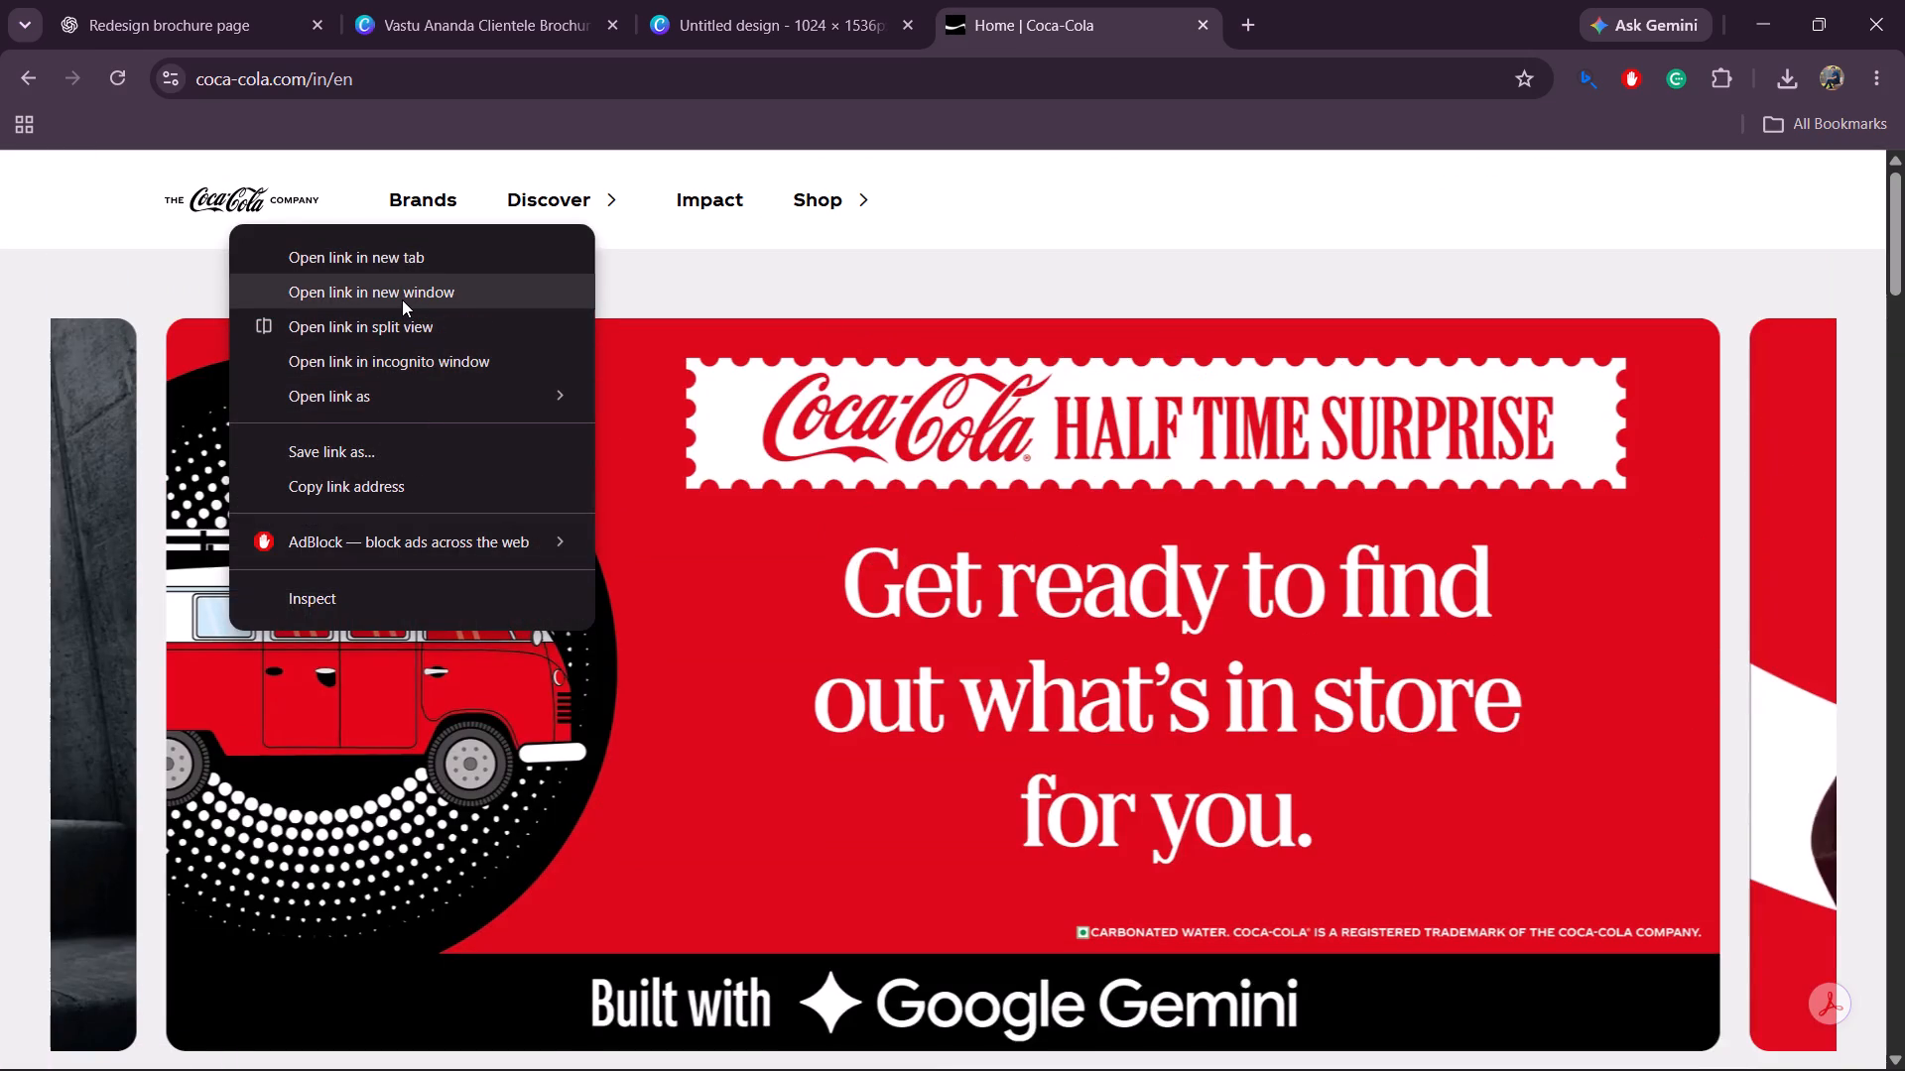
left_click(127, 203)
scroll(1228, 442, "down", 6)
scroll(1521, 507, "down", 2)
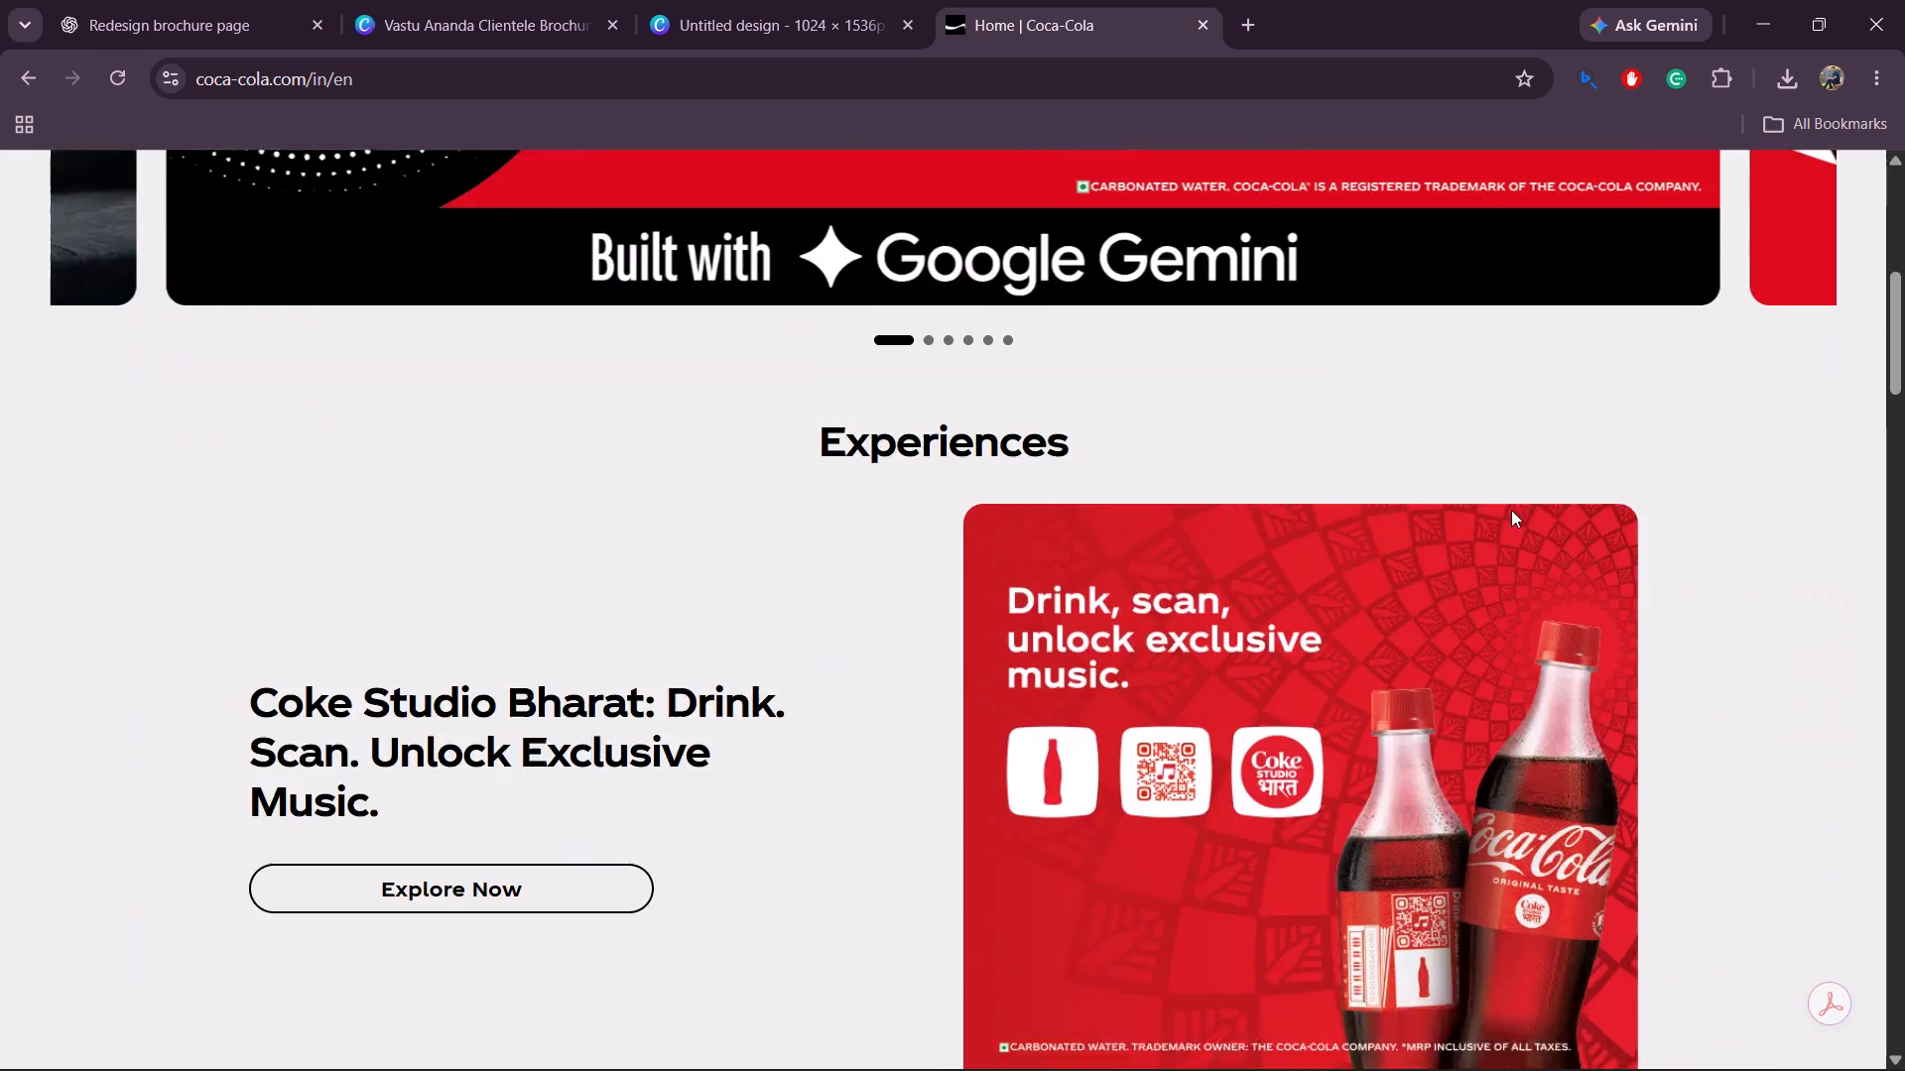
scroll(1511, 510, "down", 10)
left_click(14, 81)
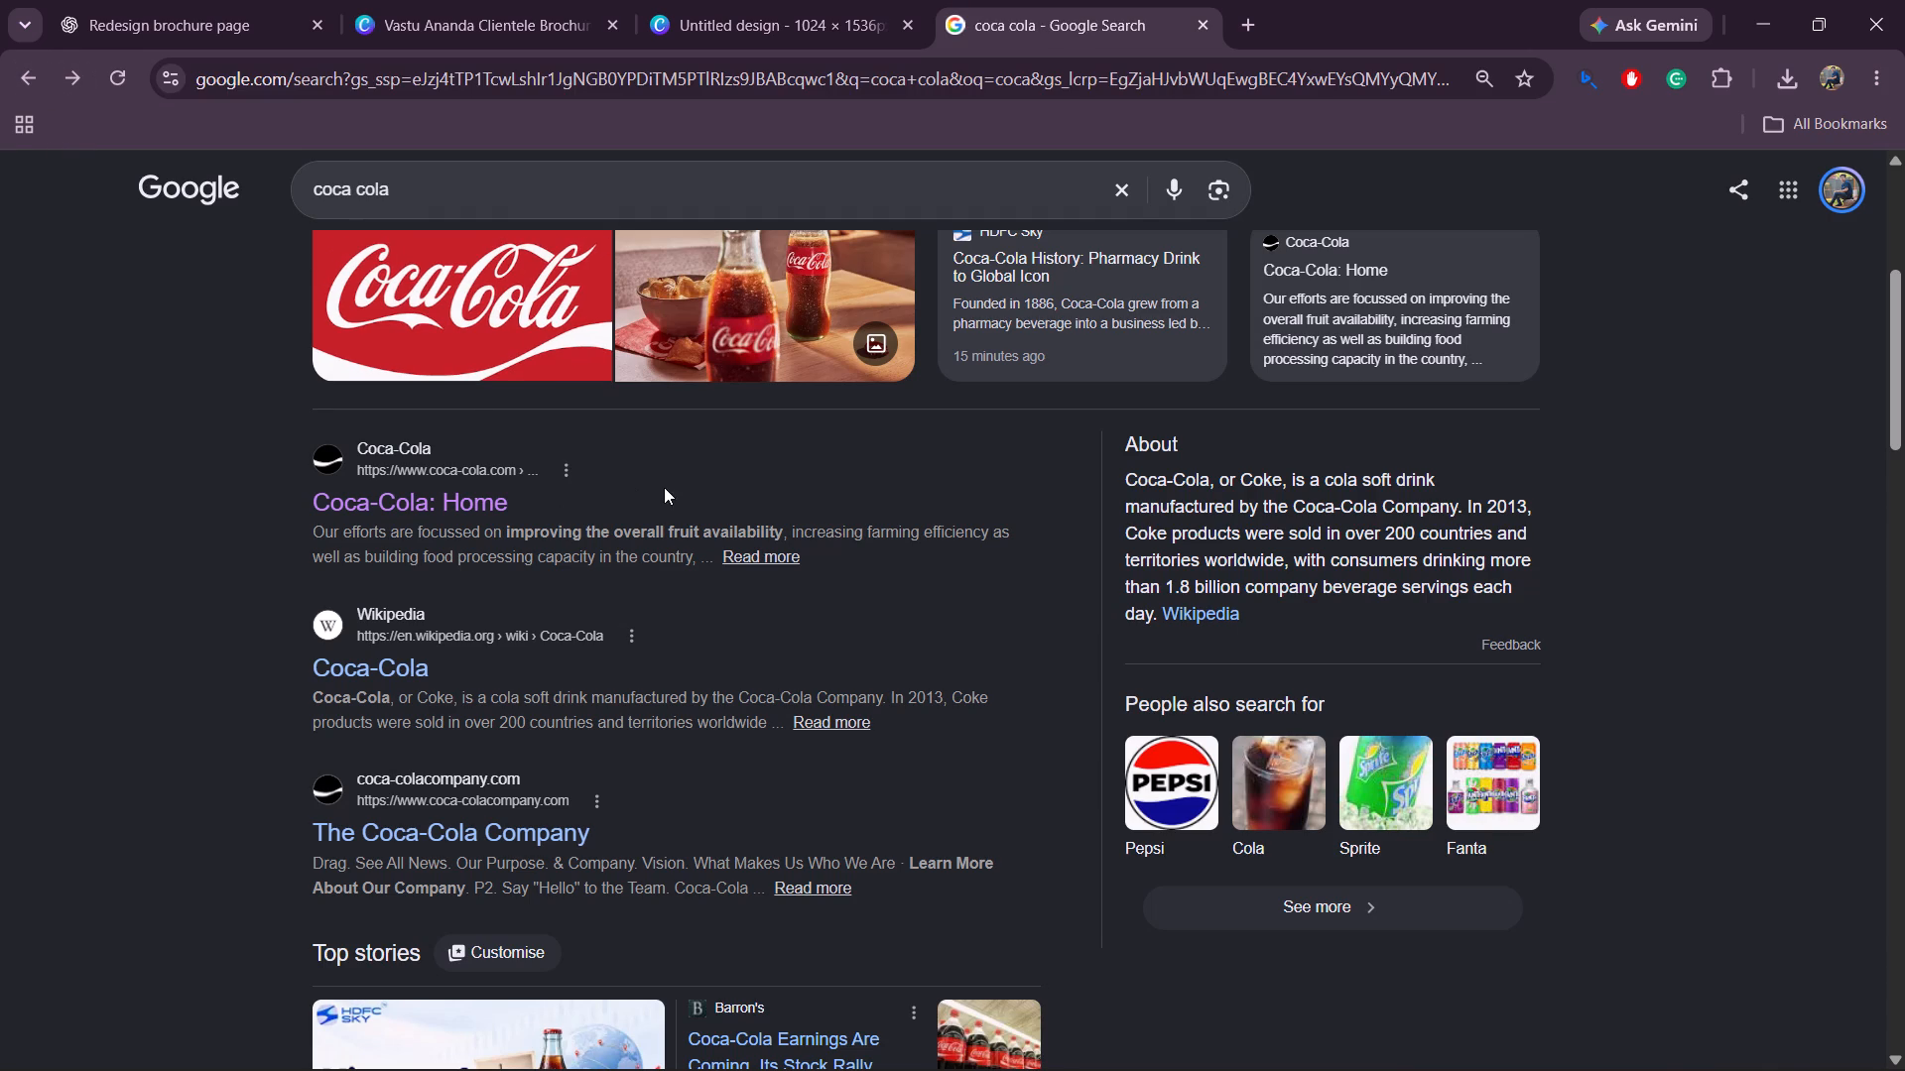
Look through the coca cola search results and return to the images at the beginning.
scroll(690, 464, "down", 9)
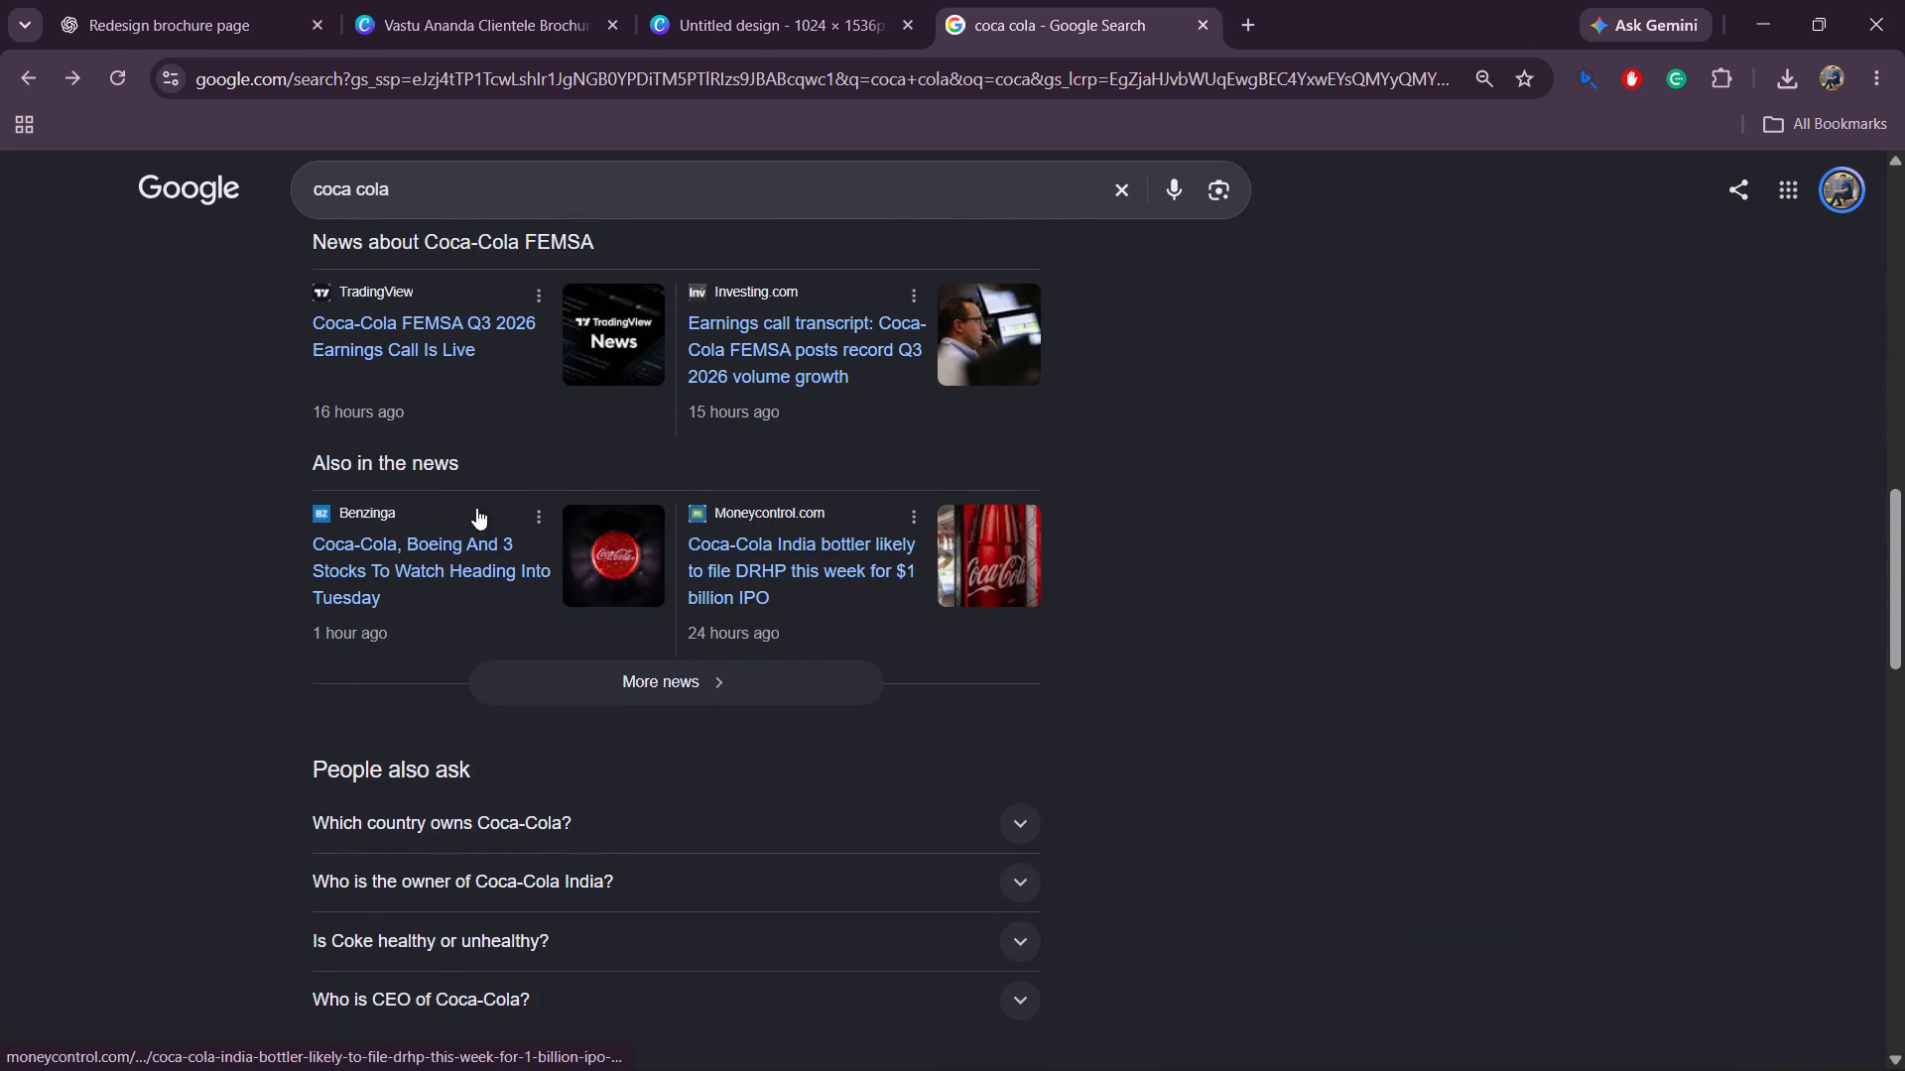
scroll(594, 506, "up", 16)
scroll(703, 504, "up", 5)
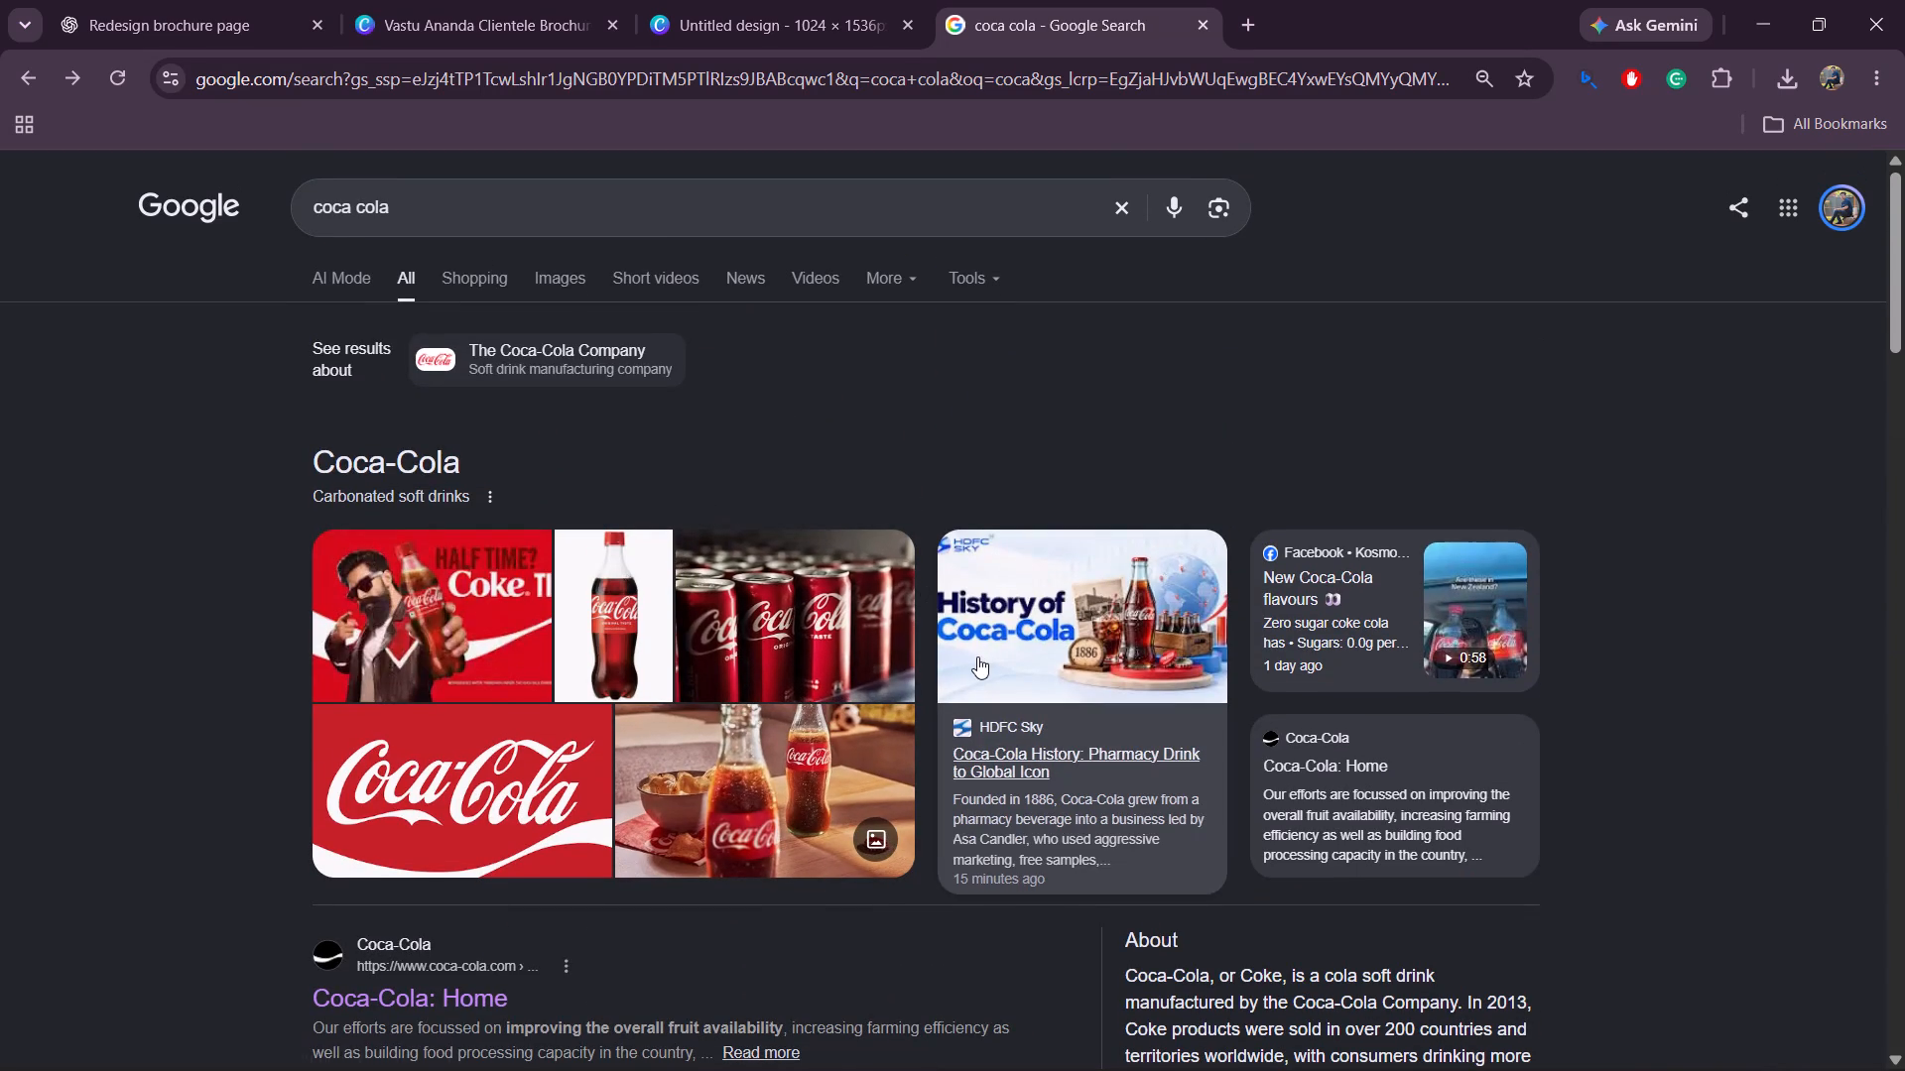
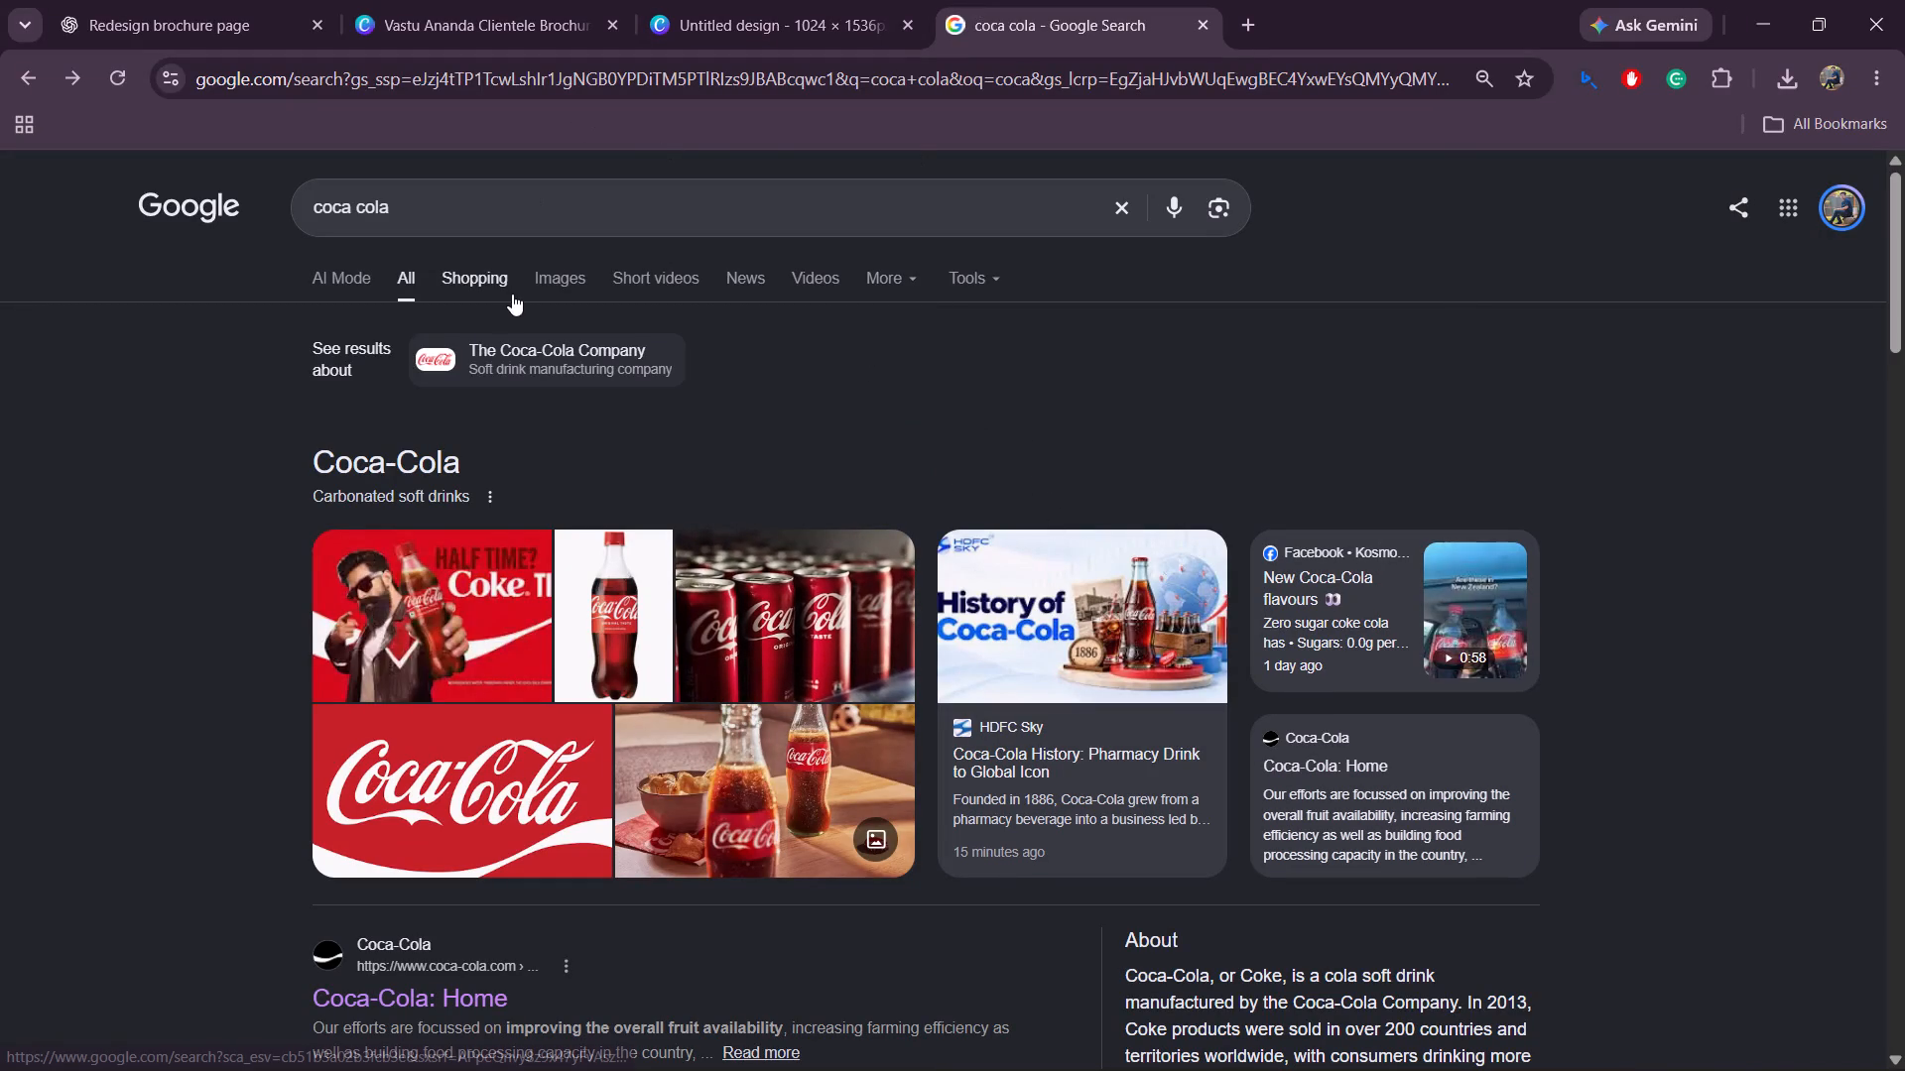
Refine the Google search to coca cola logo, preview the Creative Bloq image, and narrow the search to coca cola logo png.
left_click(518, 203)
key("space")
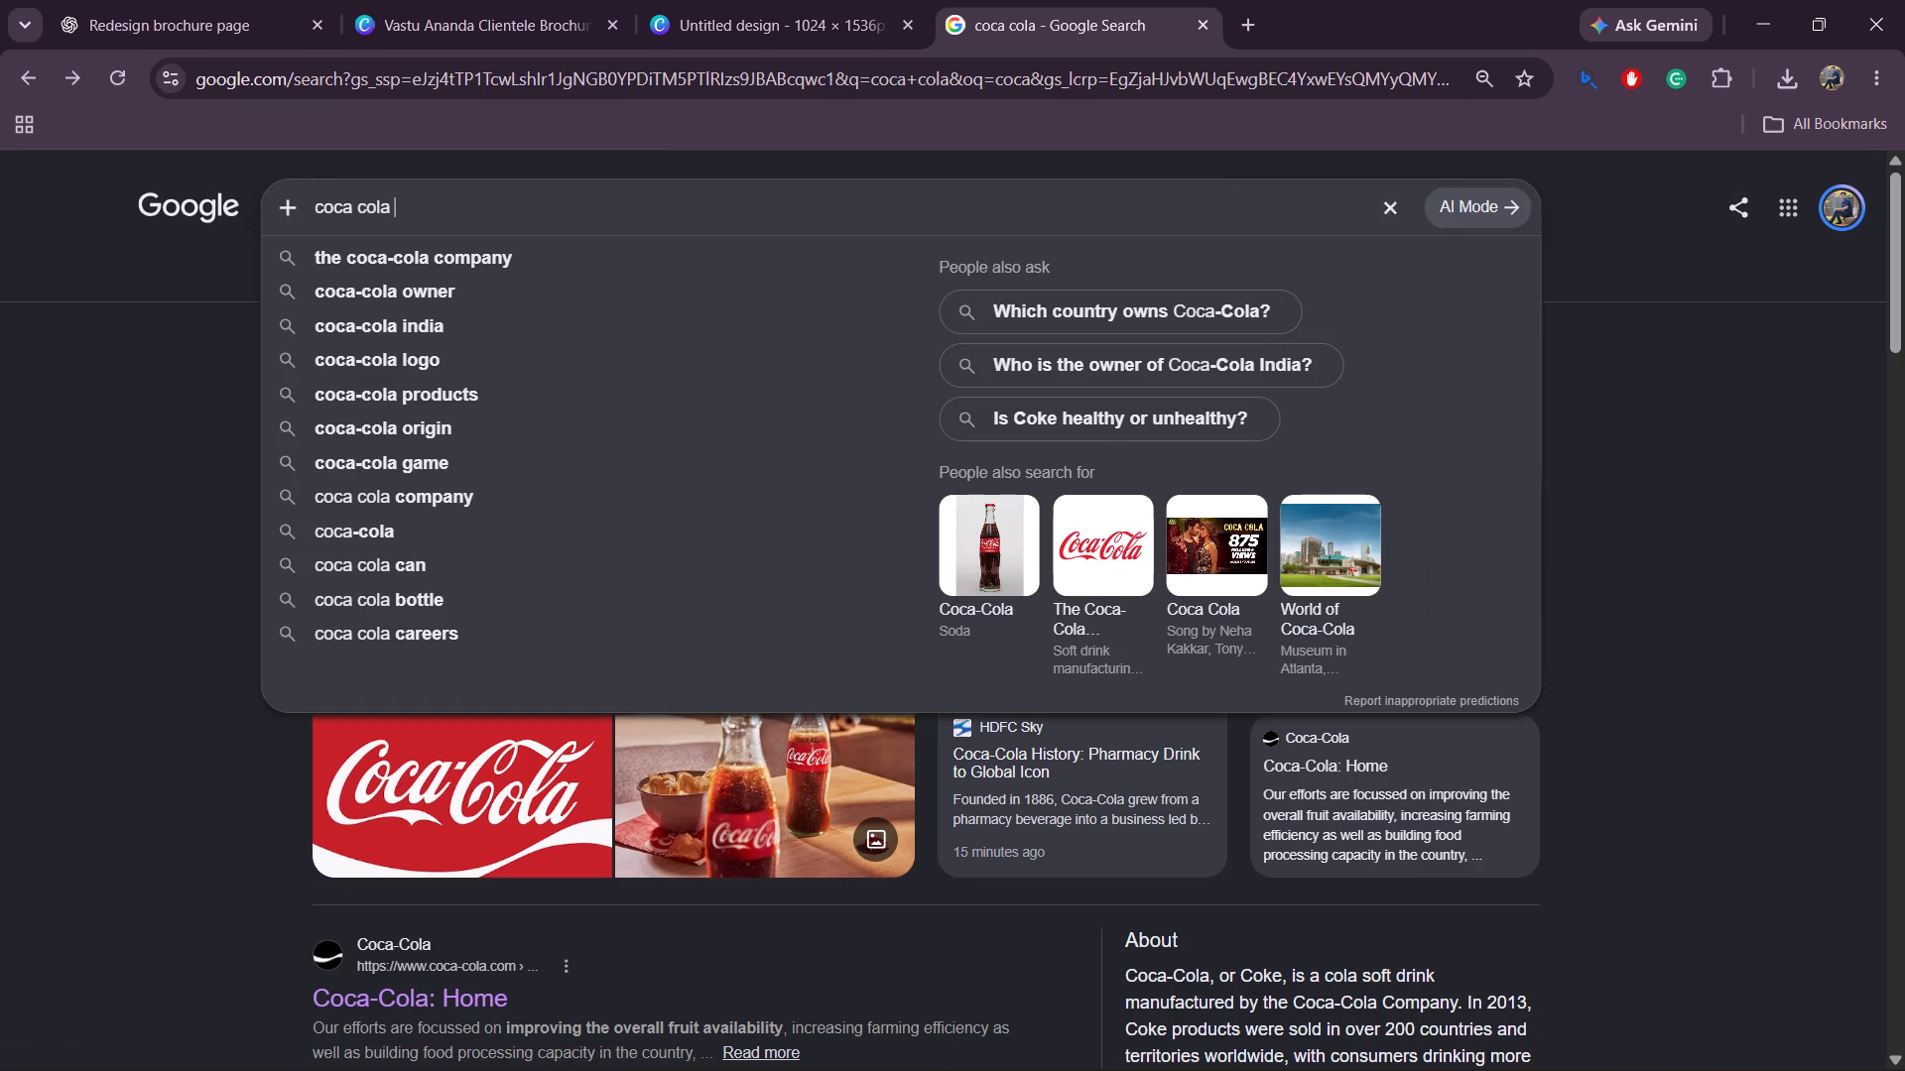
left_click(445, 255)
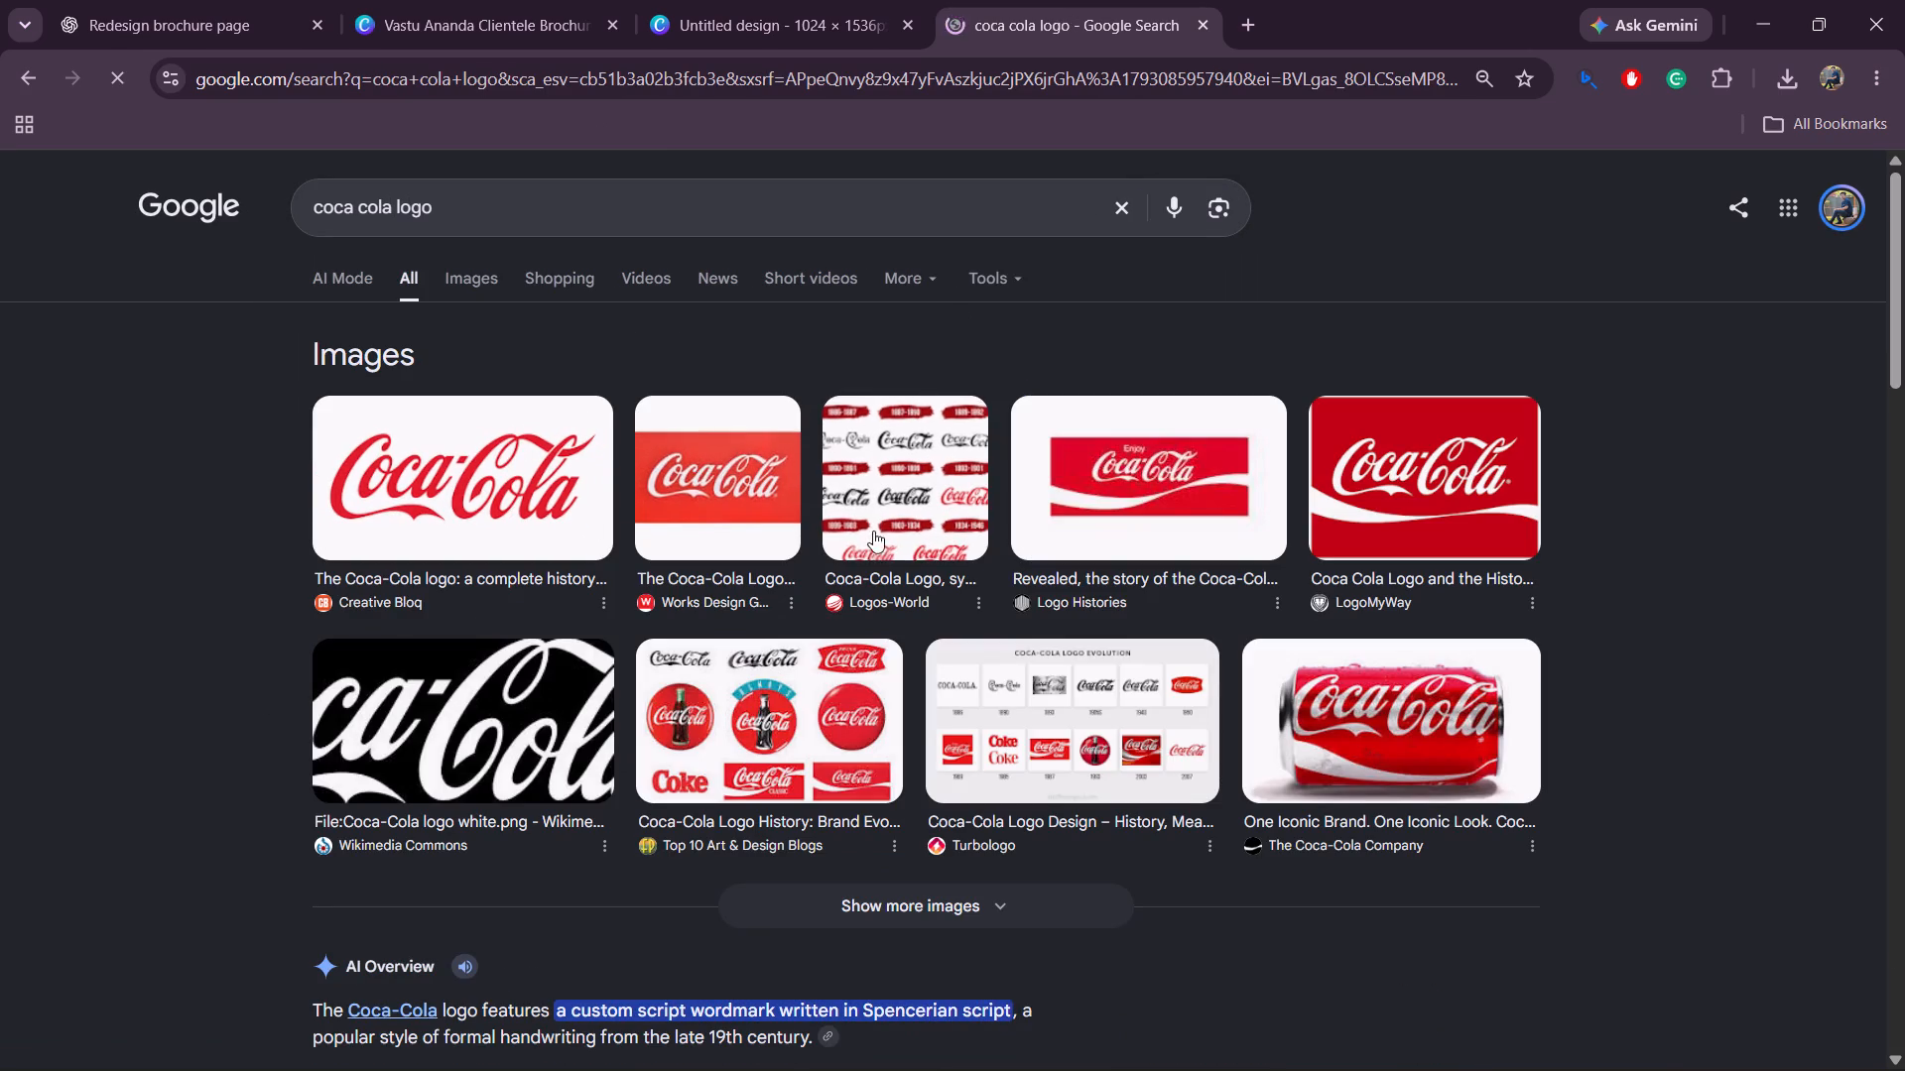
left_click(568, 493)
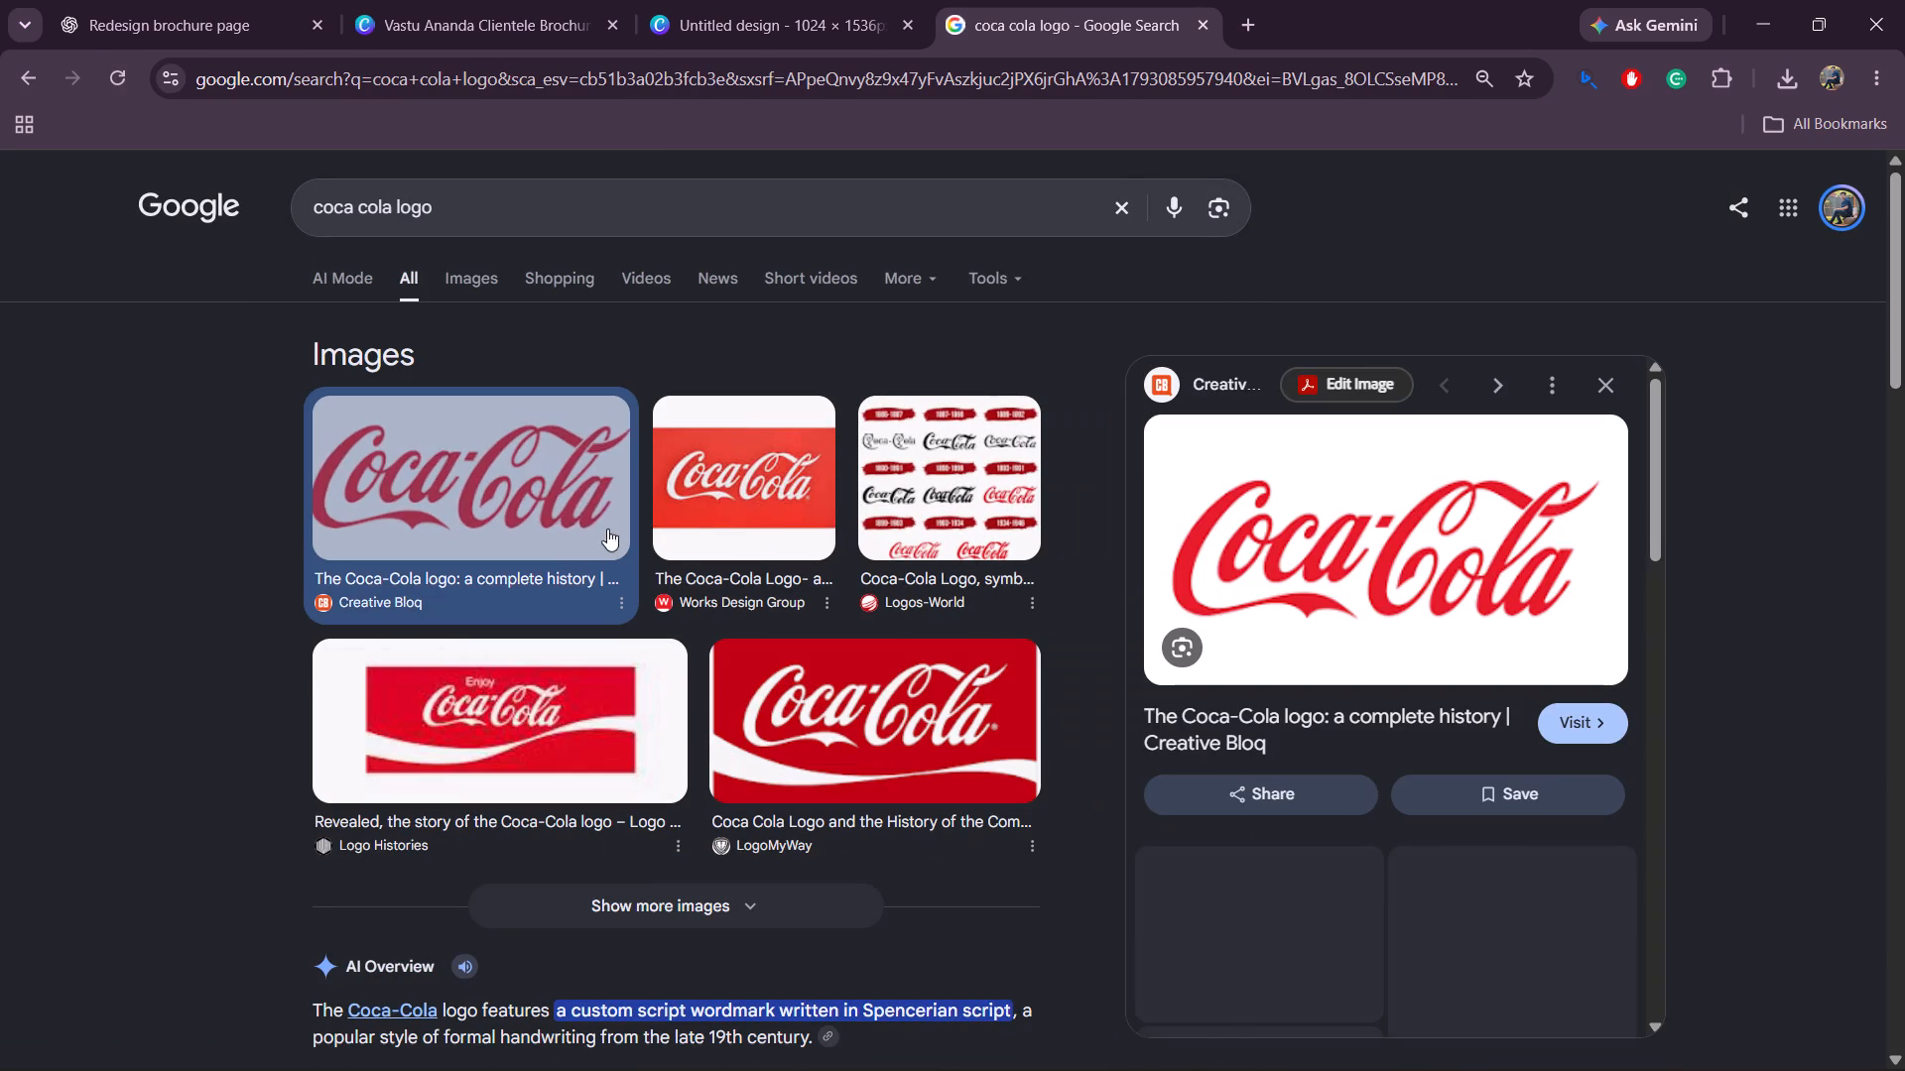
left_click(497, 209)
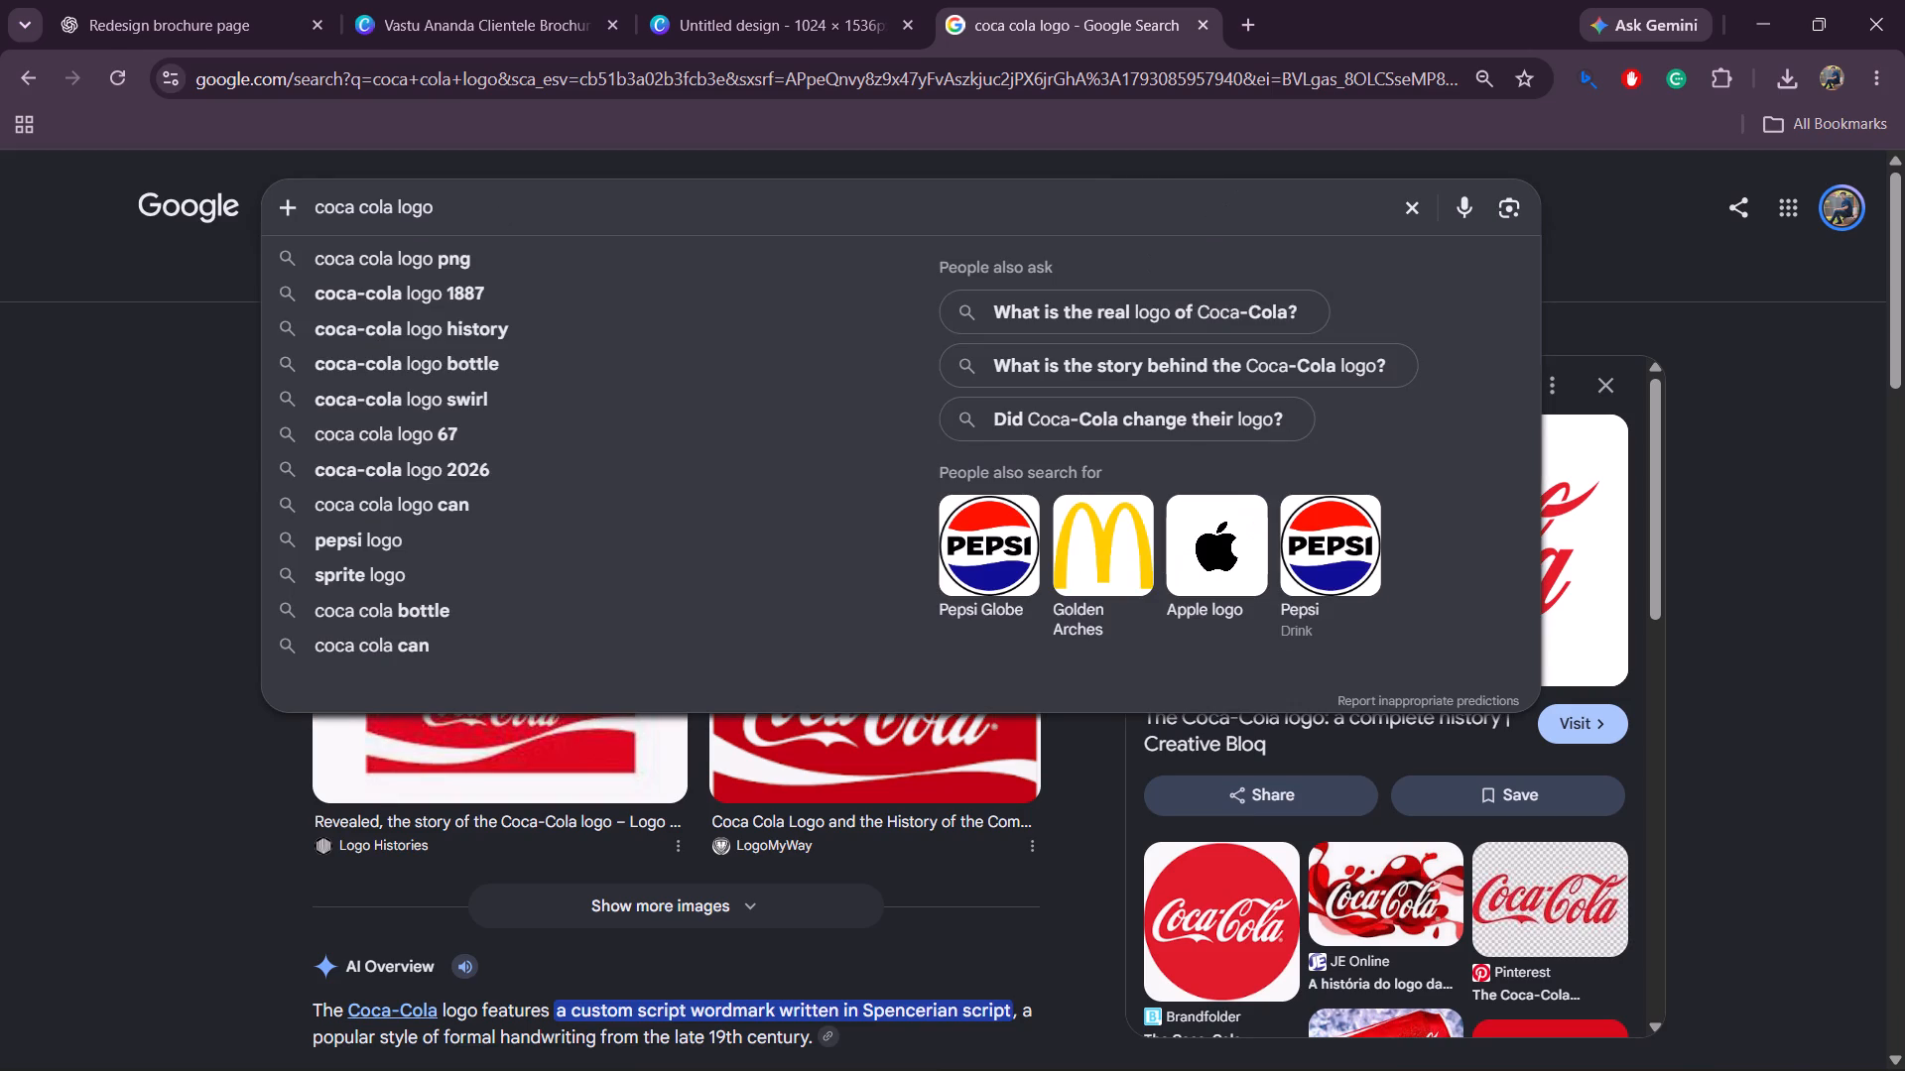
left_click(485, 258)
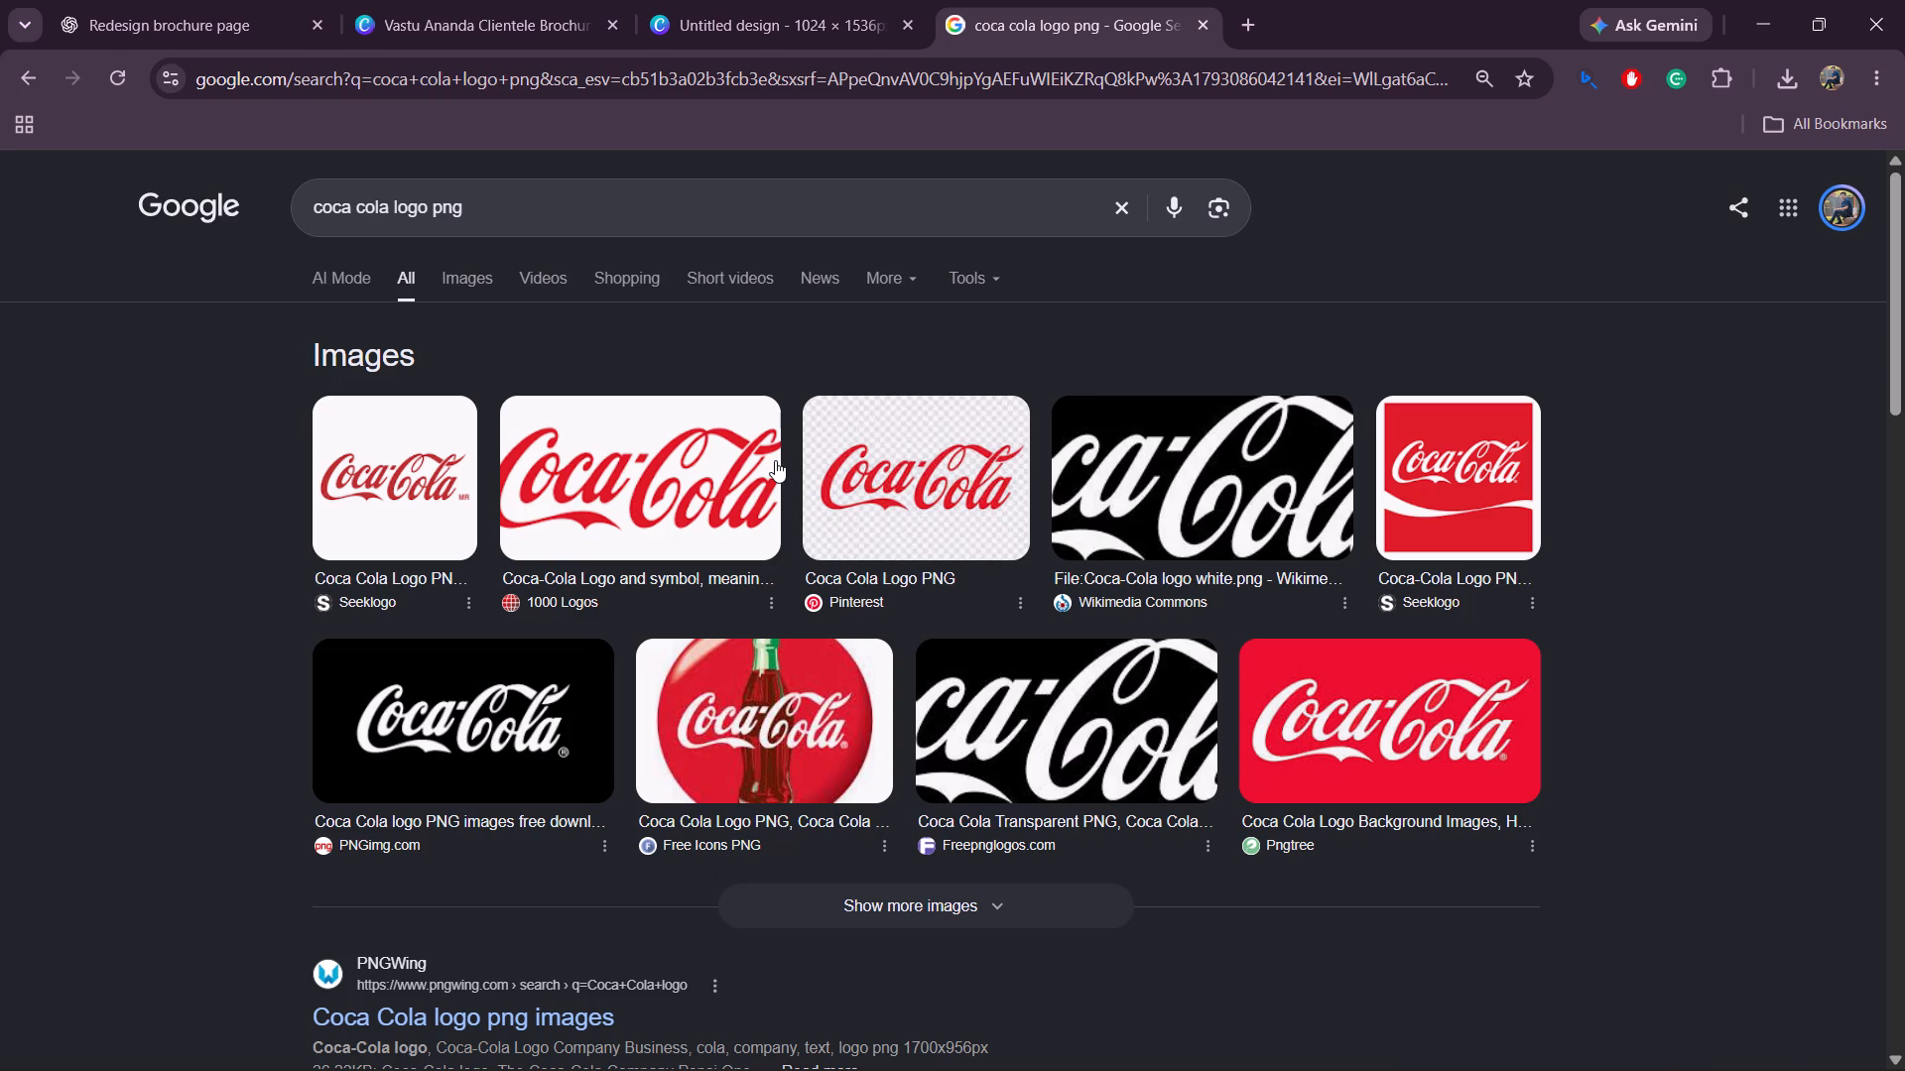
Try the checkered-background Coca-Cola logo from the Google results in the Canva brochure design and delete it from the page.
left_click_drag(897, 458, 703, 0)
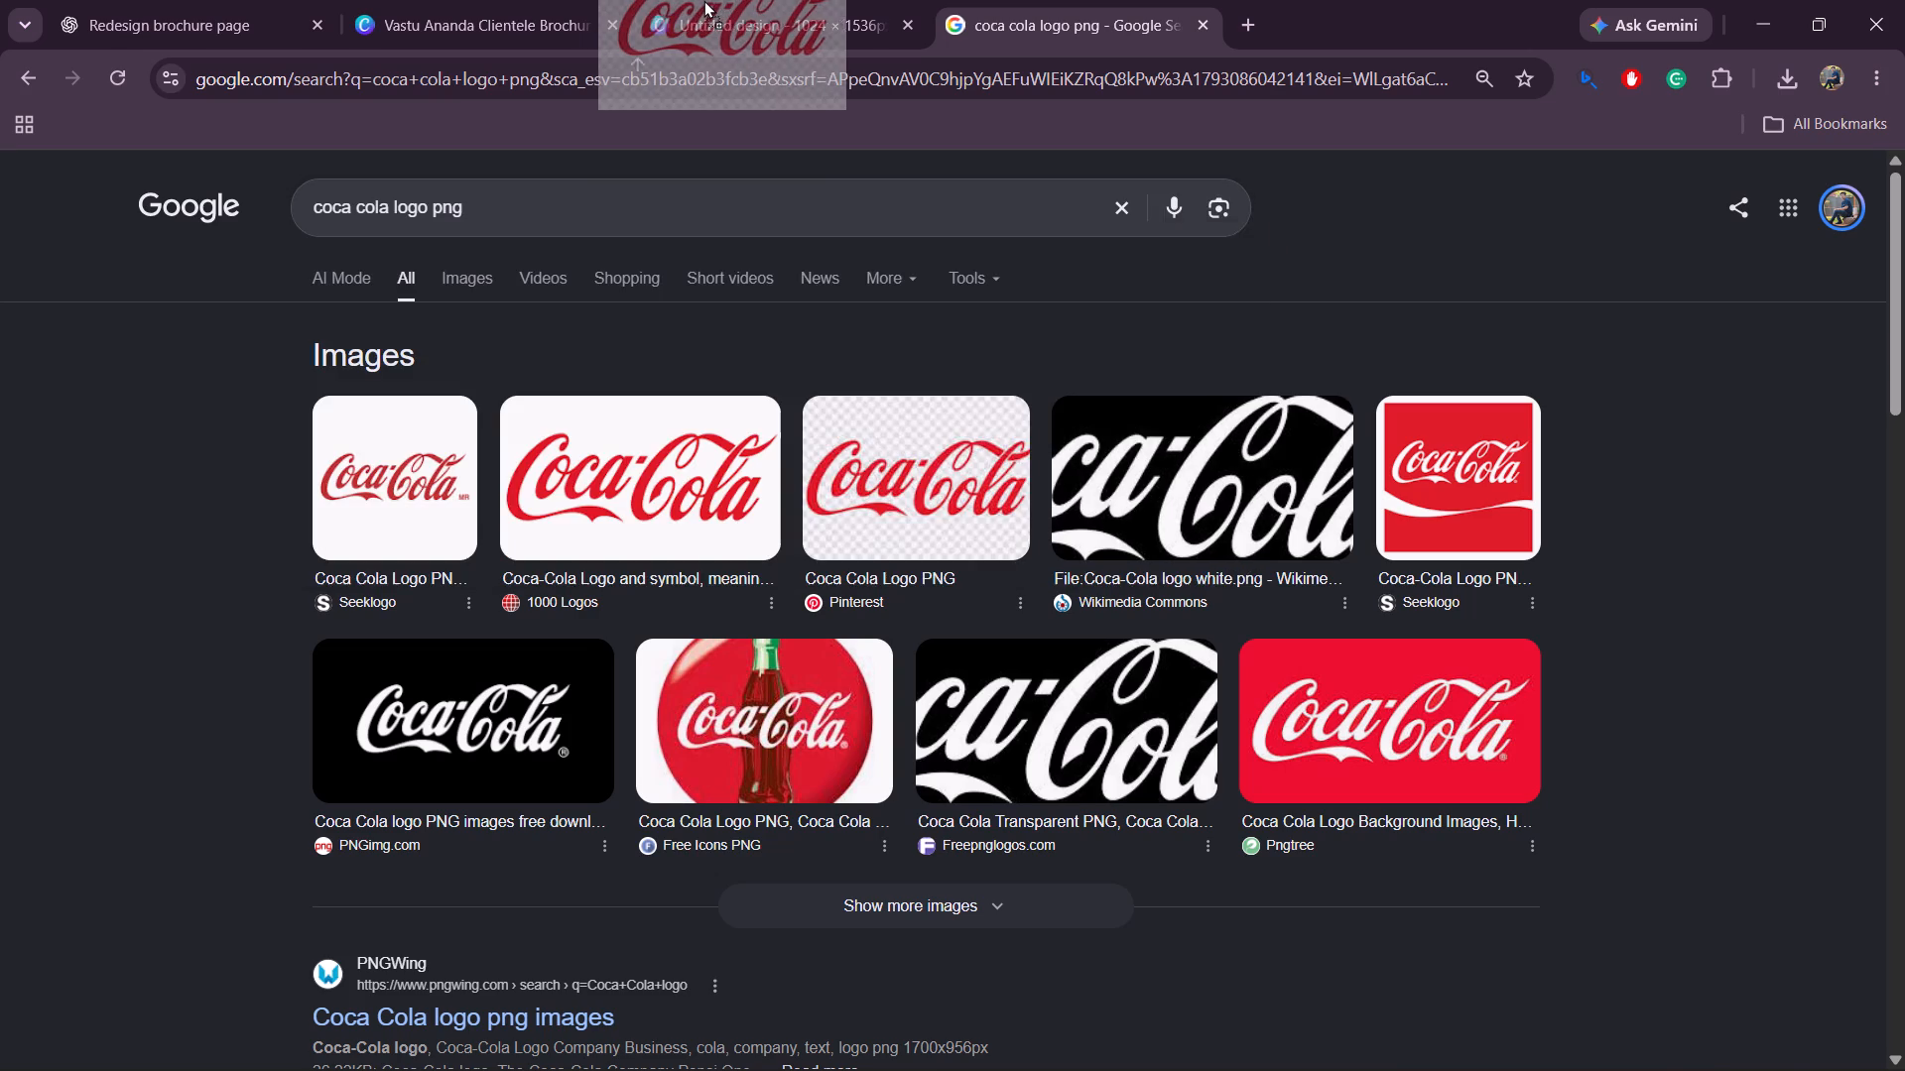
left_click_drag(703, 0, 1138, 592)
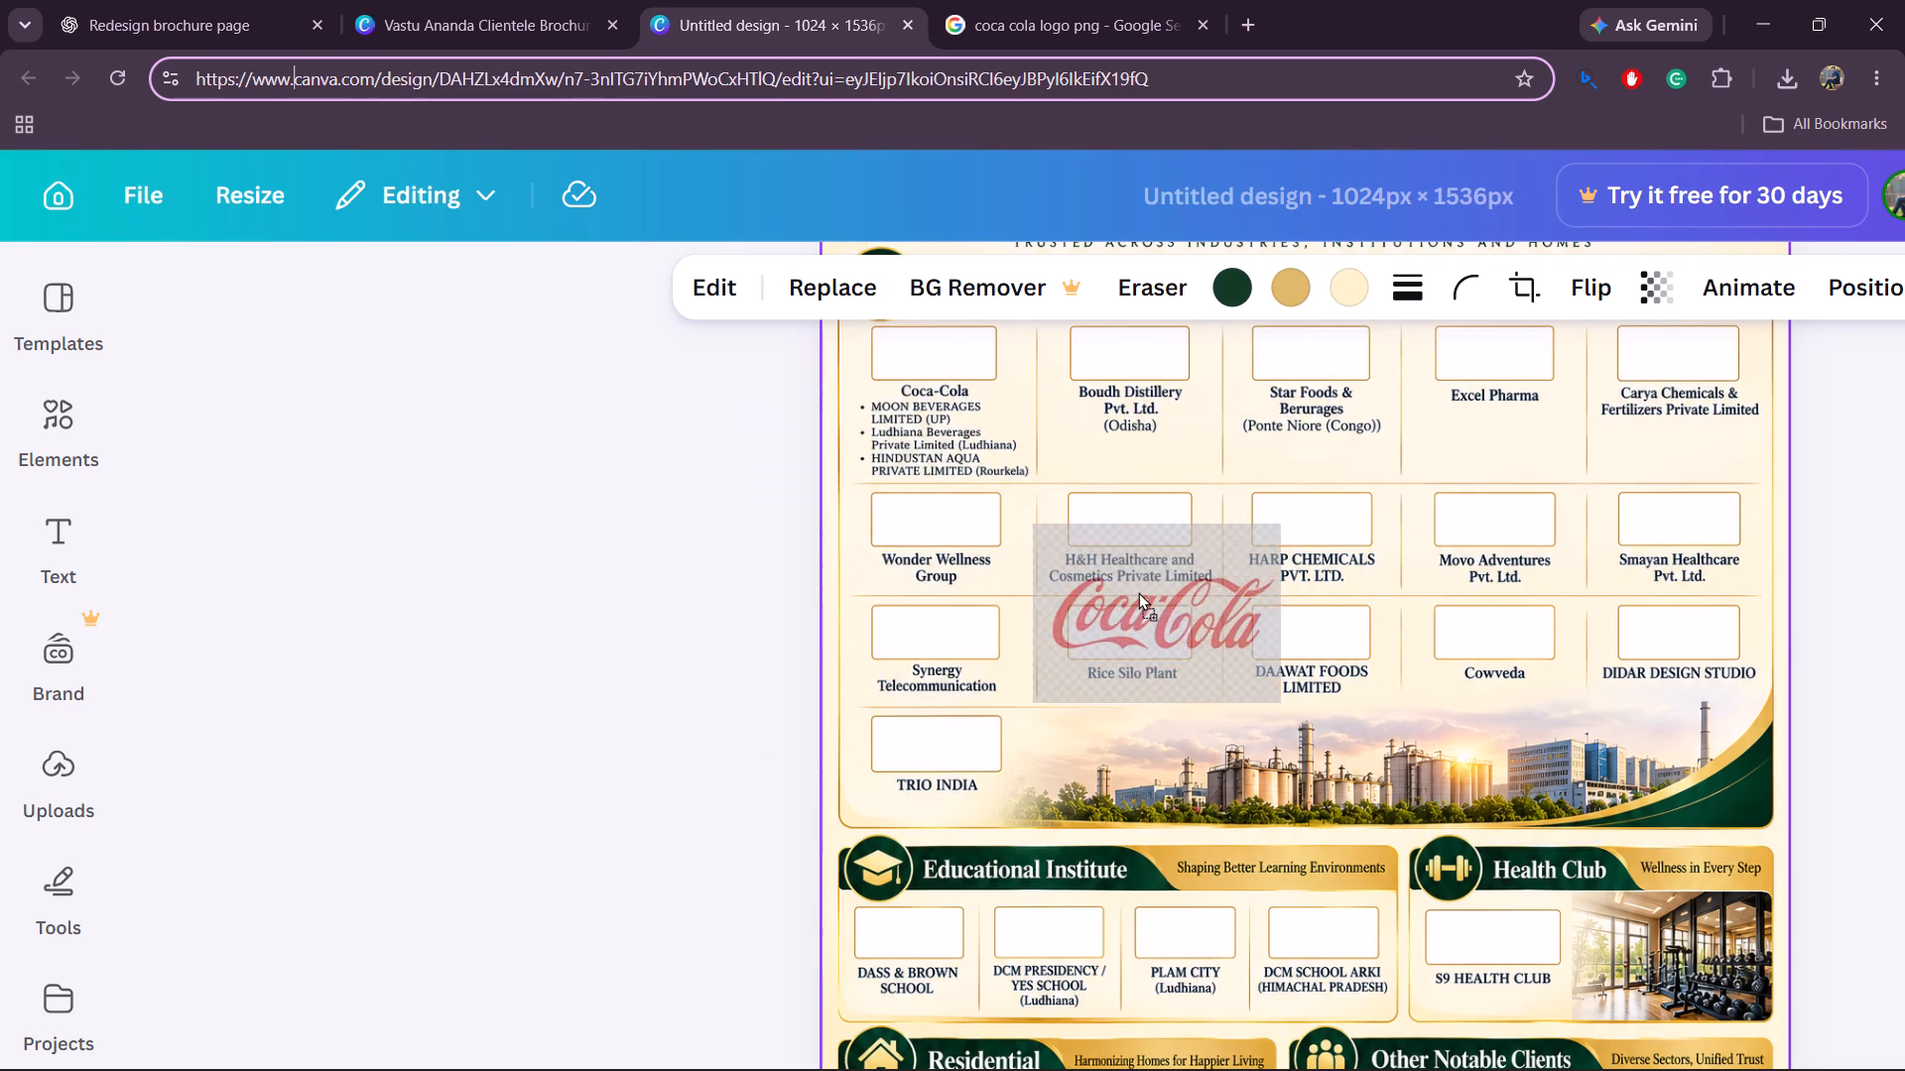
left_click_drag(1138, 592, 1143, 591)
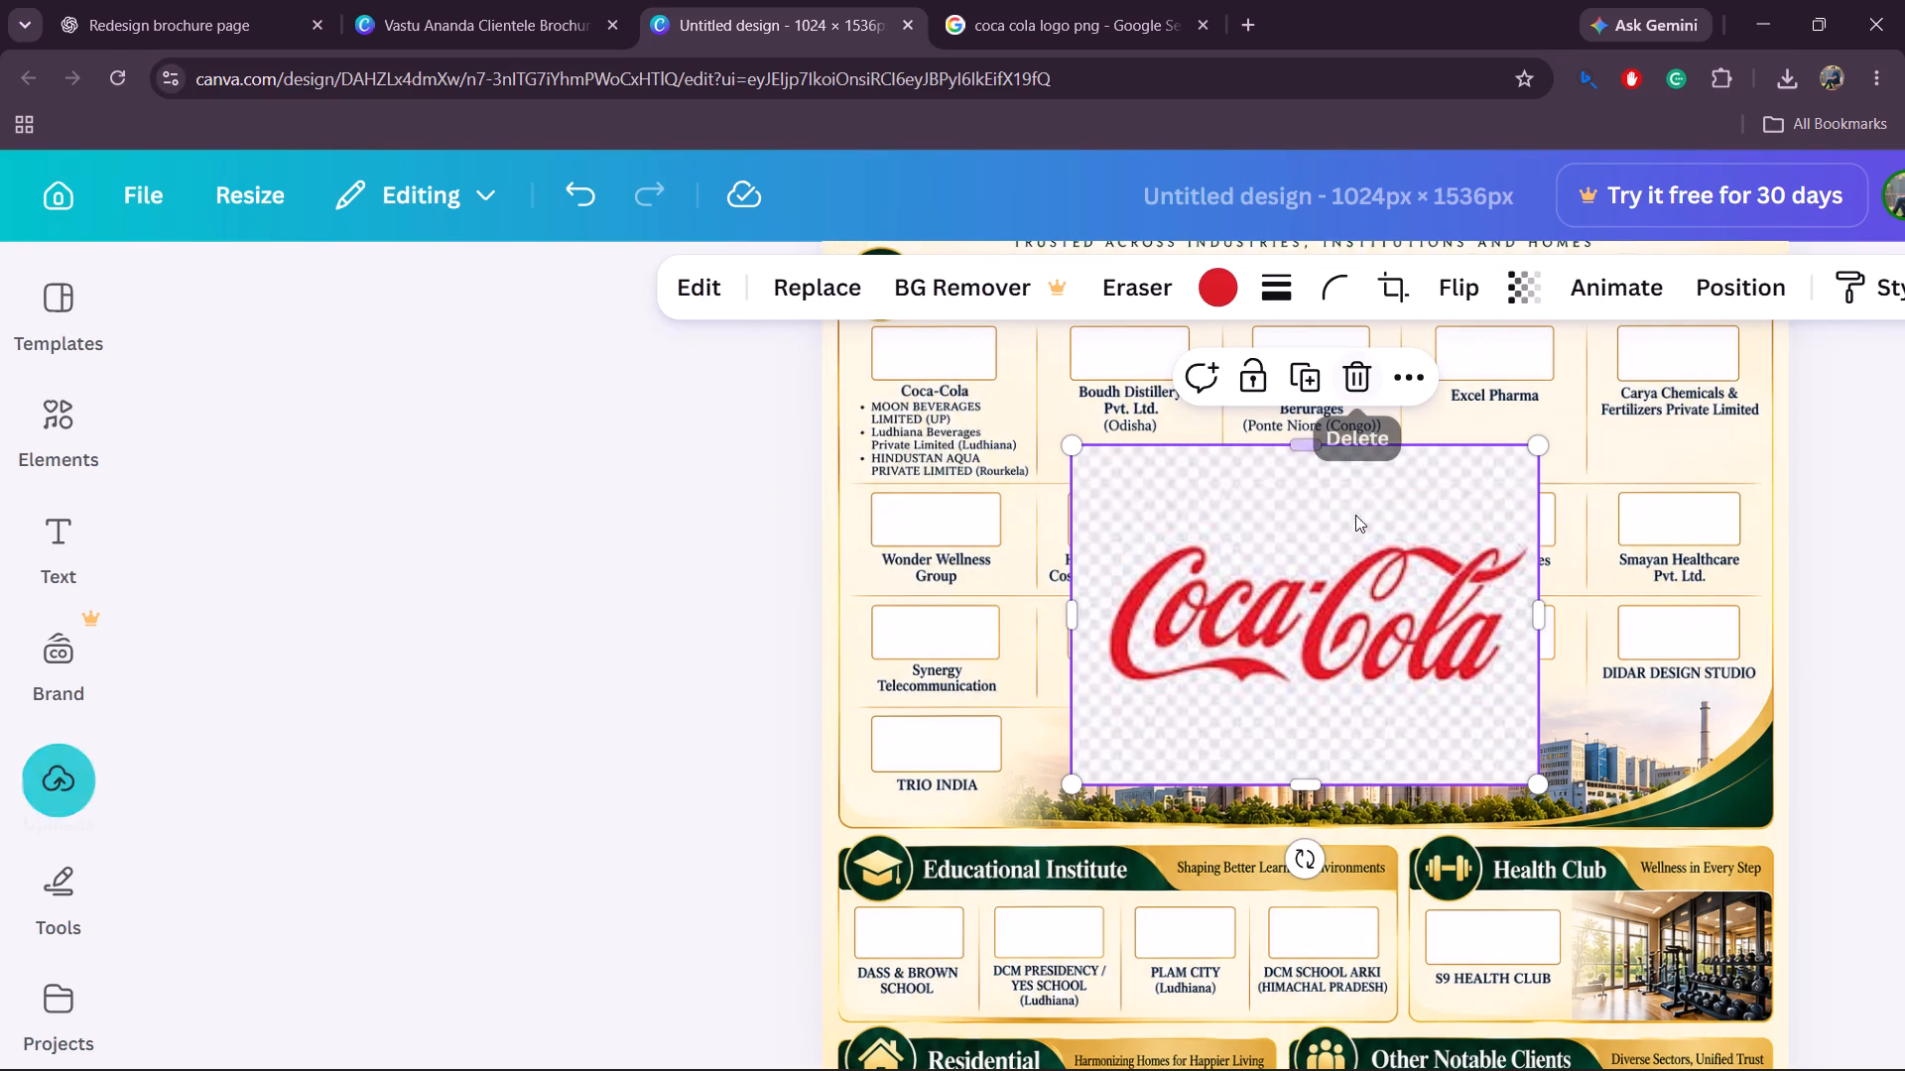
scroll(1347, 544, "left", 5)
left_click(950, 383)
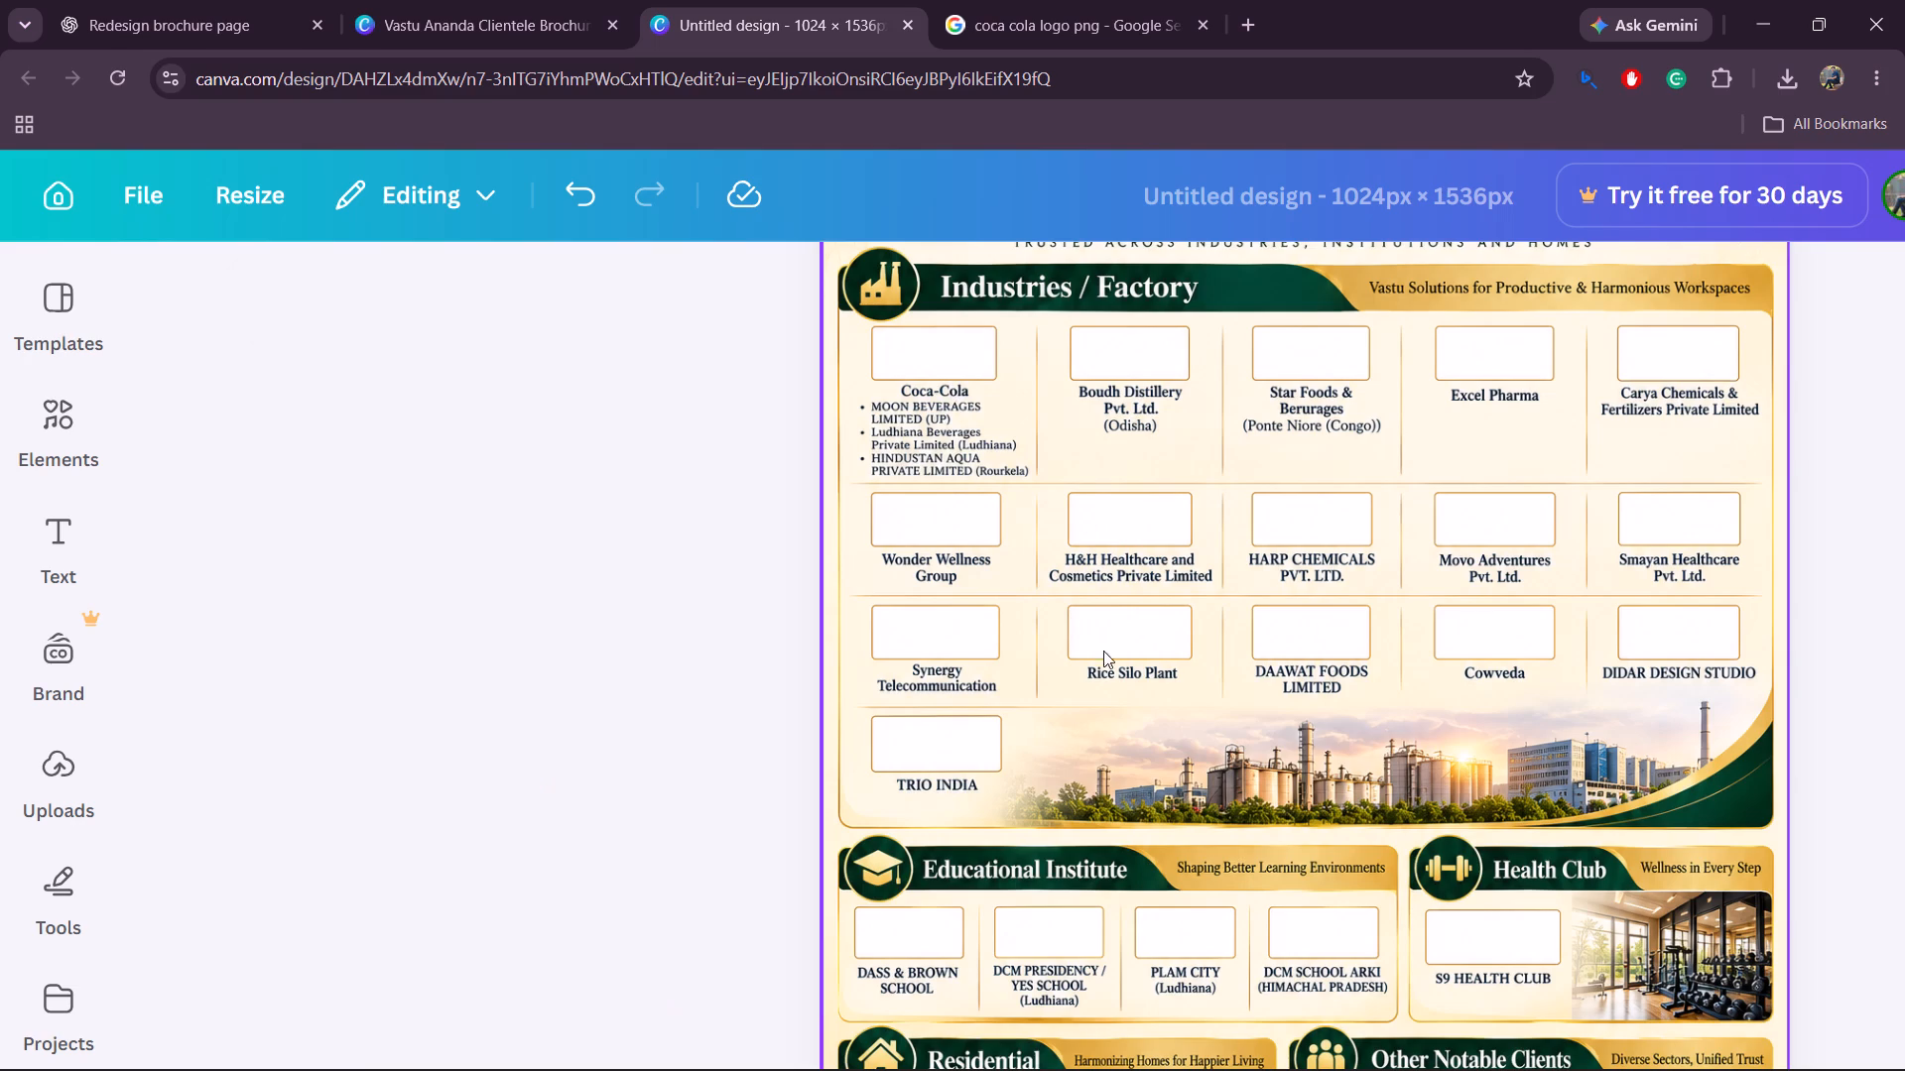
Return to the Google results, view the checkered-background Coca-Cola logo in its own browser tab, and close that tab.
left_click(1058, 0)
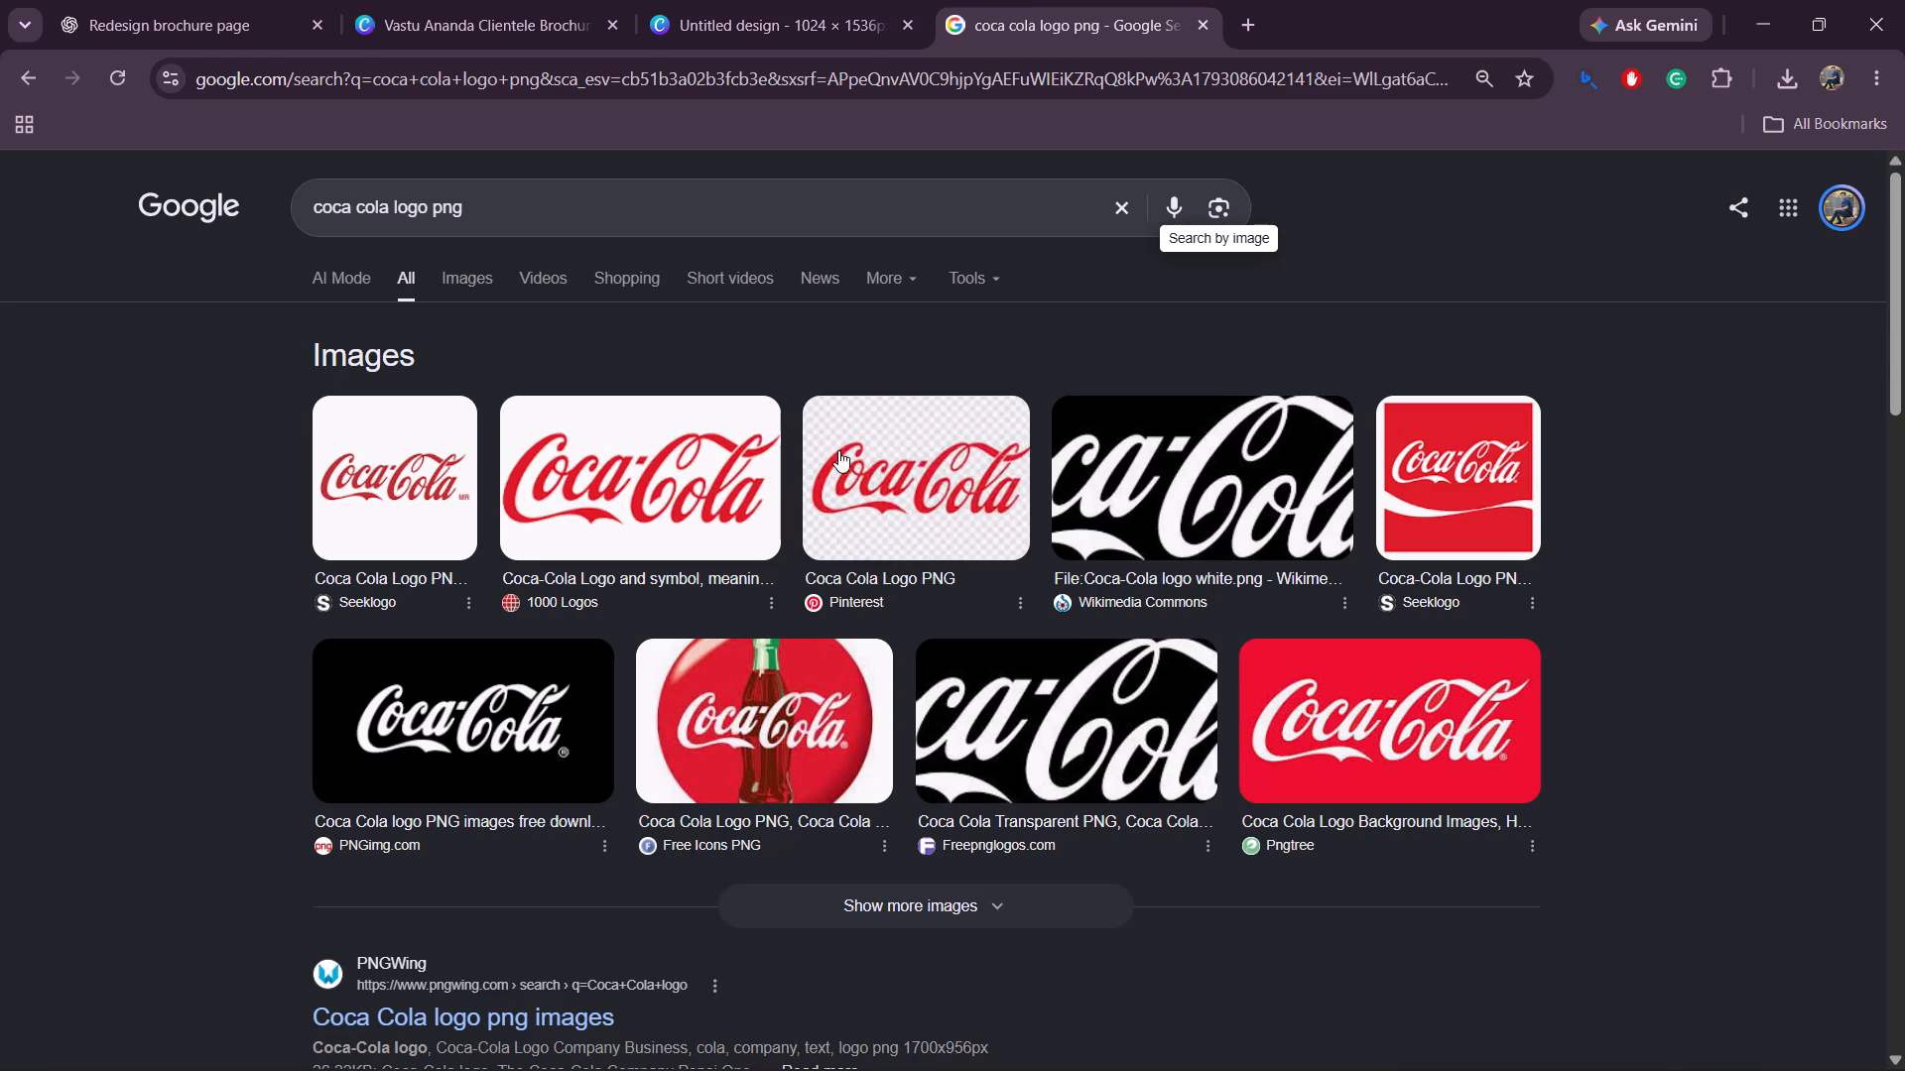
right_click(840, 450)
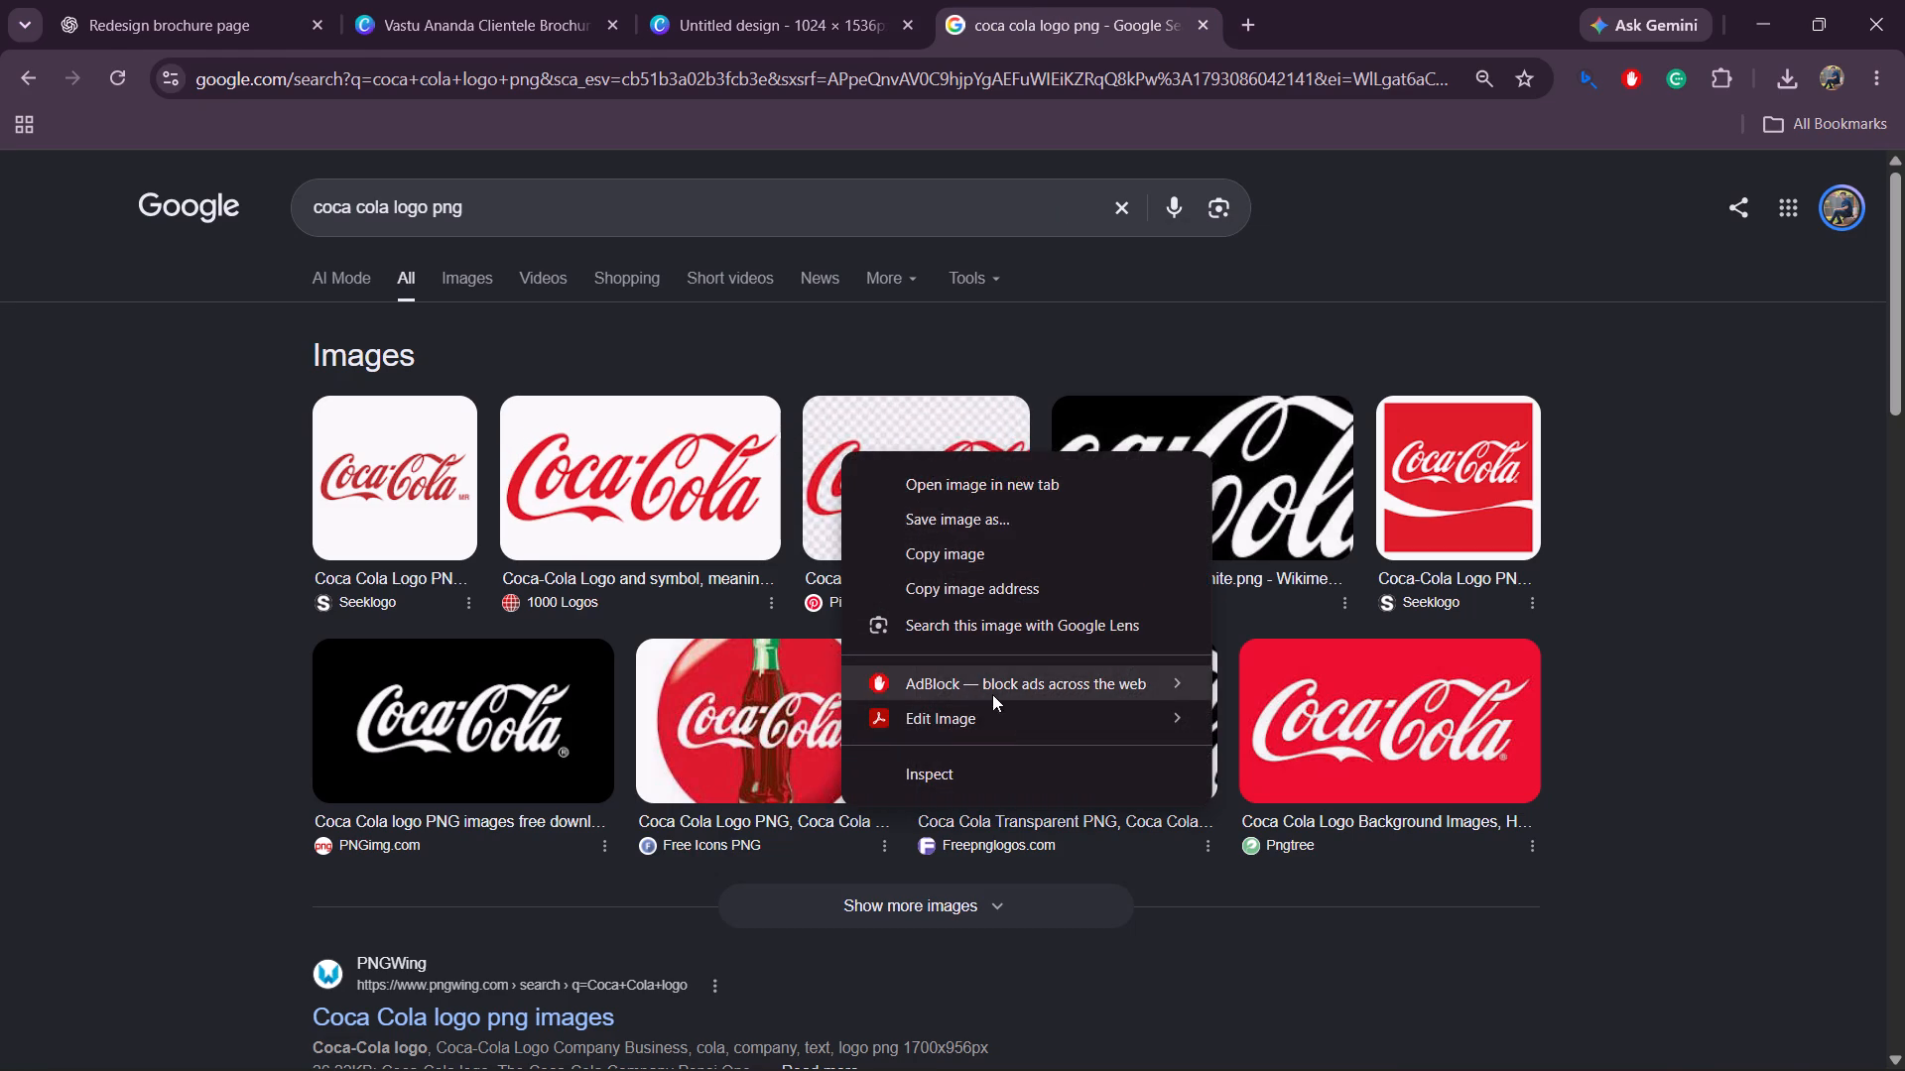
left_click(993, 492)
left_click(1332, 0)
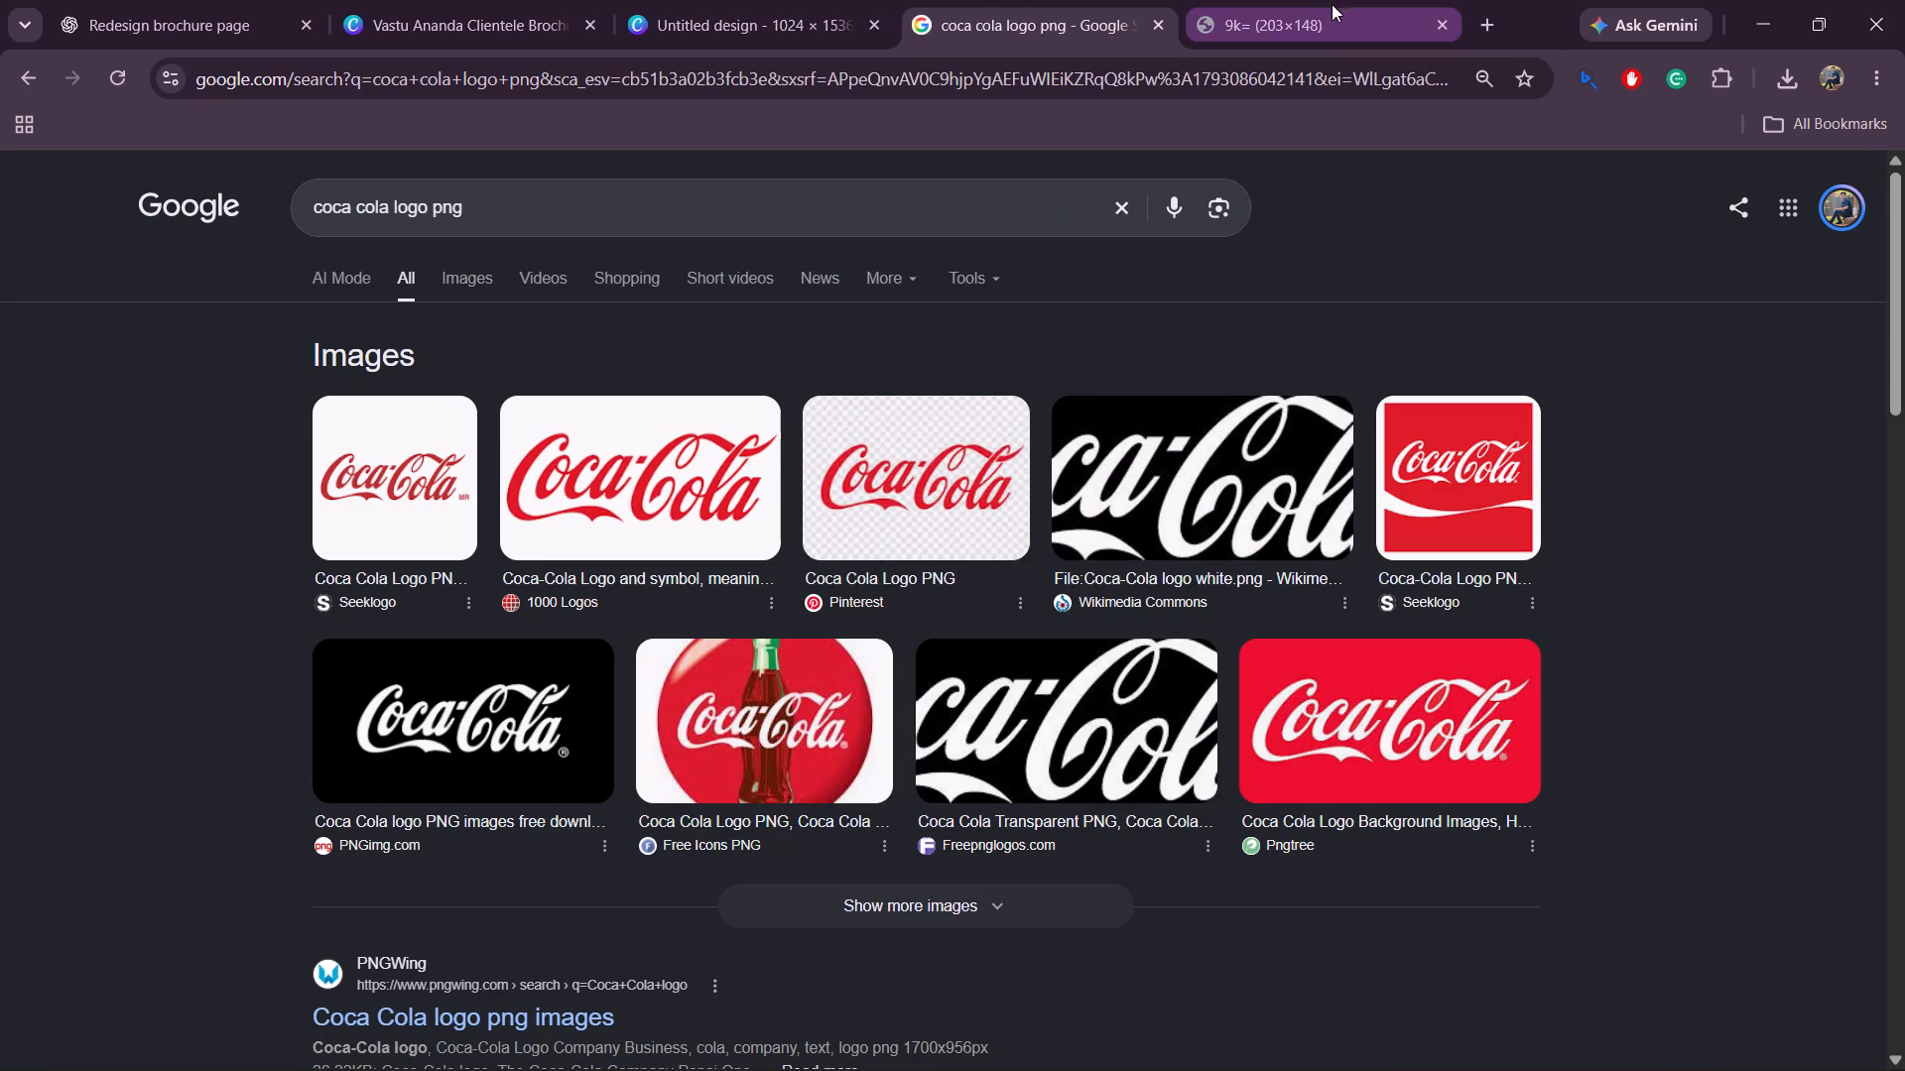
double_click(948, 608)
left_click(949, 606)
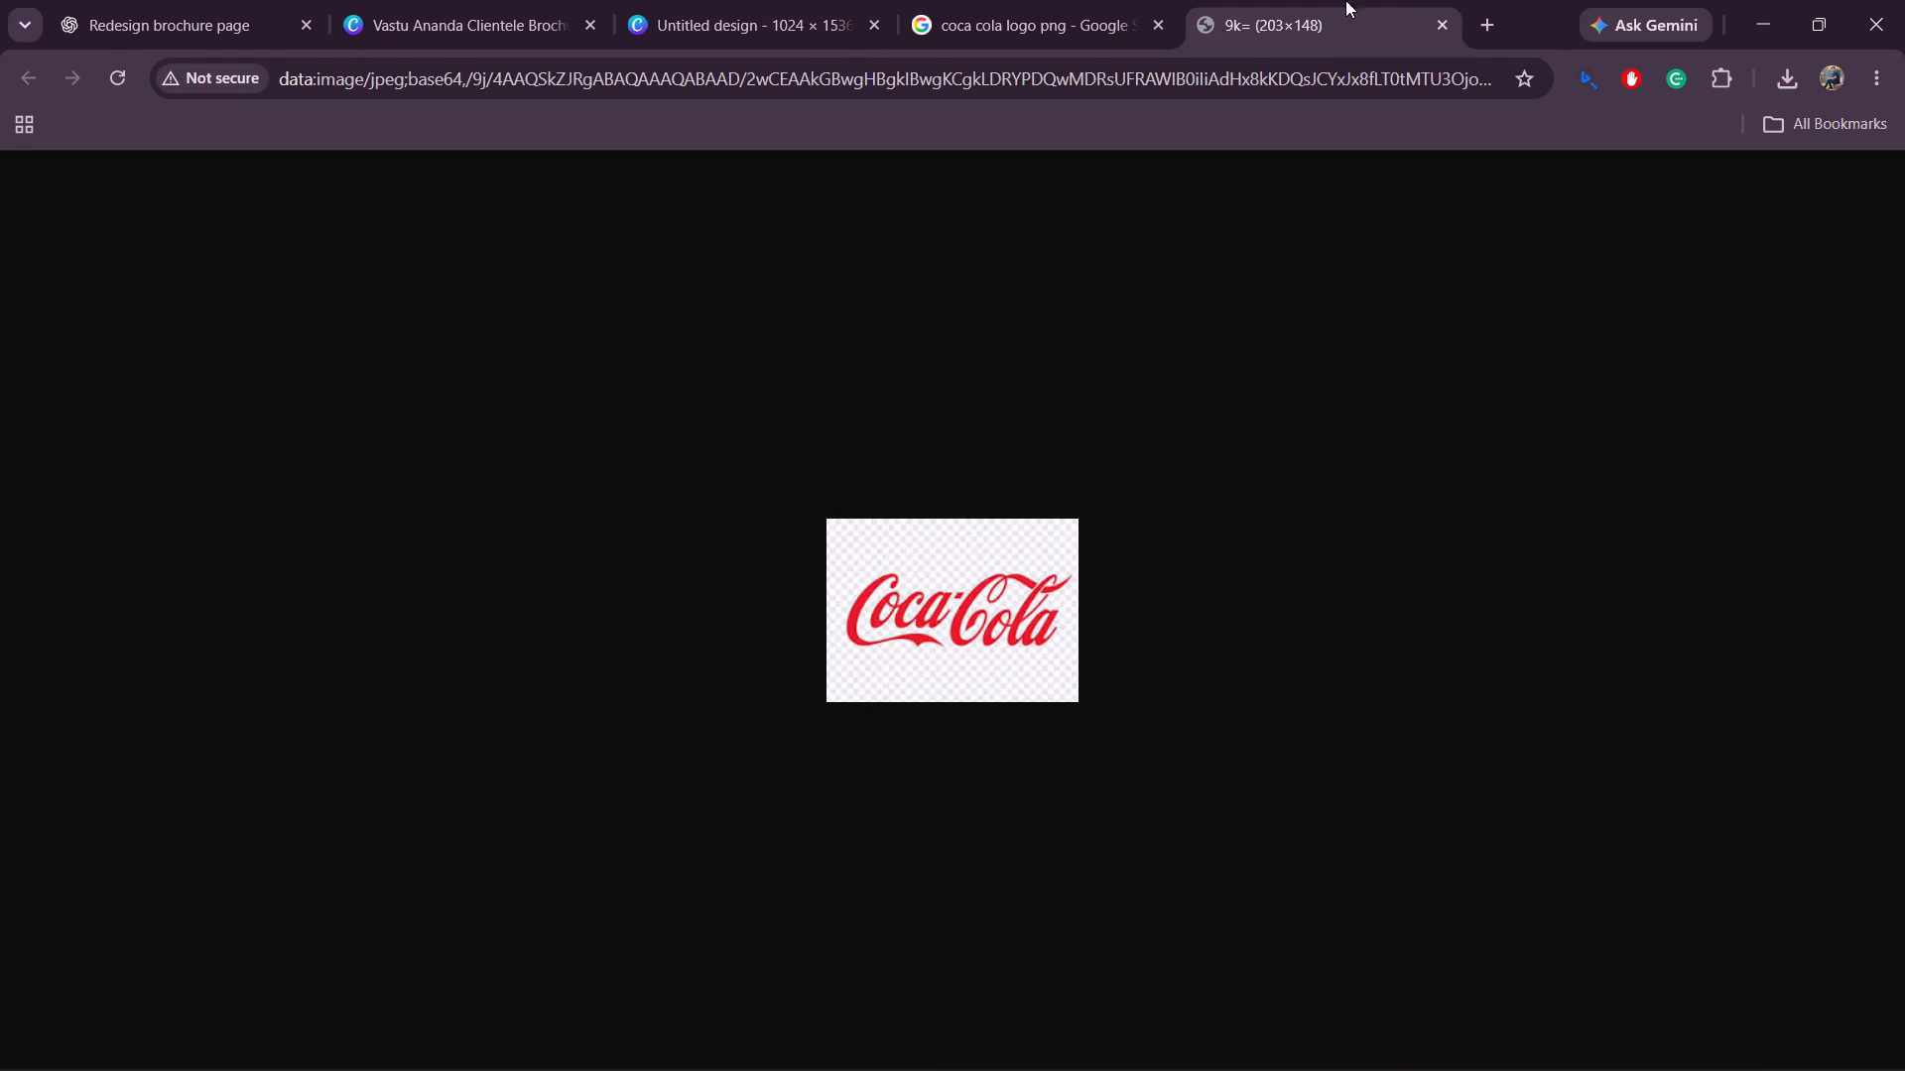
left_click(1447, 21)
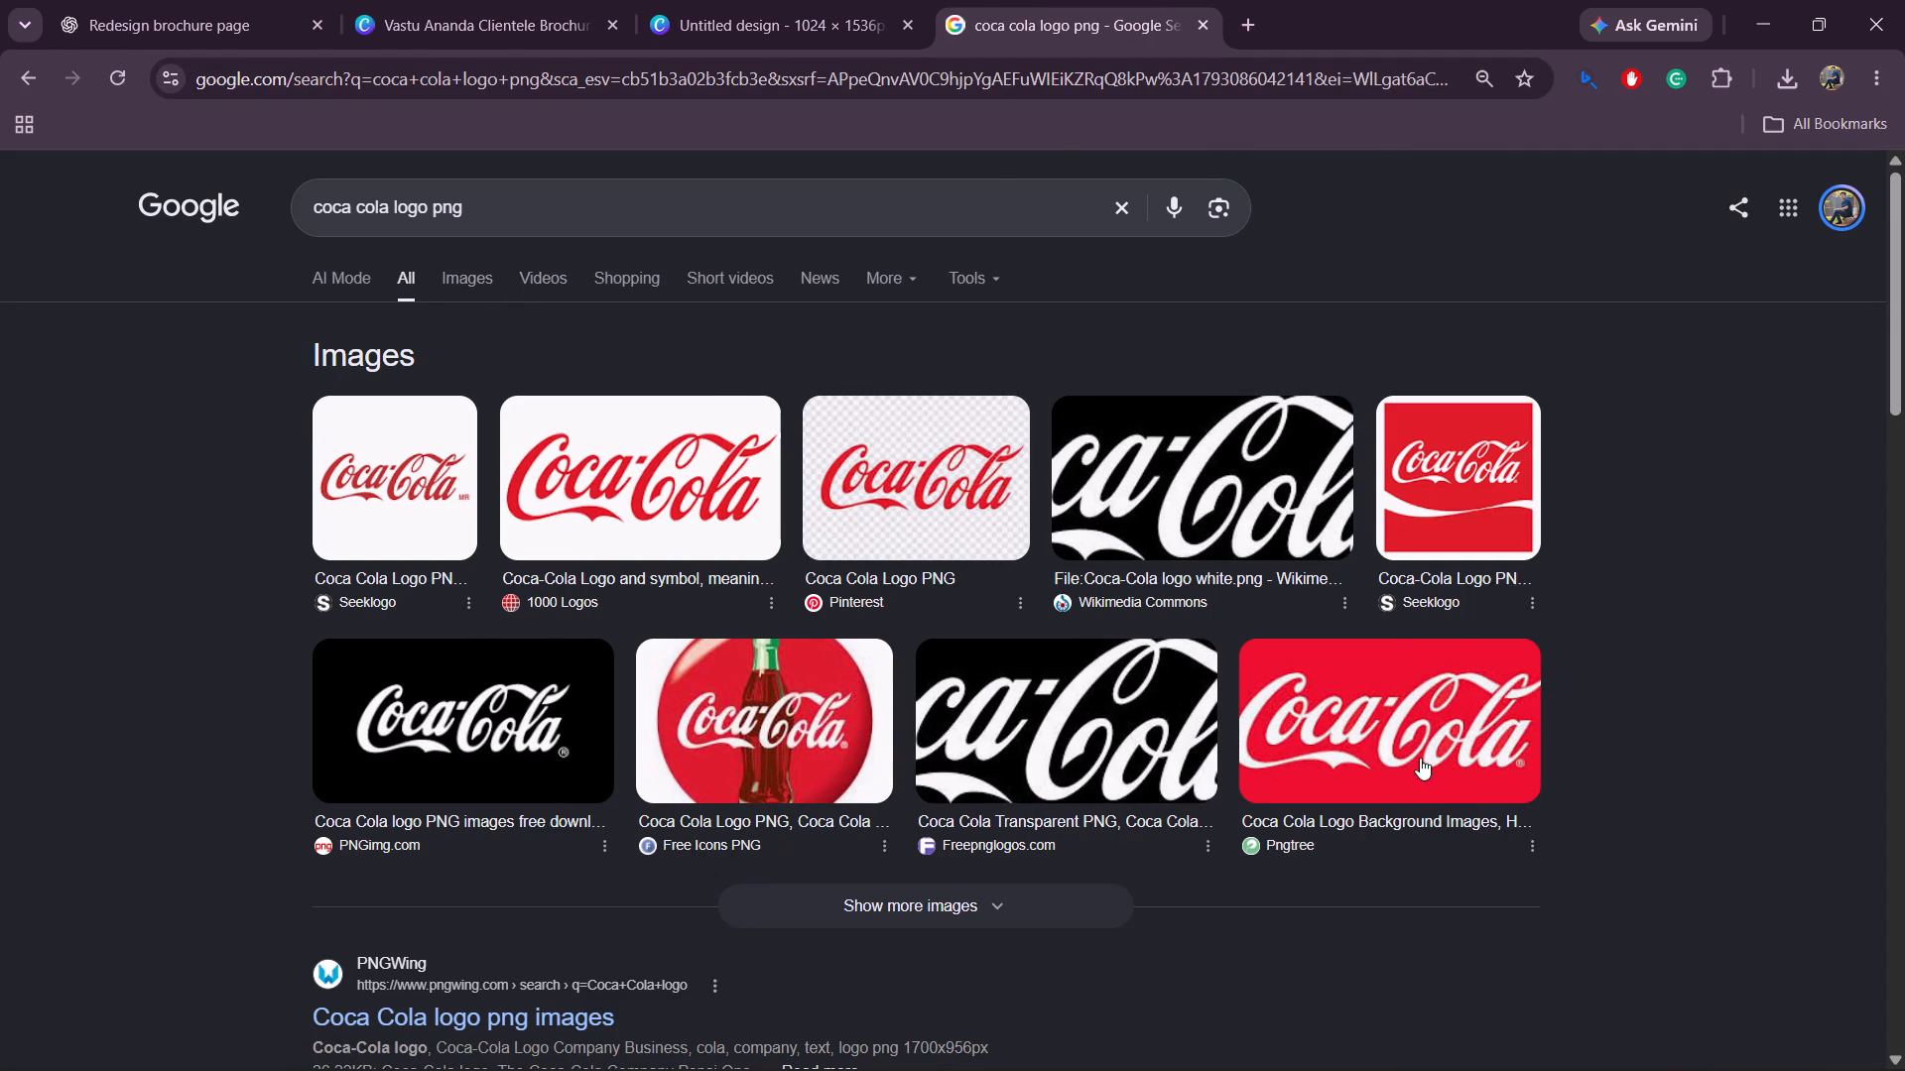
Copy the white-on-red Coca-Cola logo by Pngtree from the Google results and paste it into the Canva brochure design.
right_click(1388, 756)
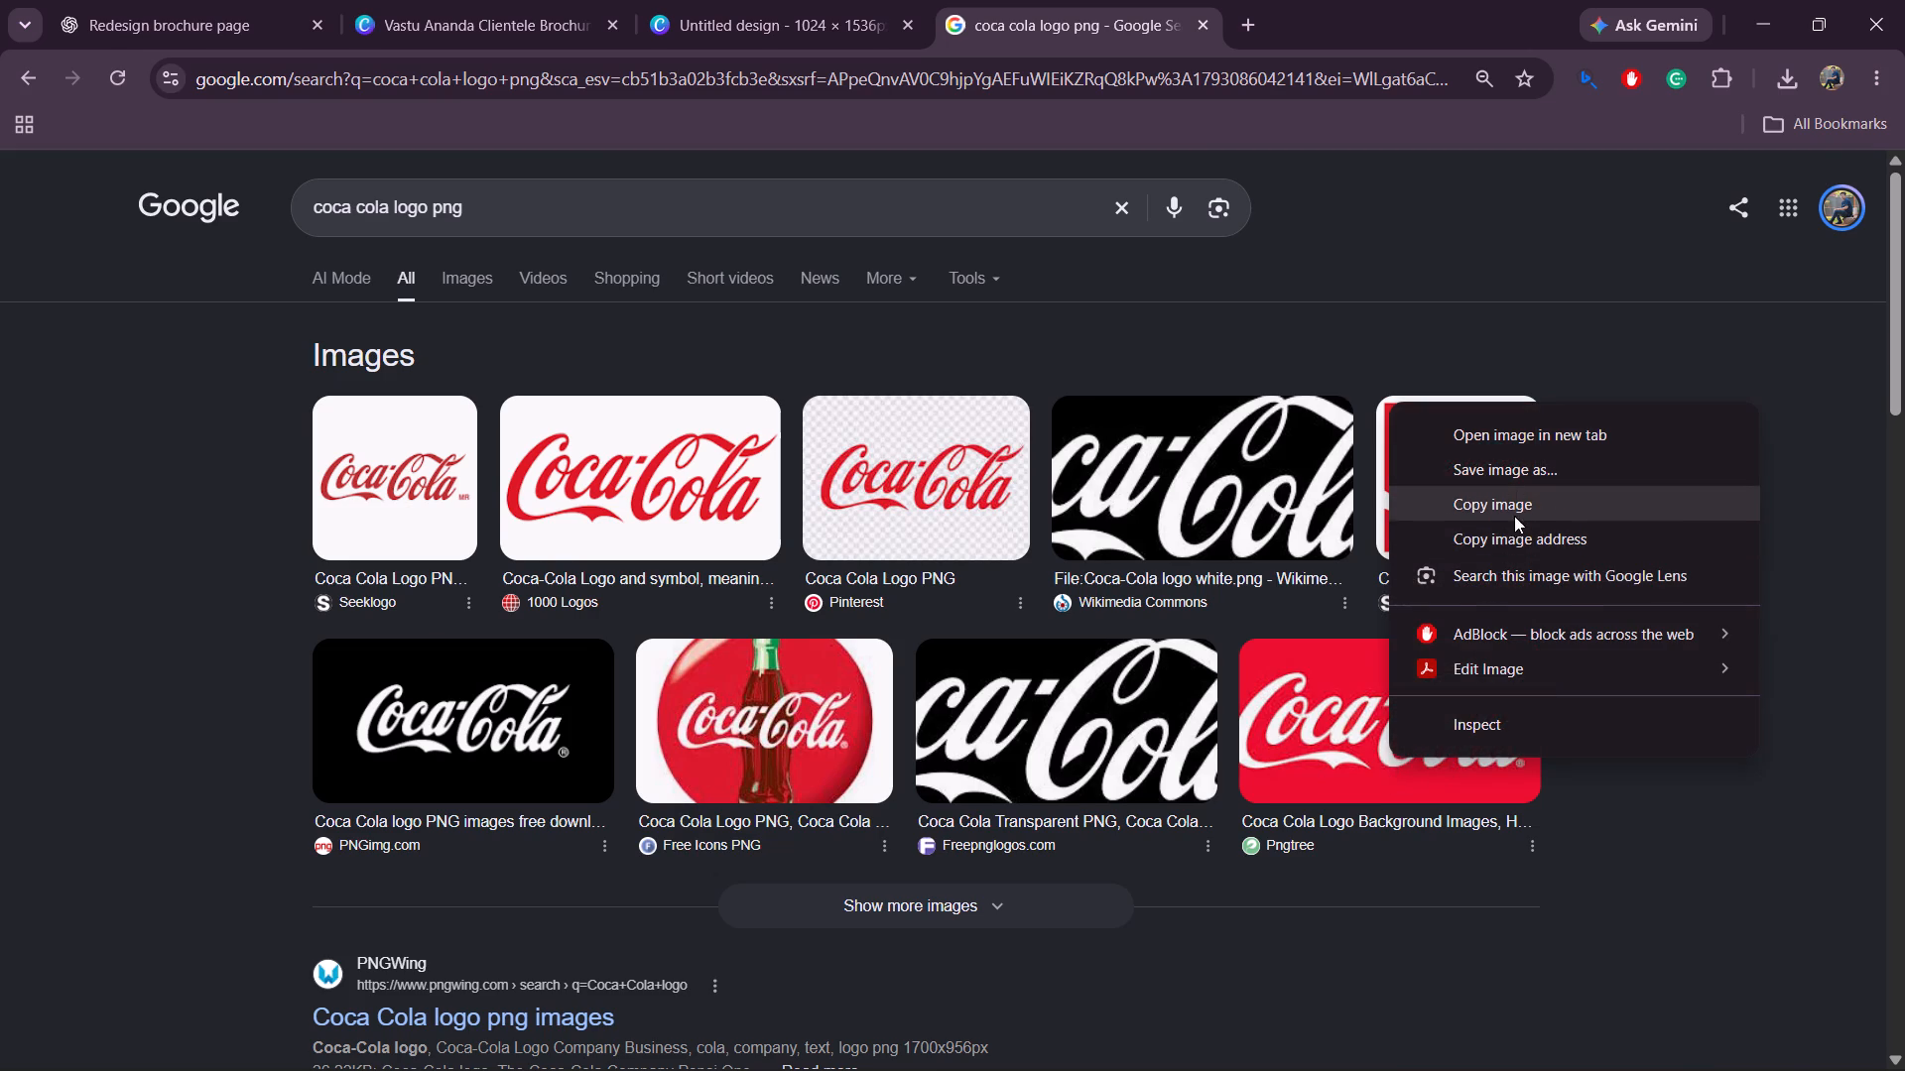
left_click(1514, 436)
left_click(1253, 12)
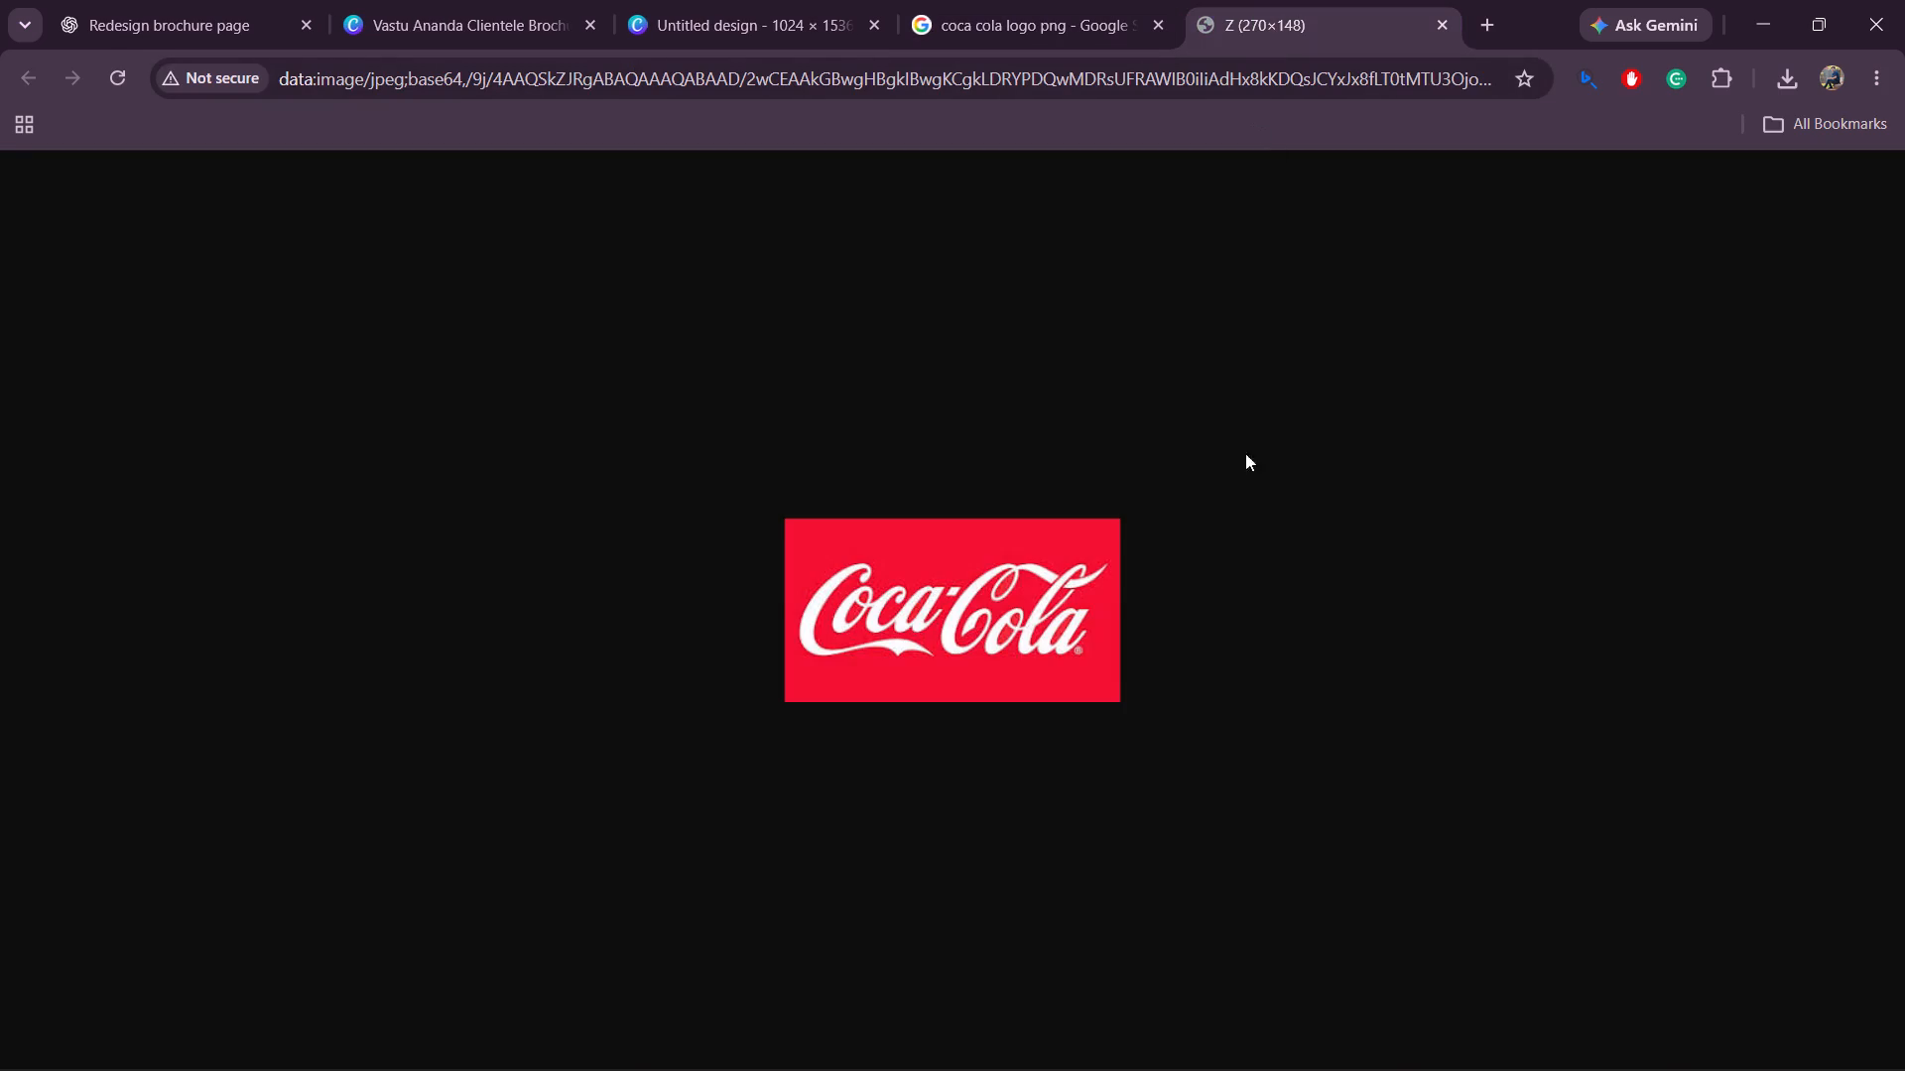
right_click(1034, 572)
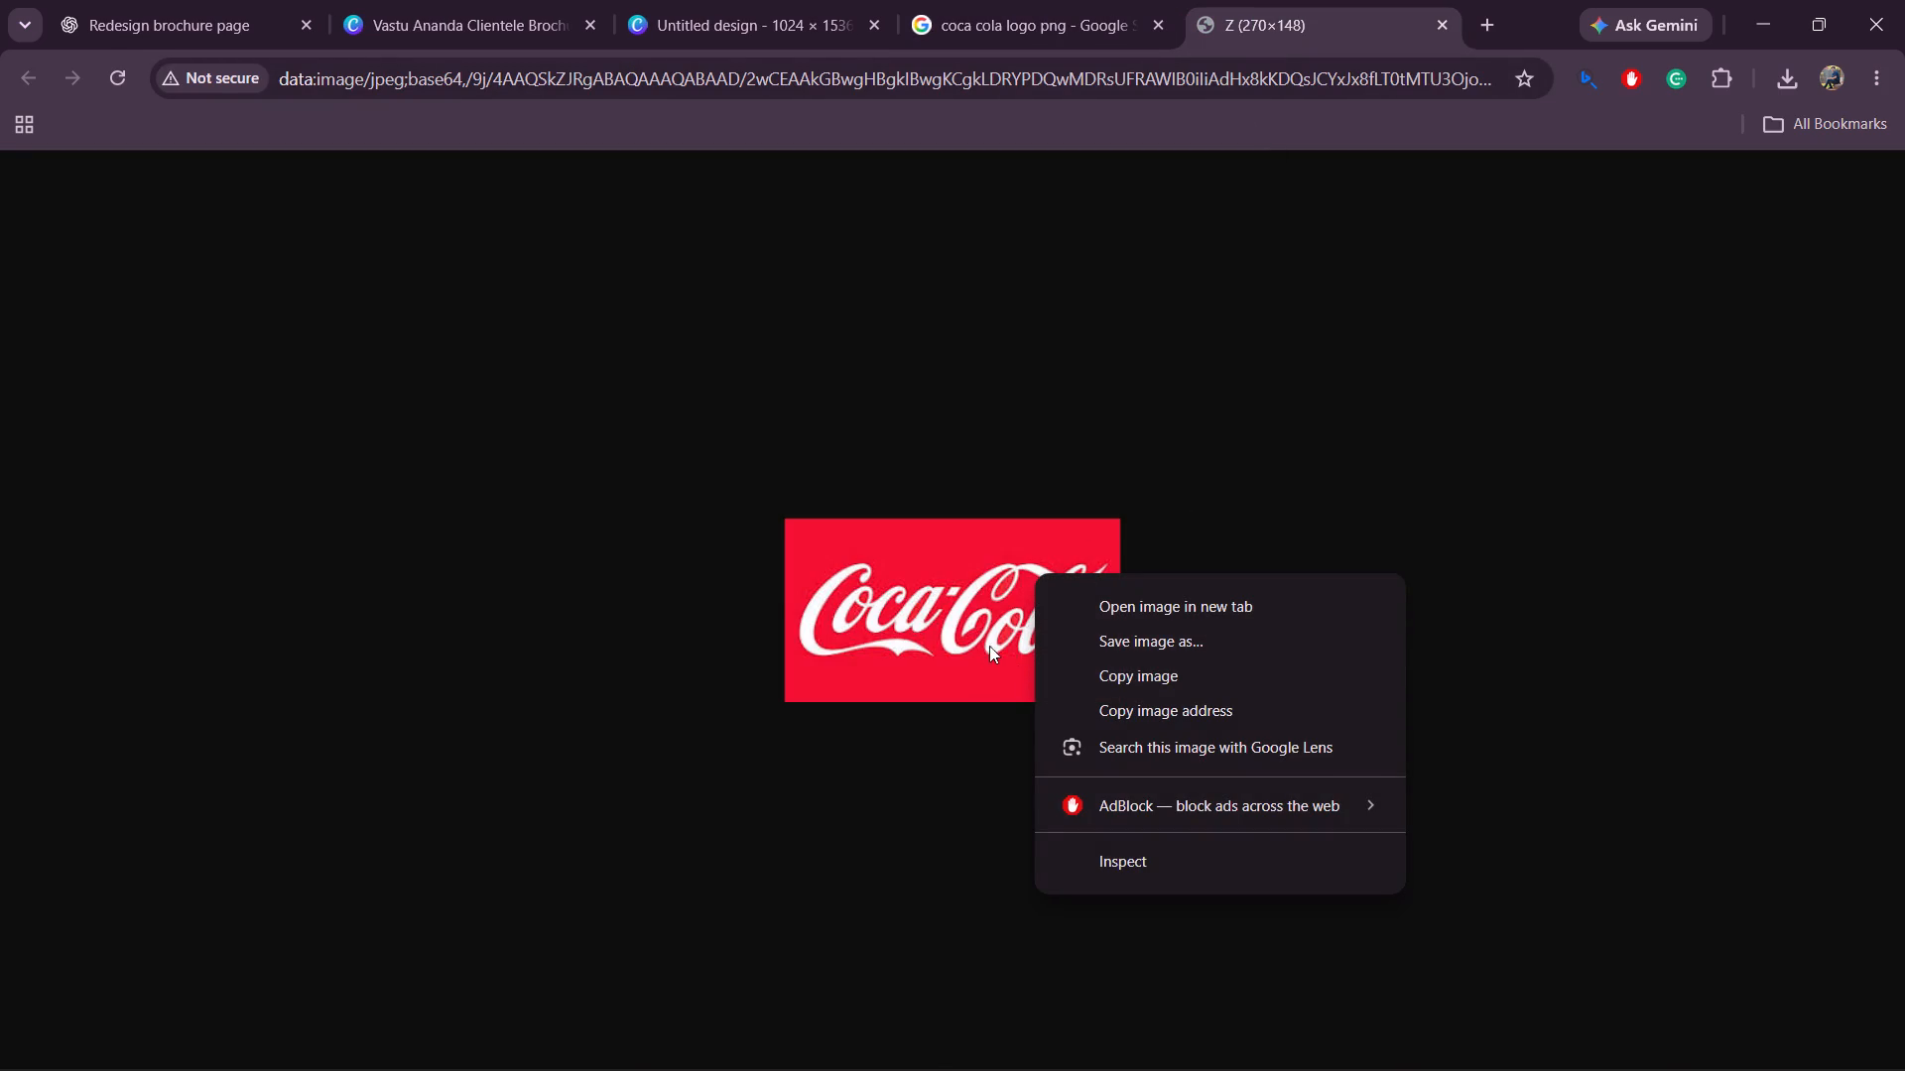
left_click(1125, 669)
left_click(658, 35)
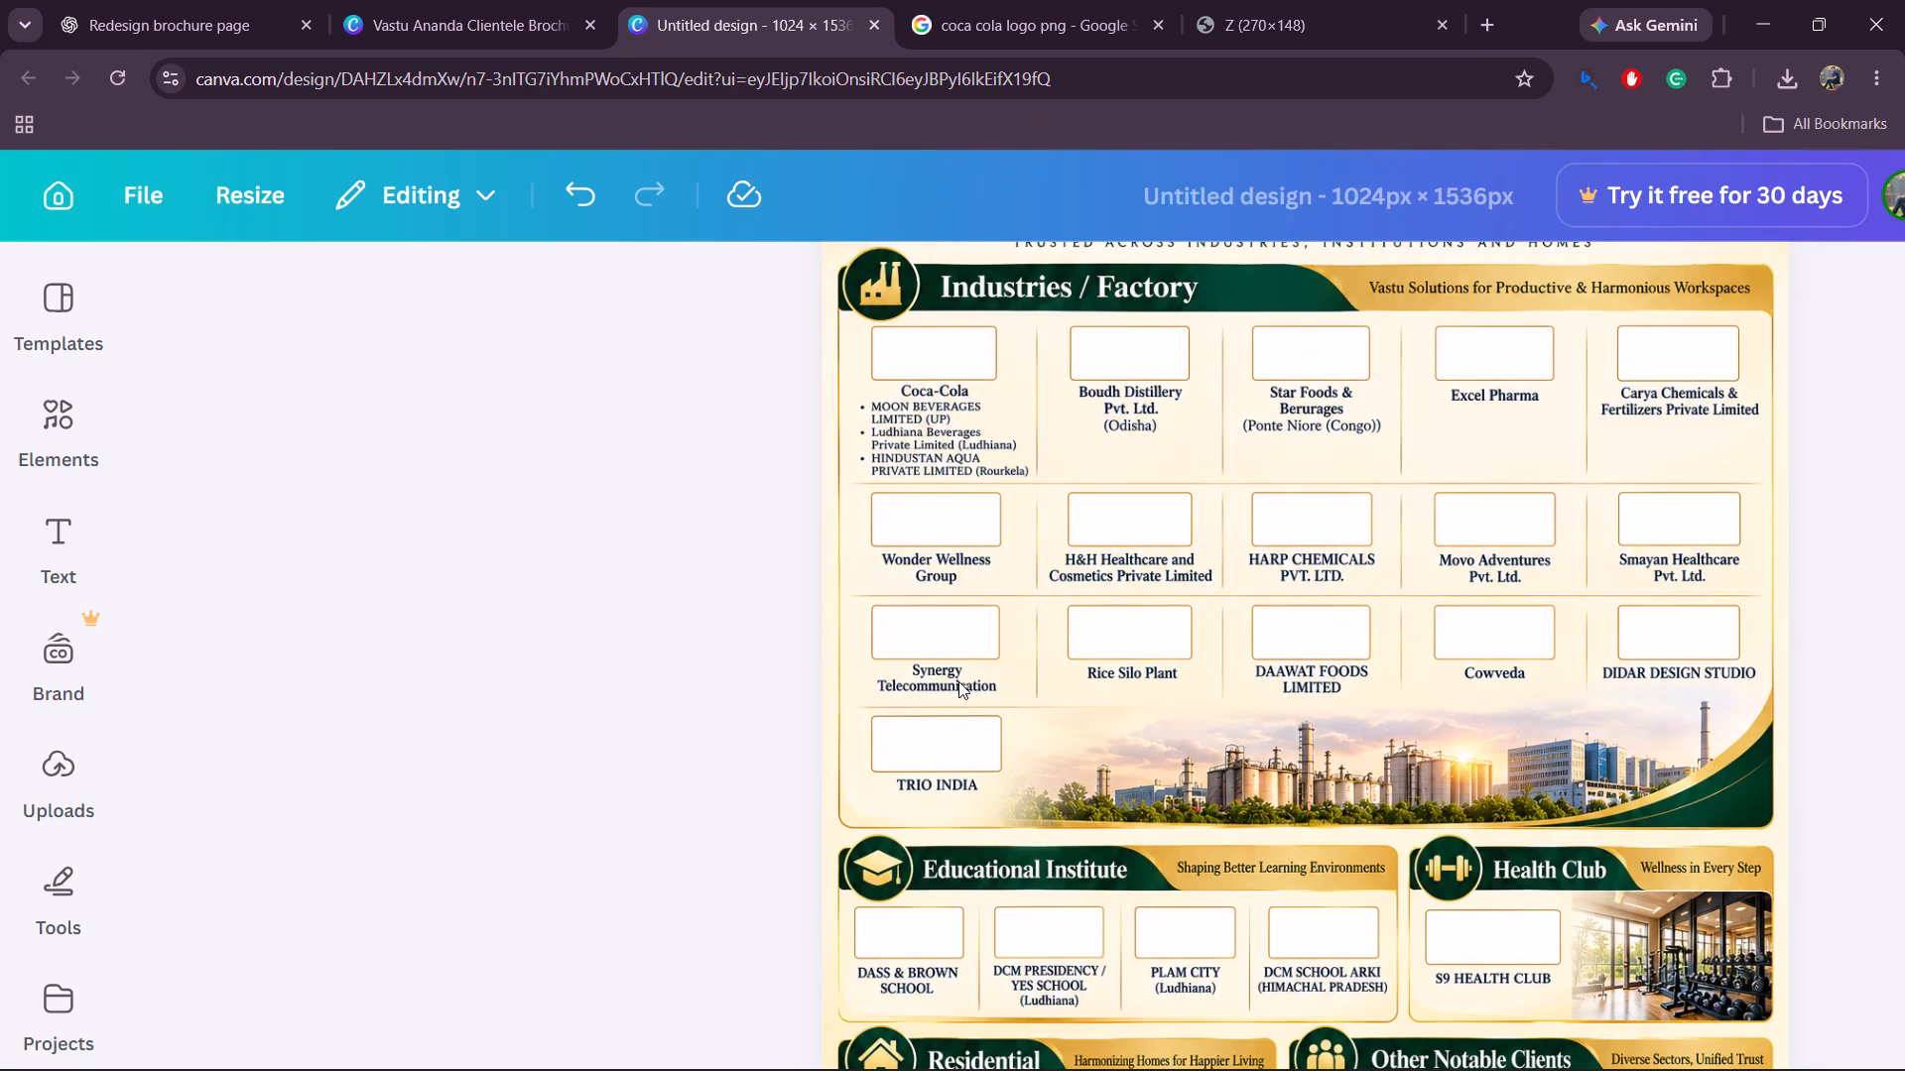
key("ctrl+v")
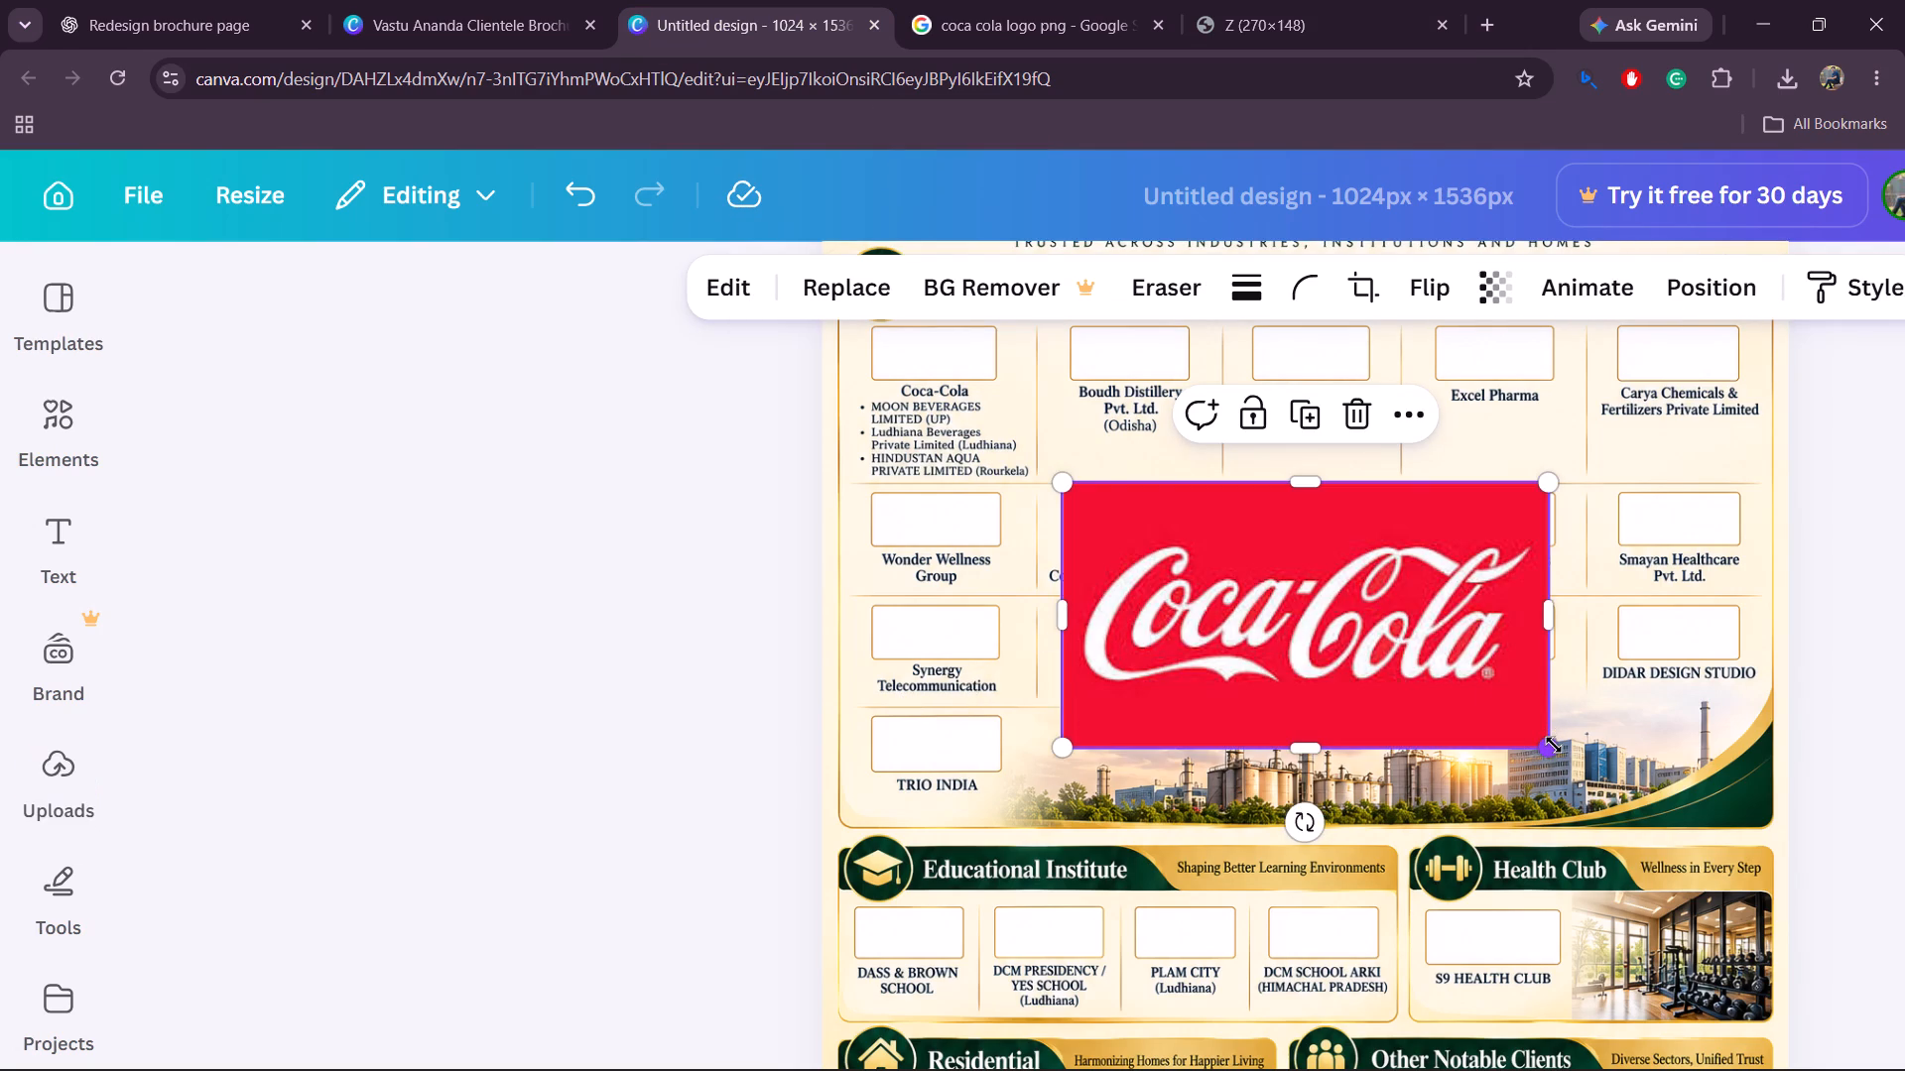
Shrink the pasted Coca-Cola logo to roughly the size of a logo box and position it over the Coca-Cola box in Industries / Factory.
left_click_drag(1554, 745, 1200, 560)
scroll(1196, 560, "left", 2)
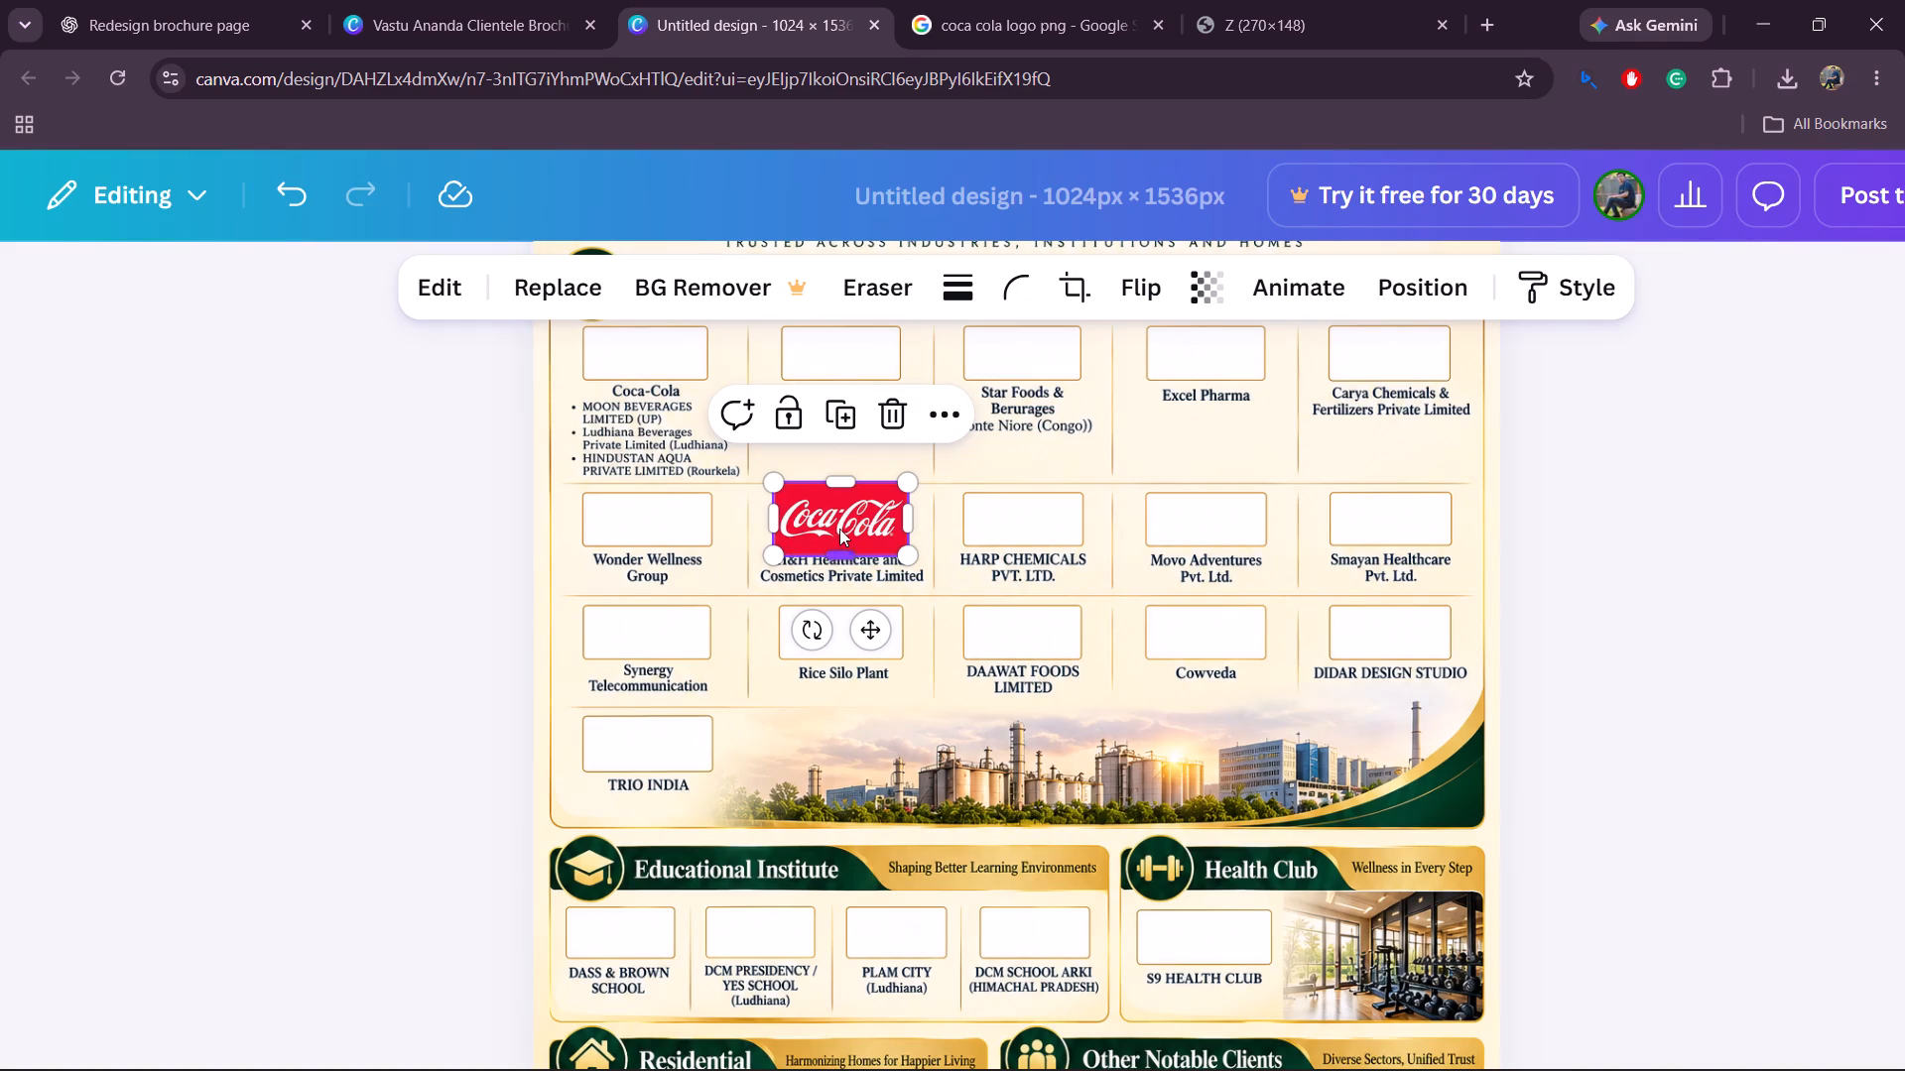
left_click_drag(840, 528, 648, 369)
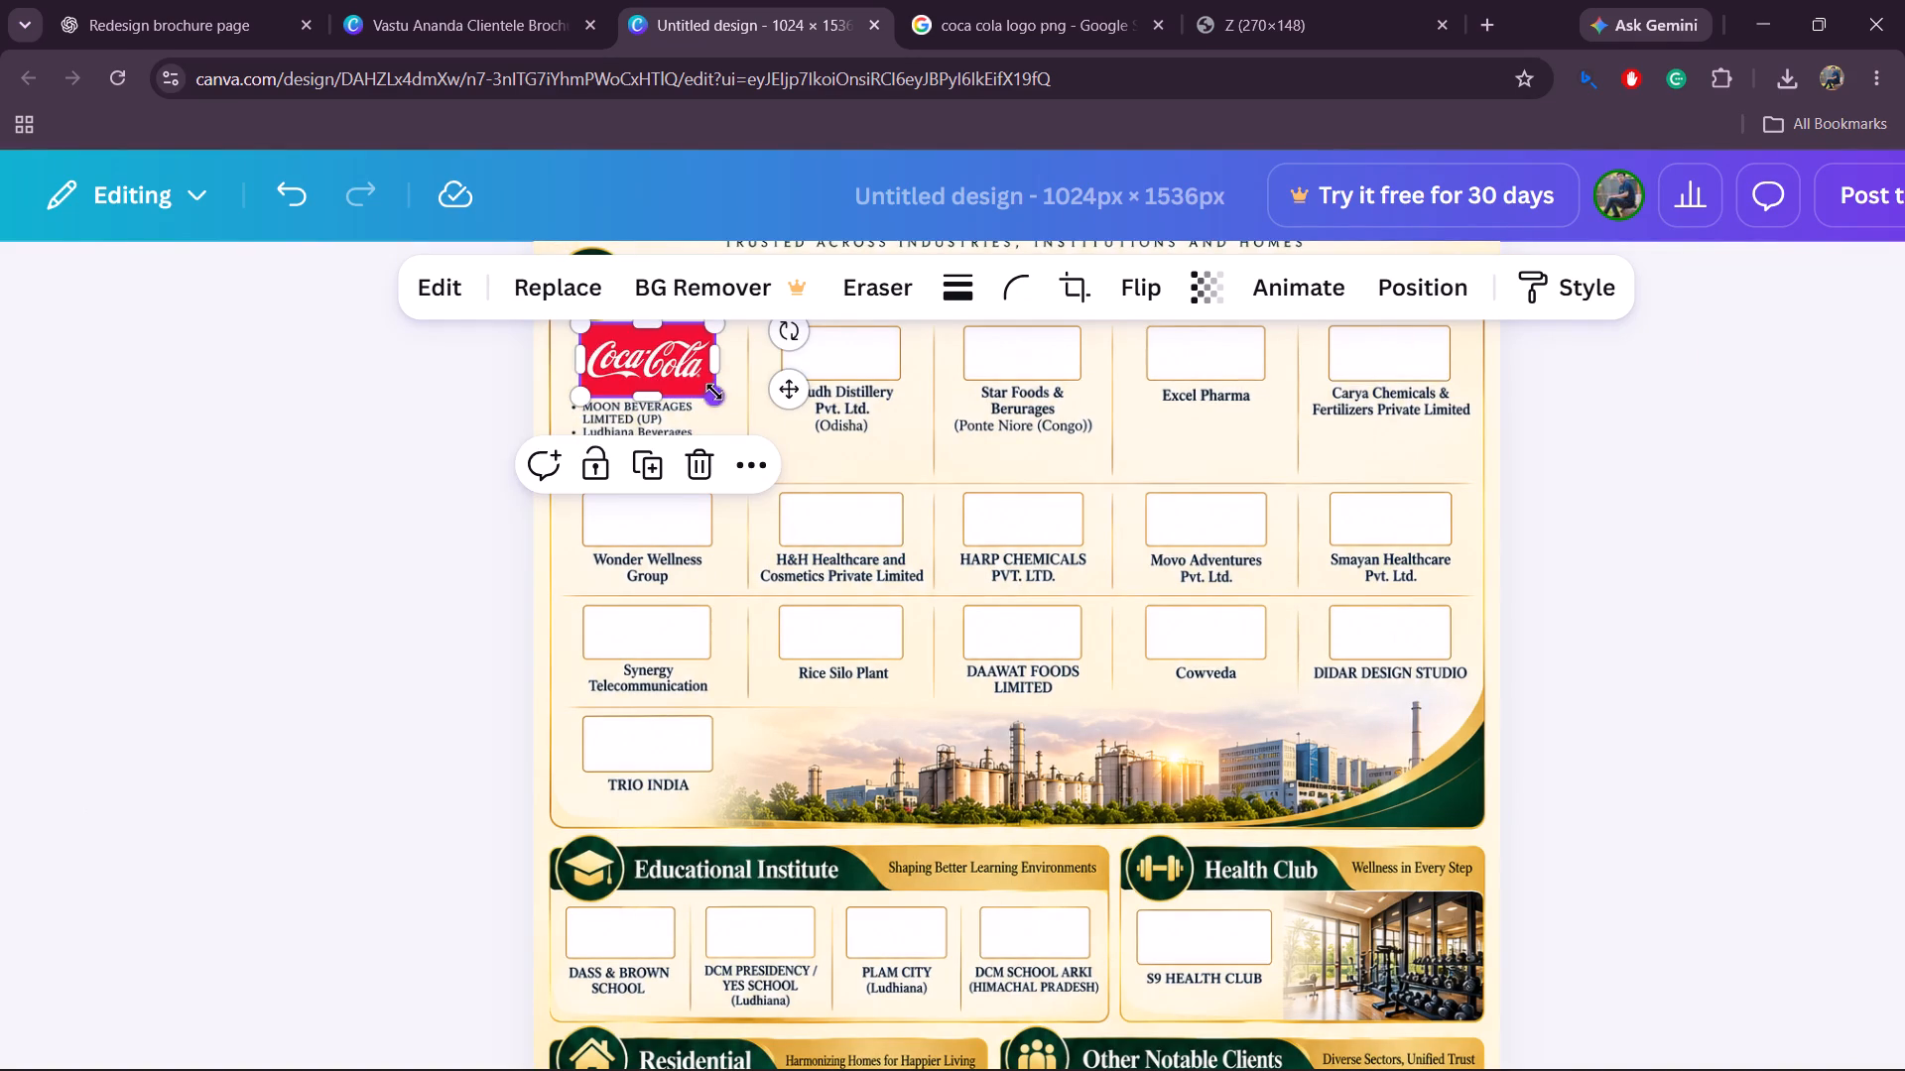
left_click_drag(711, 391, 657, 345)
left_click_drag(614, 342, 657, 358)
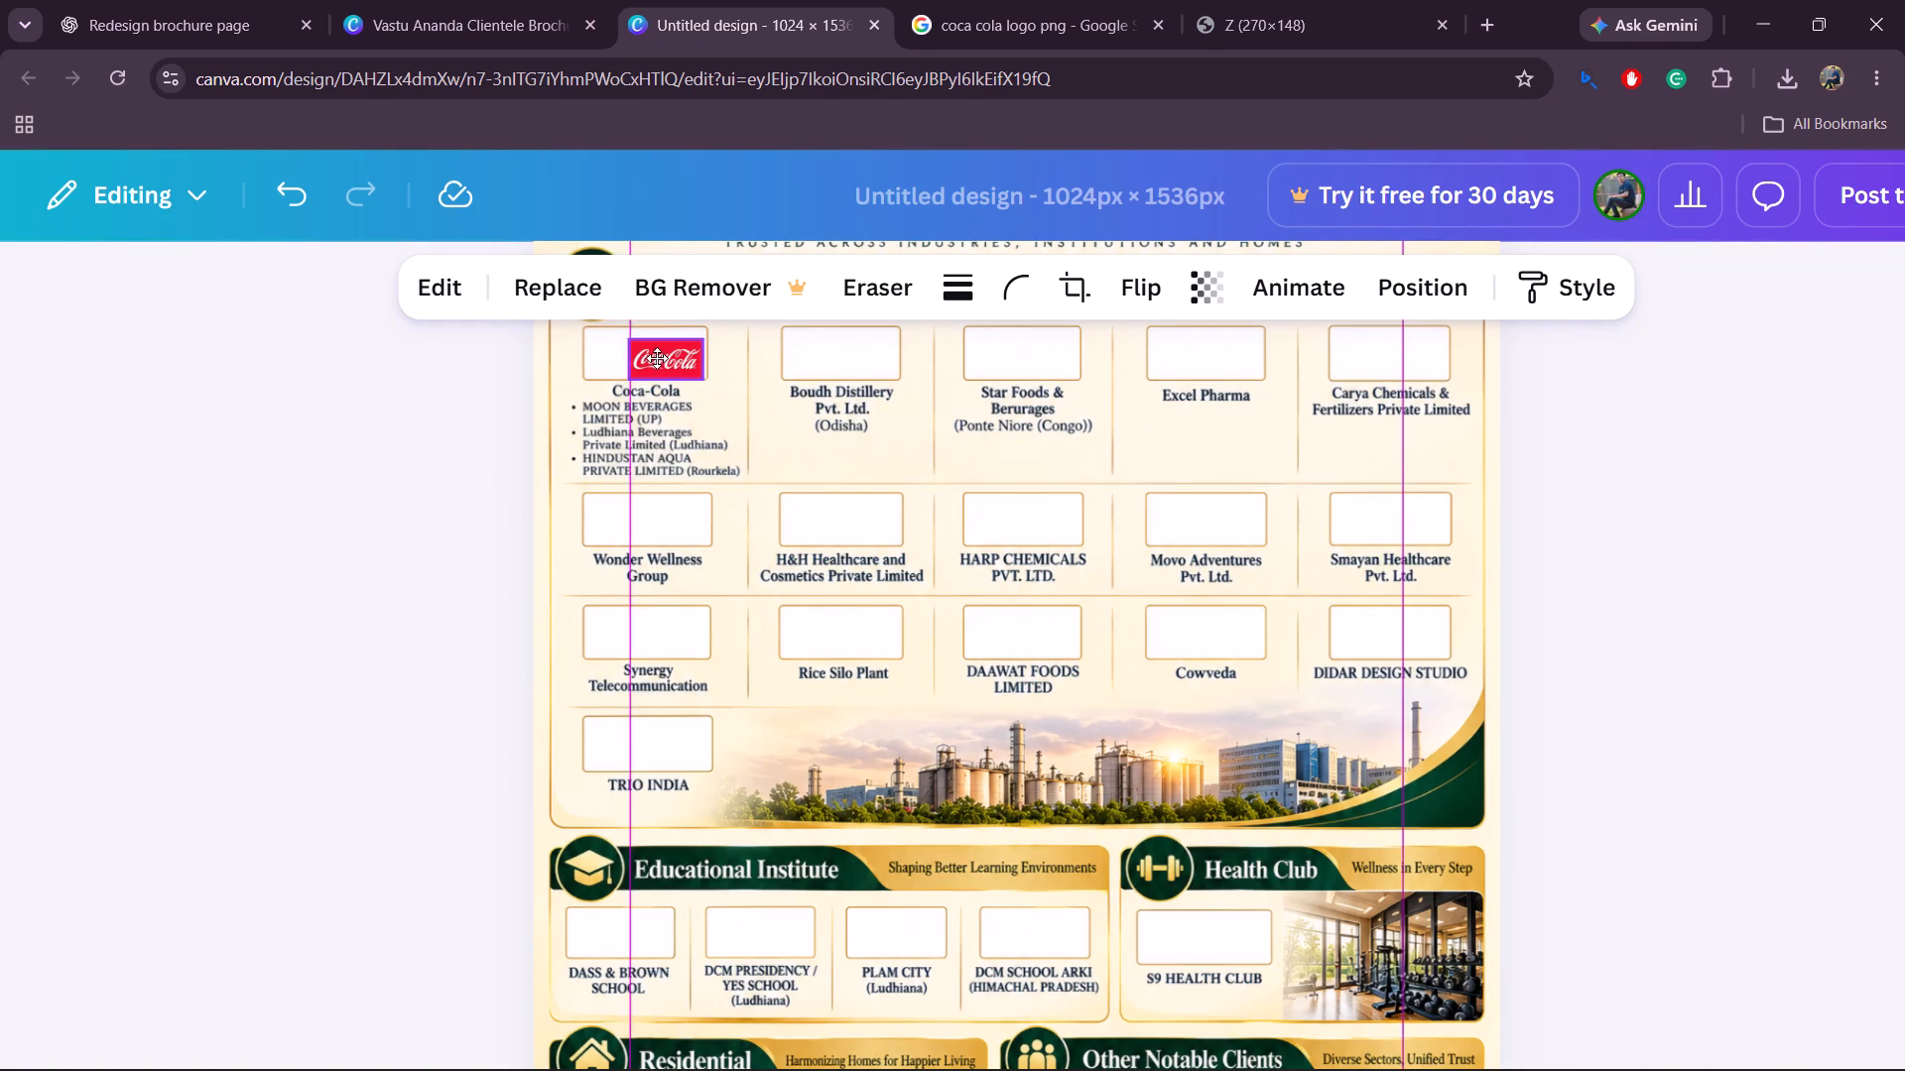
left_click_drag(657, 358, 625, 351)
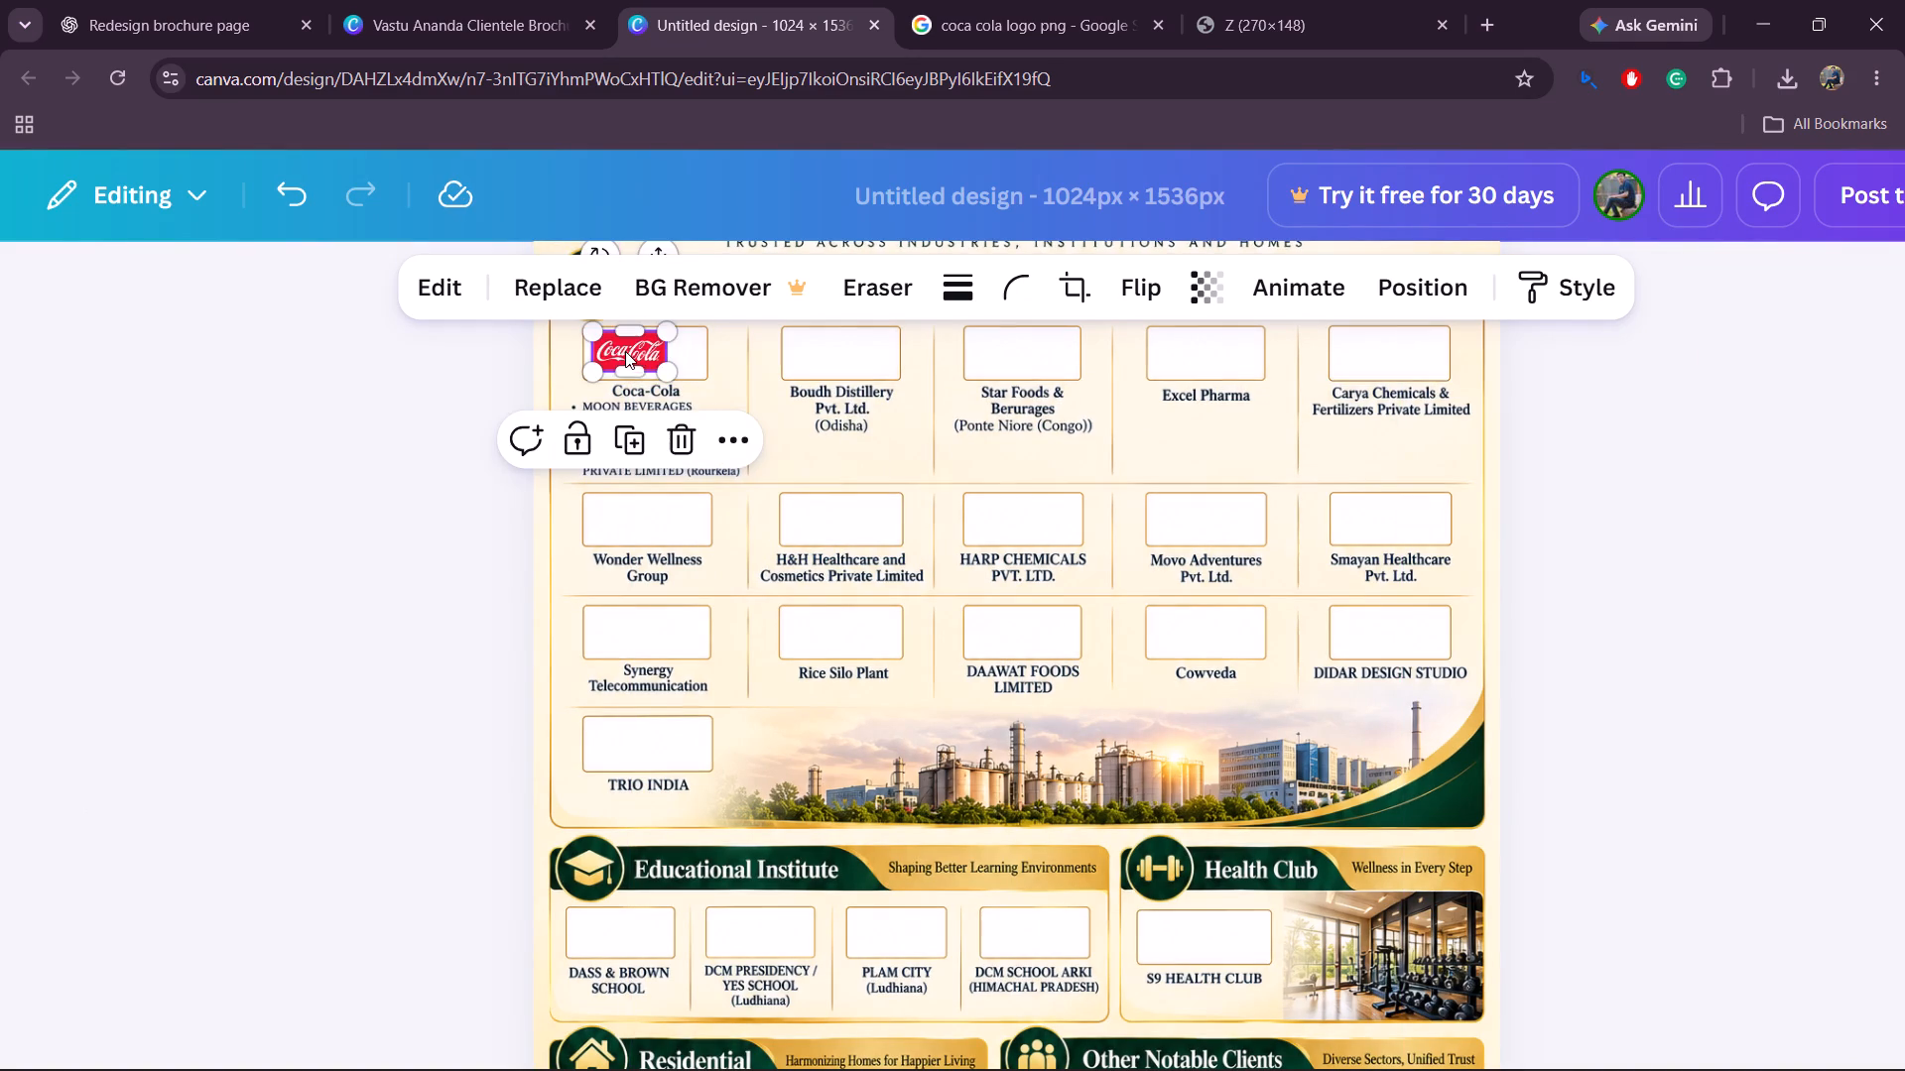
left_click_drag(660, 363, 692, 364)
left_click_drag(666, 362, 670, 362)
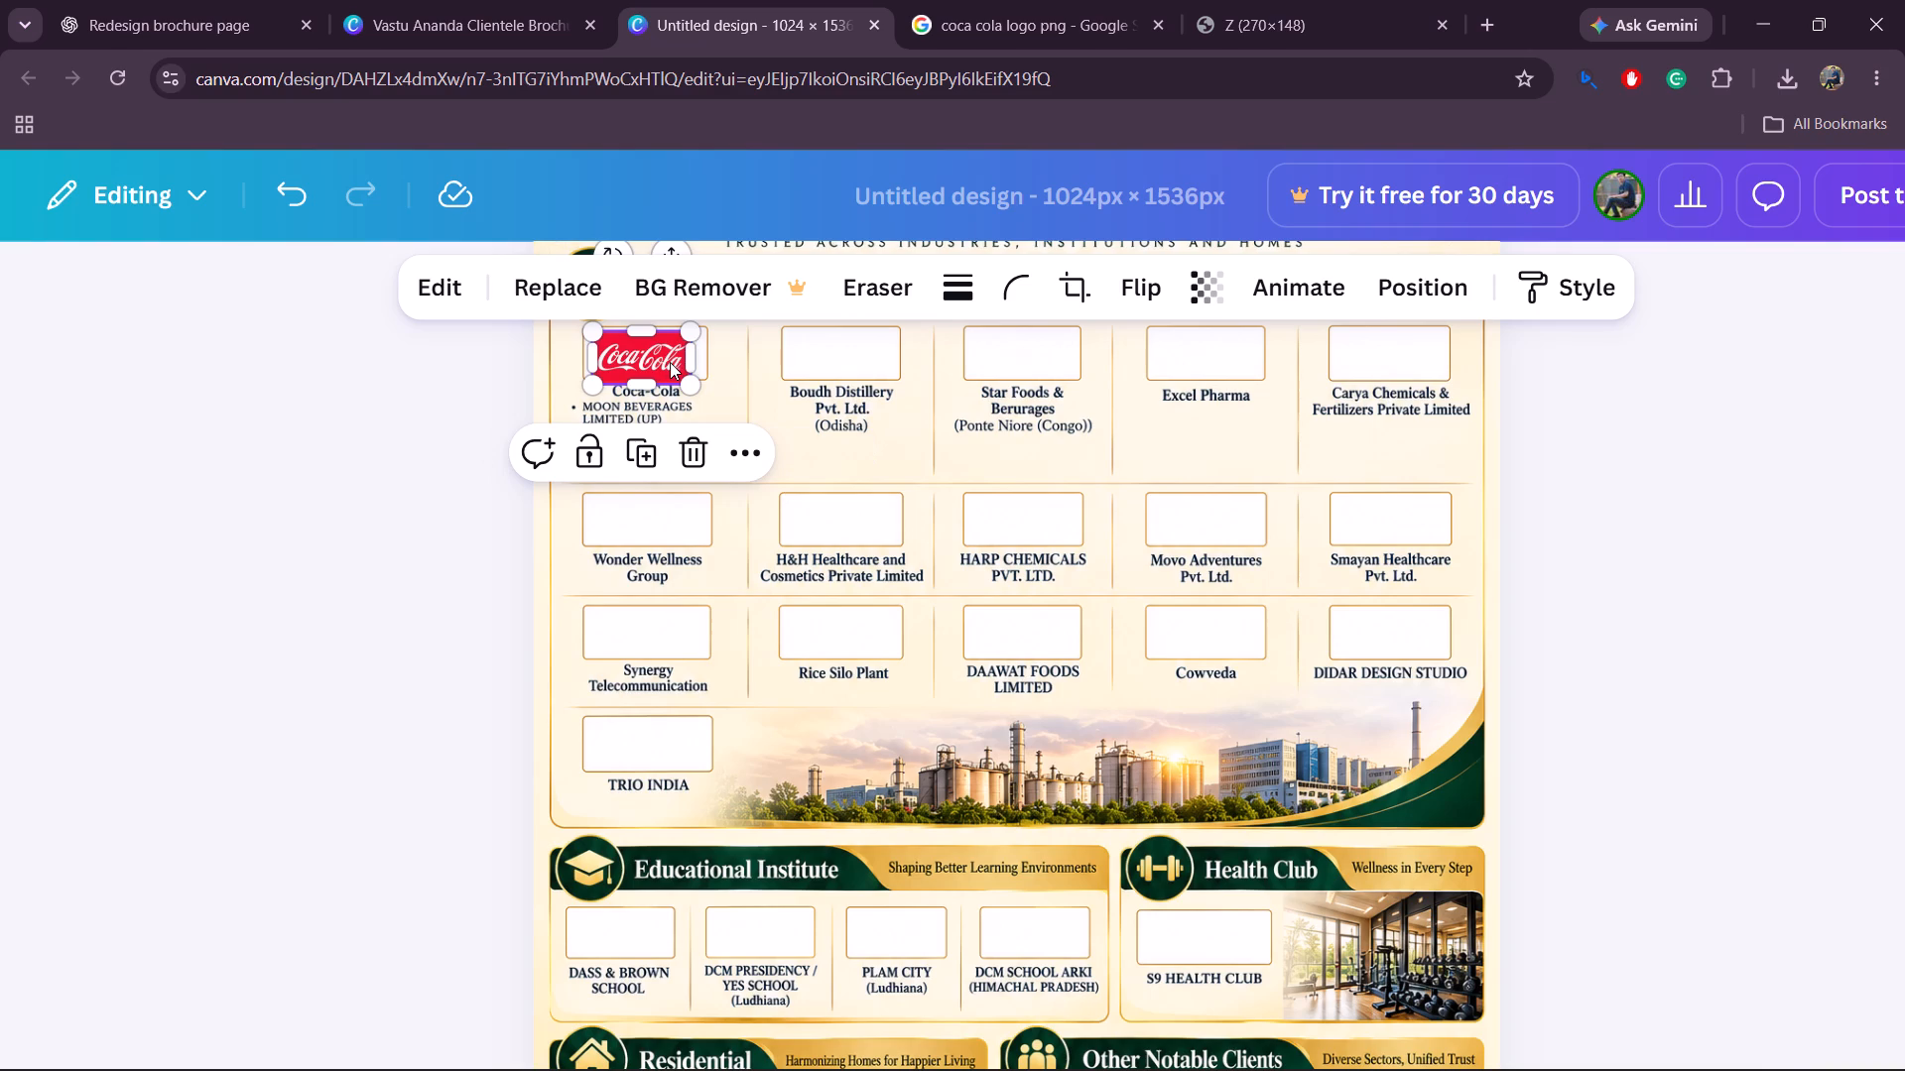
left_click_drag(670, 362, 676, 359)
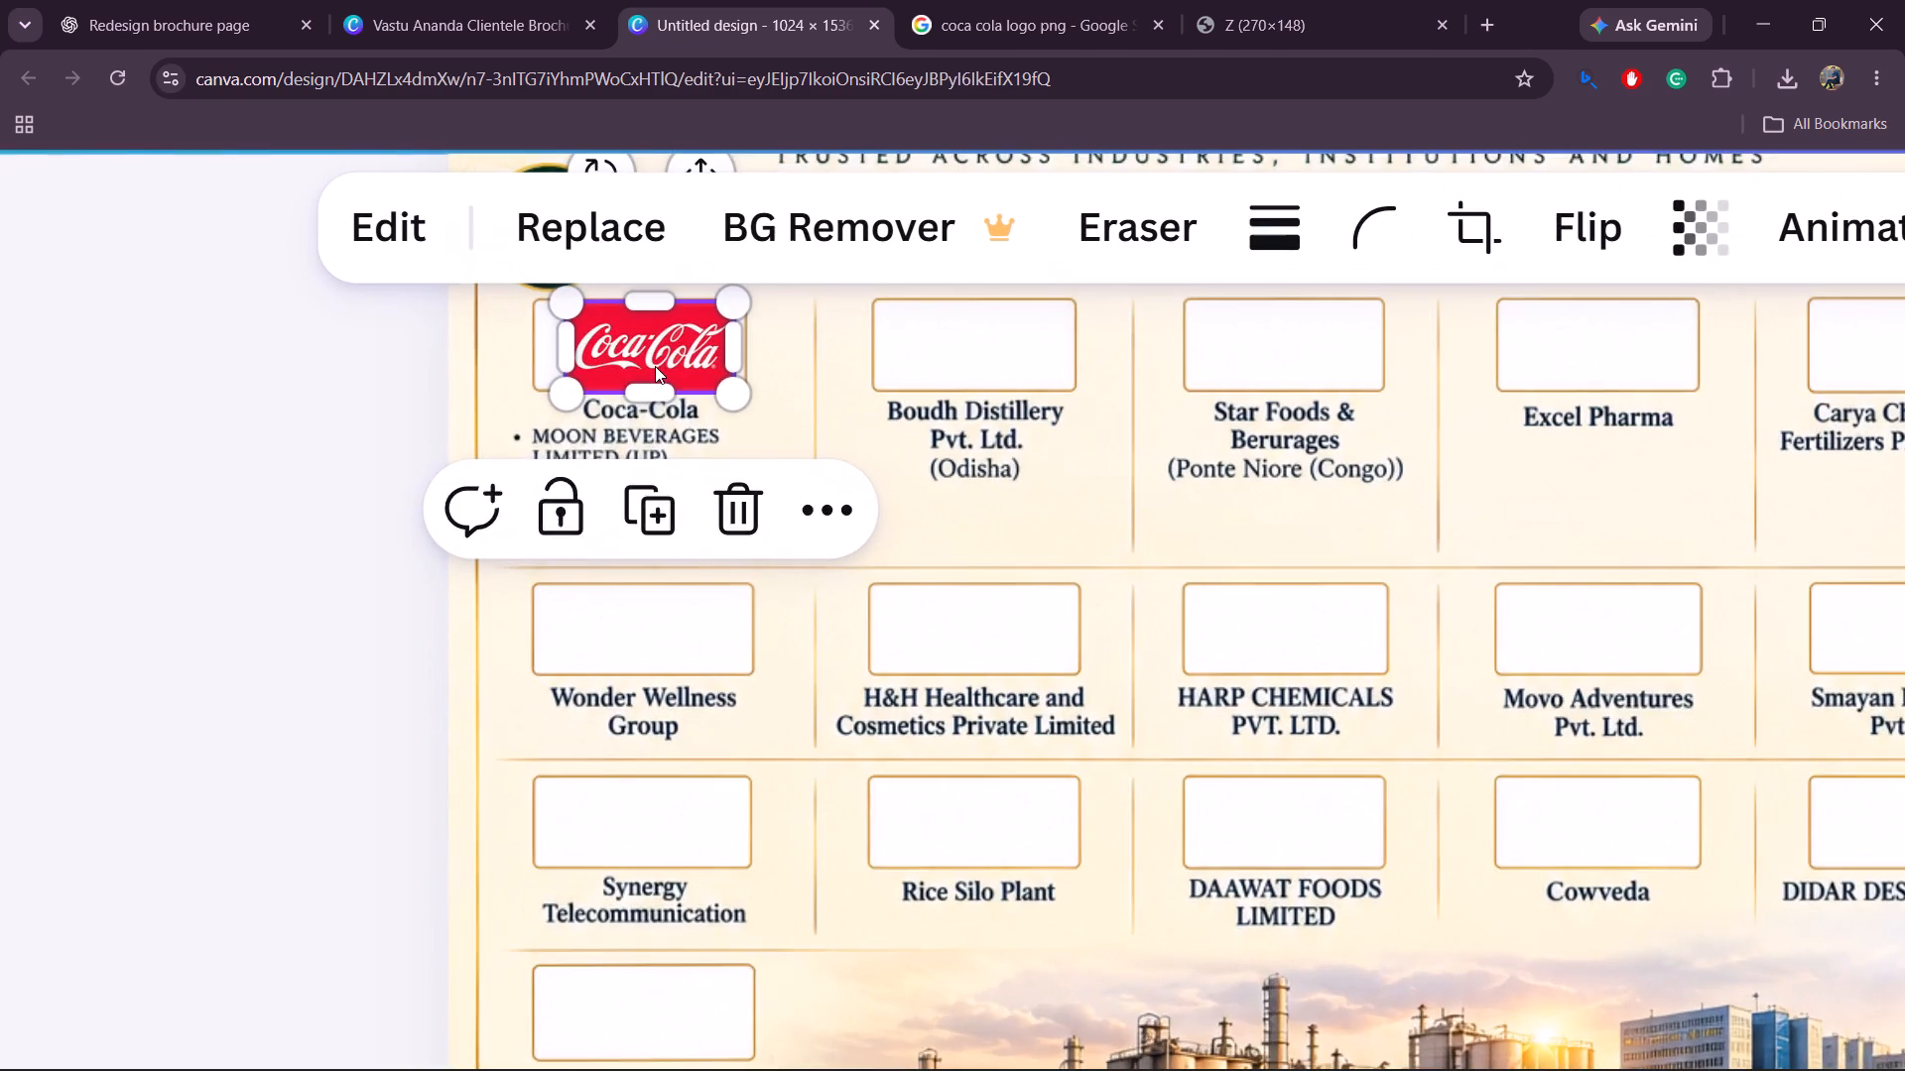
Widen the Coca-Cola logo on both sides to cover its box, nudge it left and up into alignment, and deselect it.
scroll(655, 366, "up", 1)
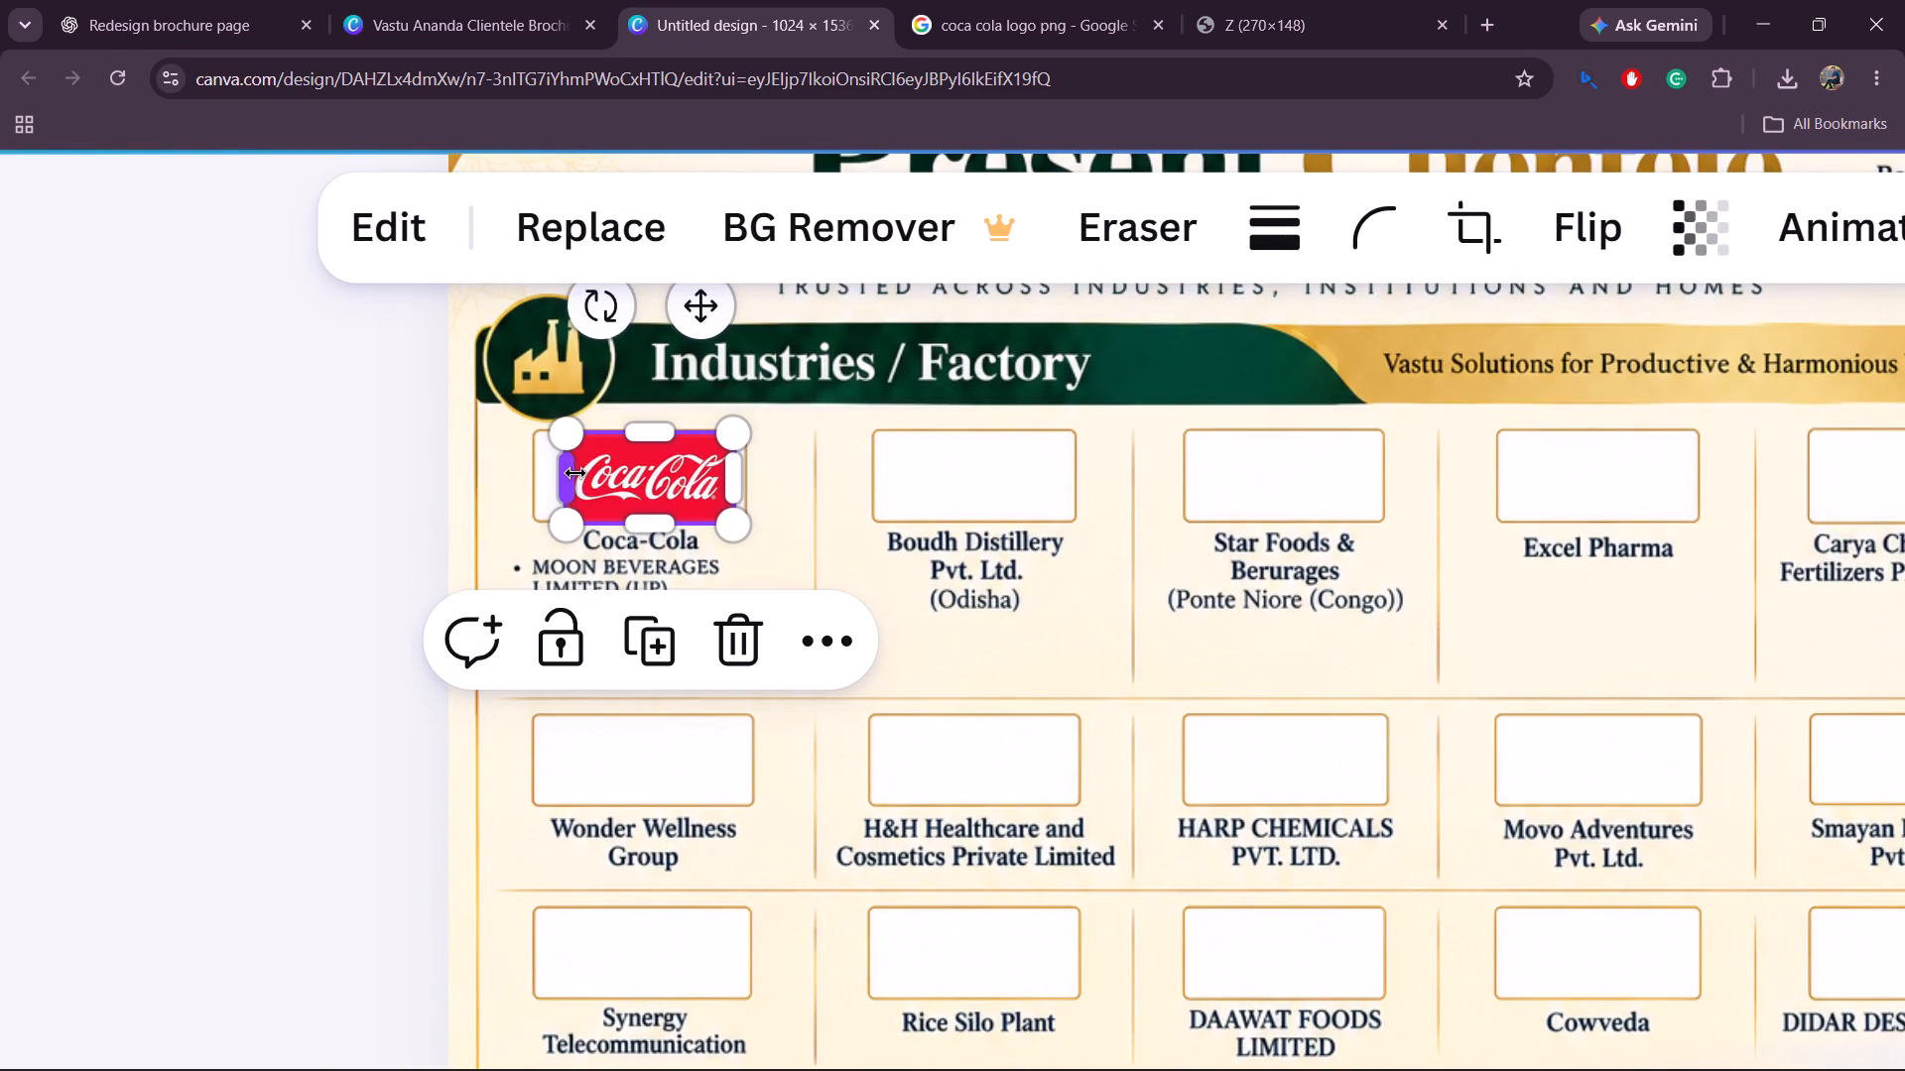
left_click_drag(575, 473, 549, 471)
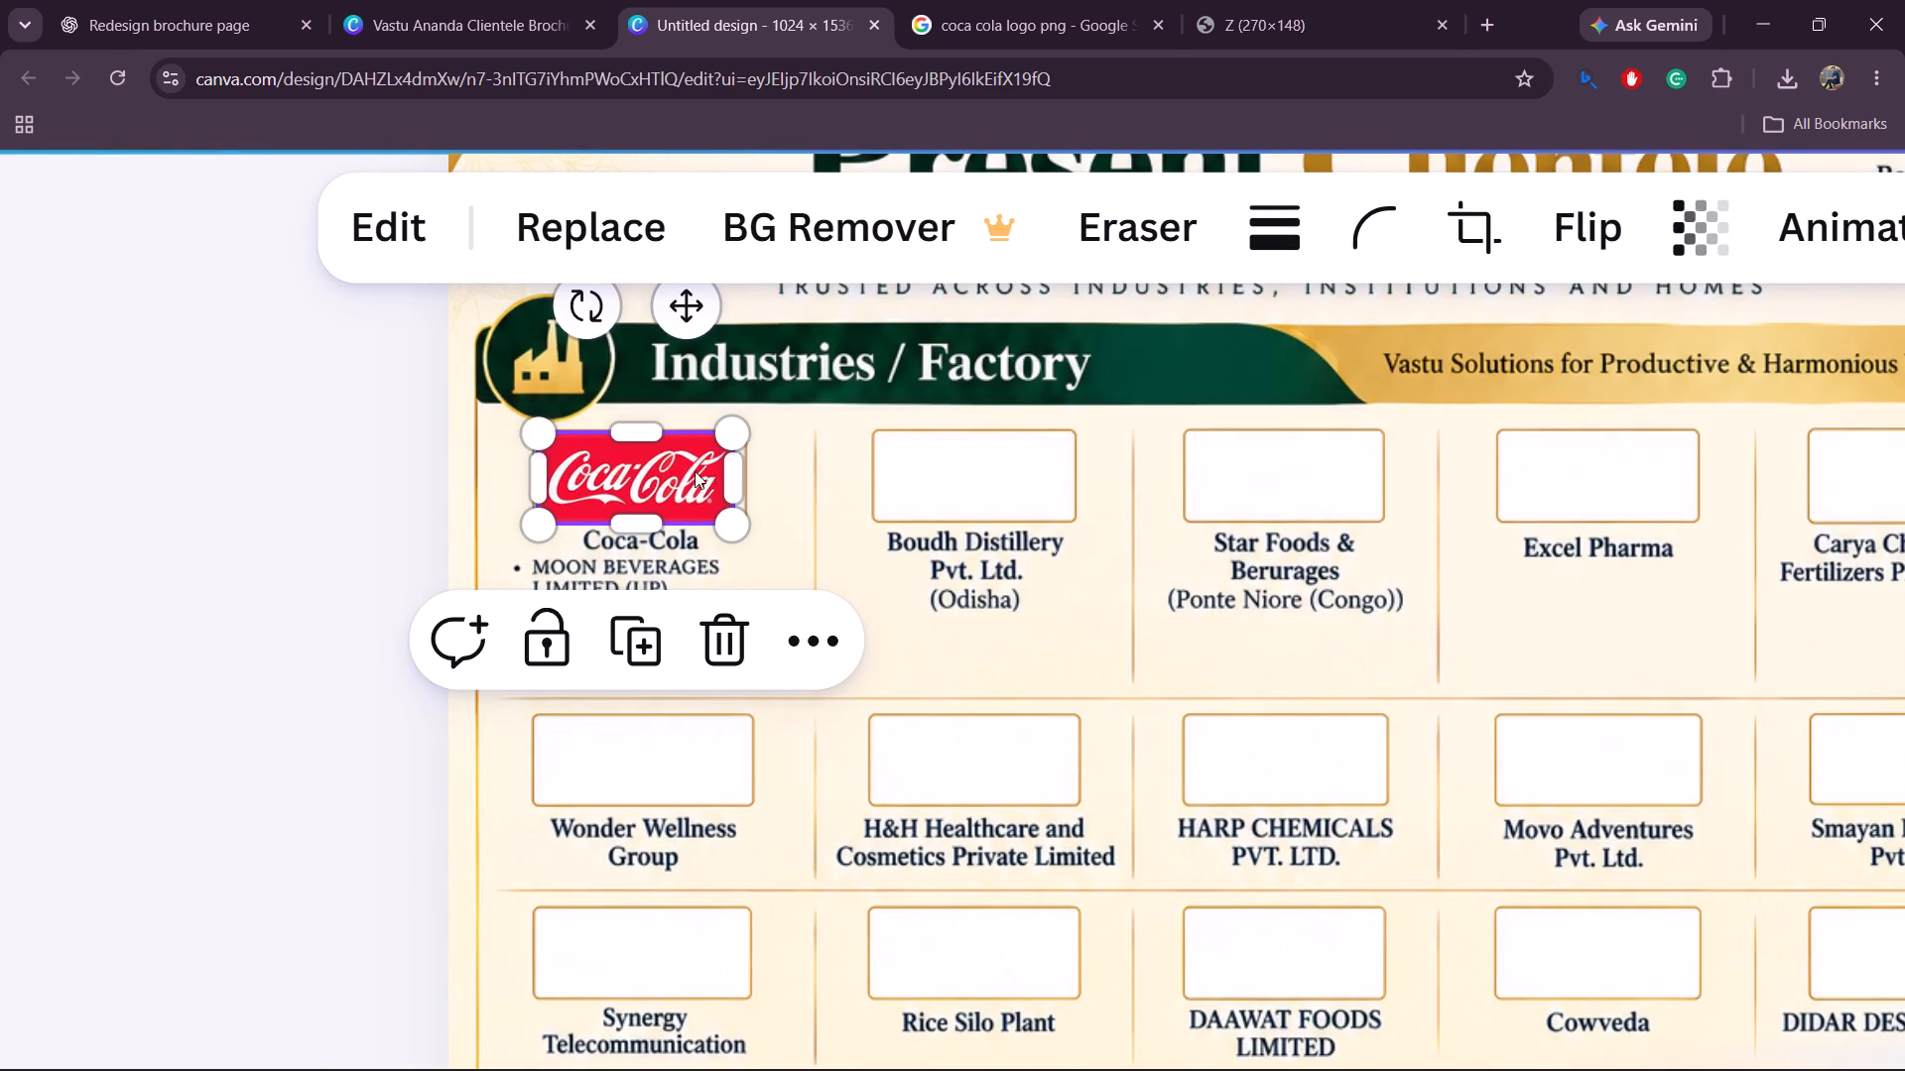
left_click_drag(723, 471, 739, 472)
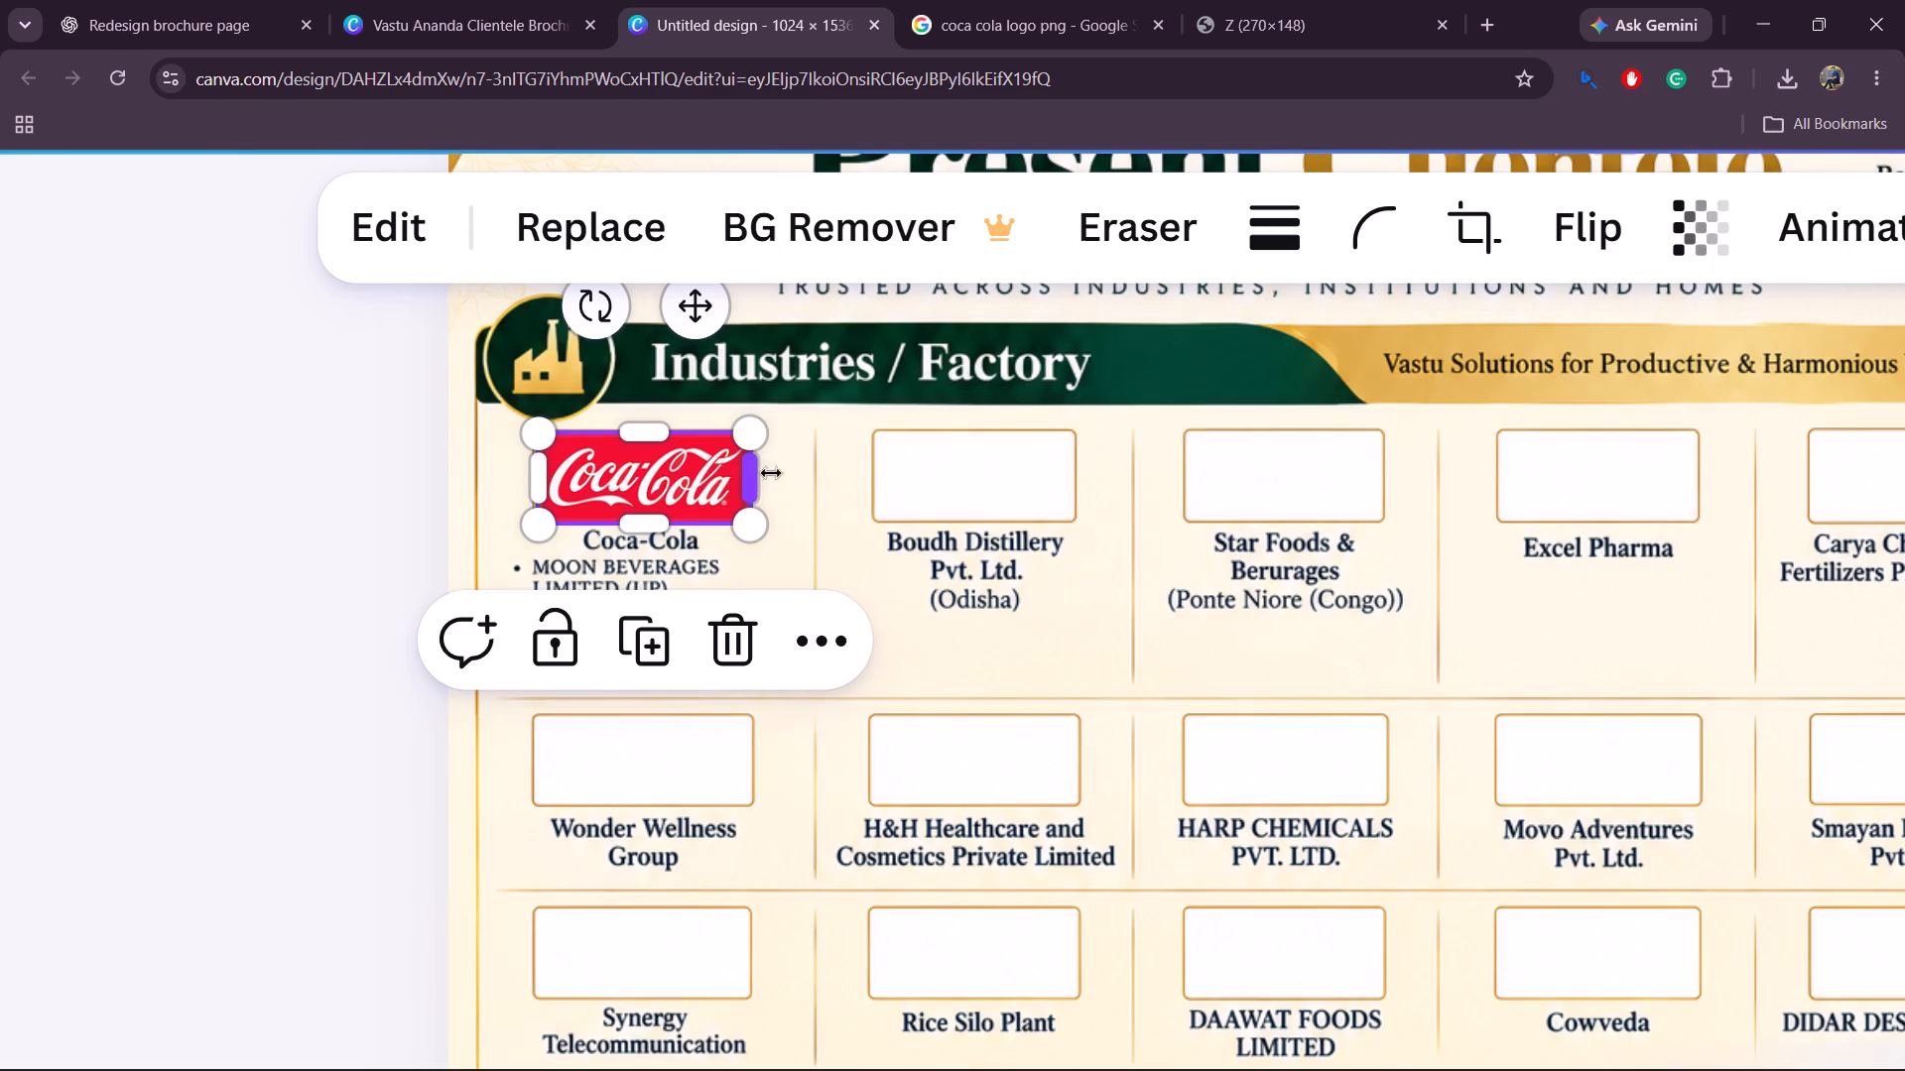
left_click(794, 473)
left_click(650, 490)
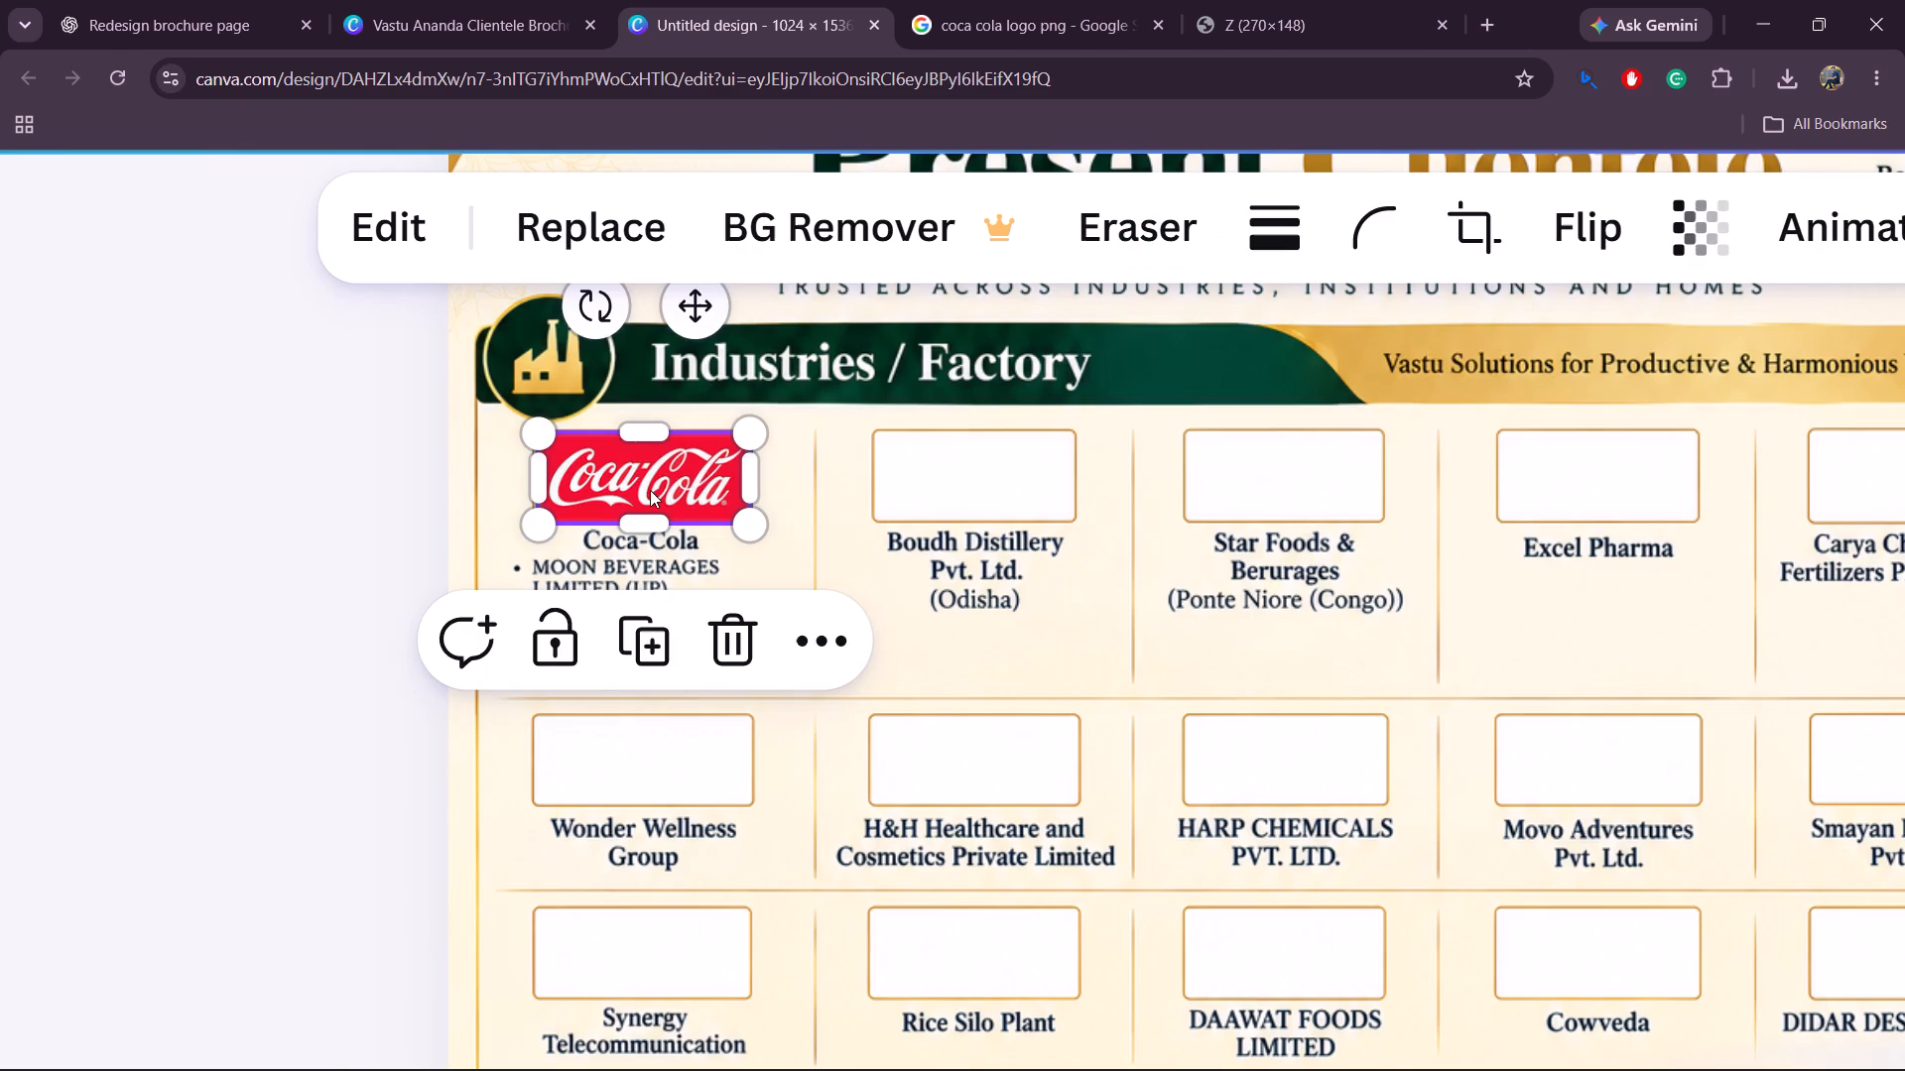
key("Left")
key("Left")
key("Left")
key("Up")
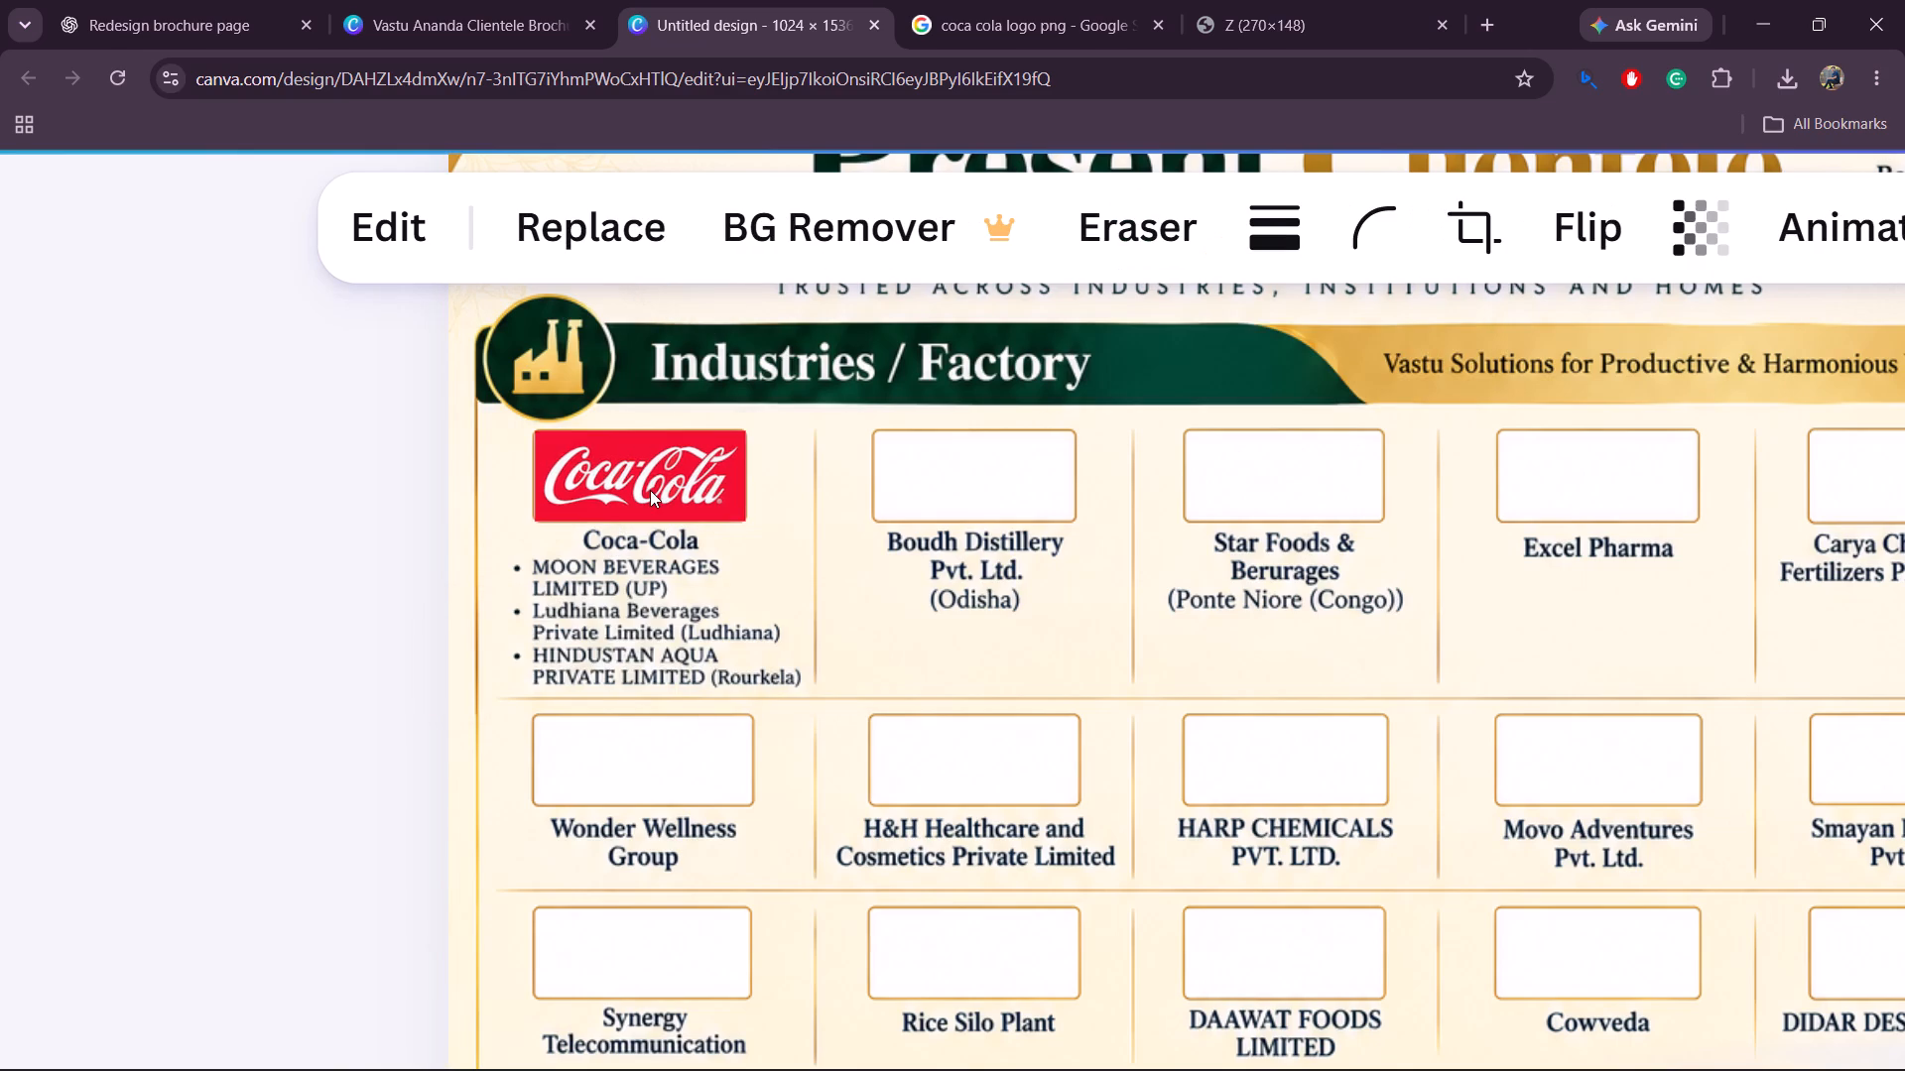
key("Left")
key("Right")
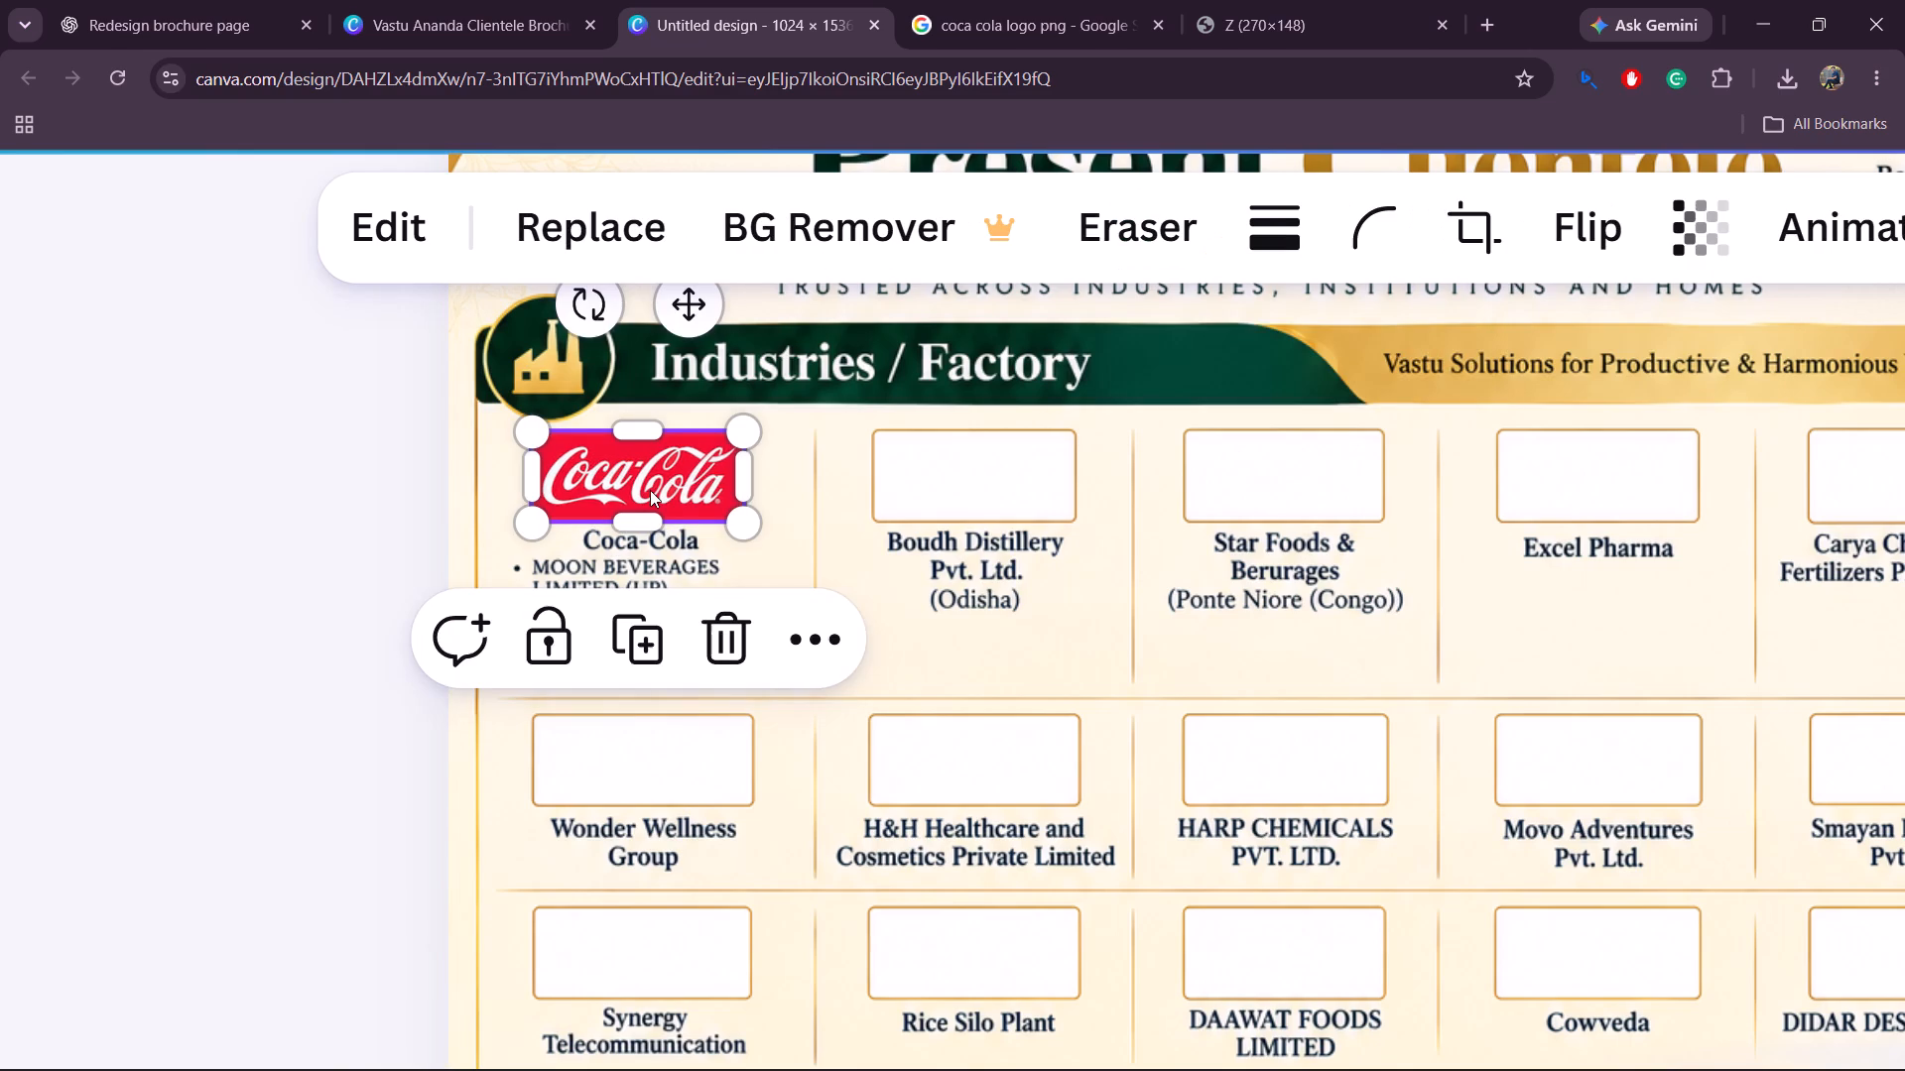
left_click(785, 480)
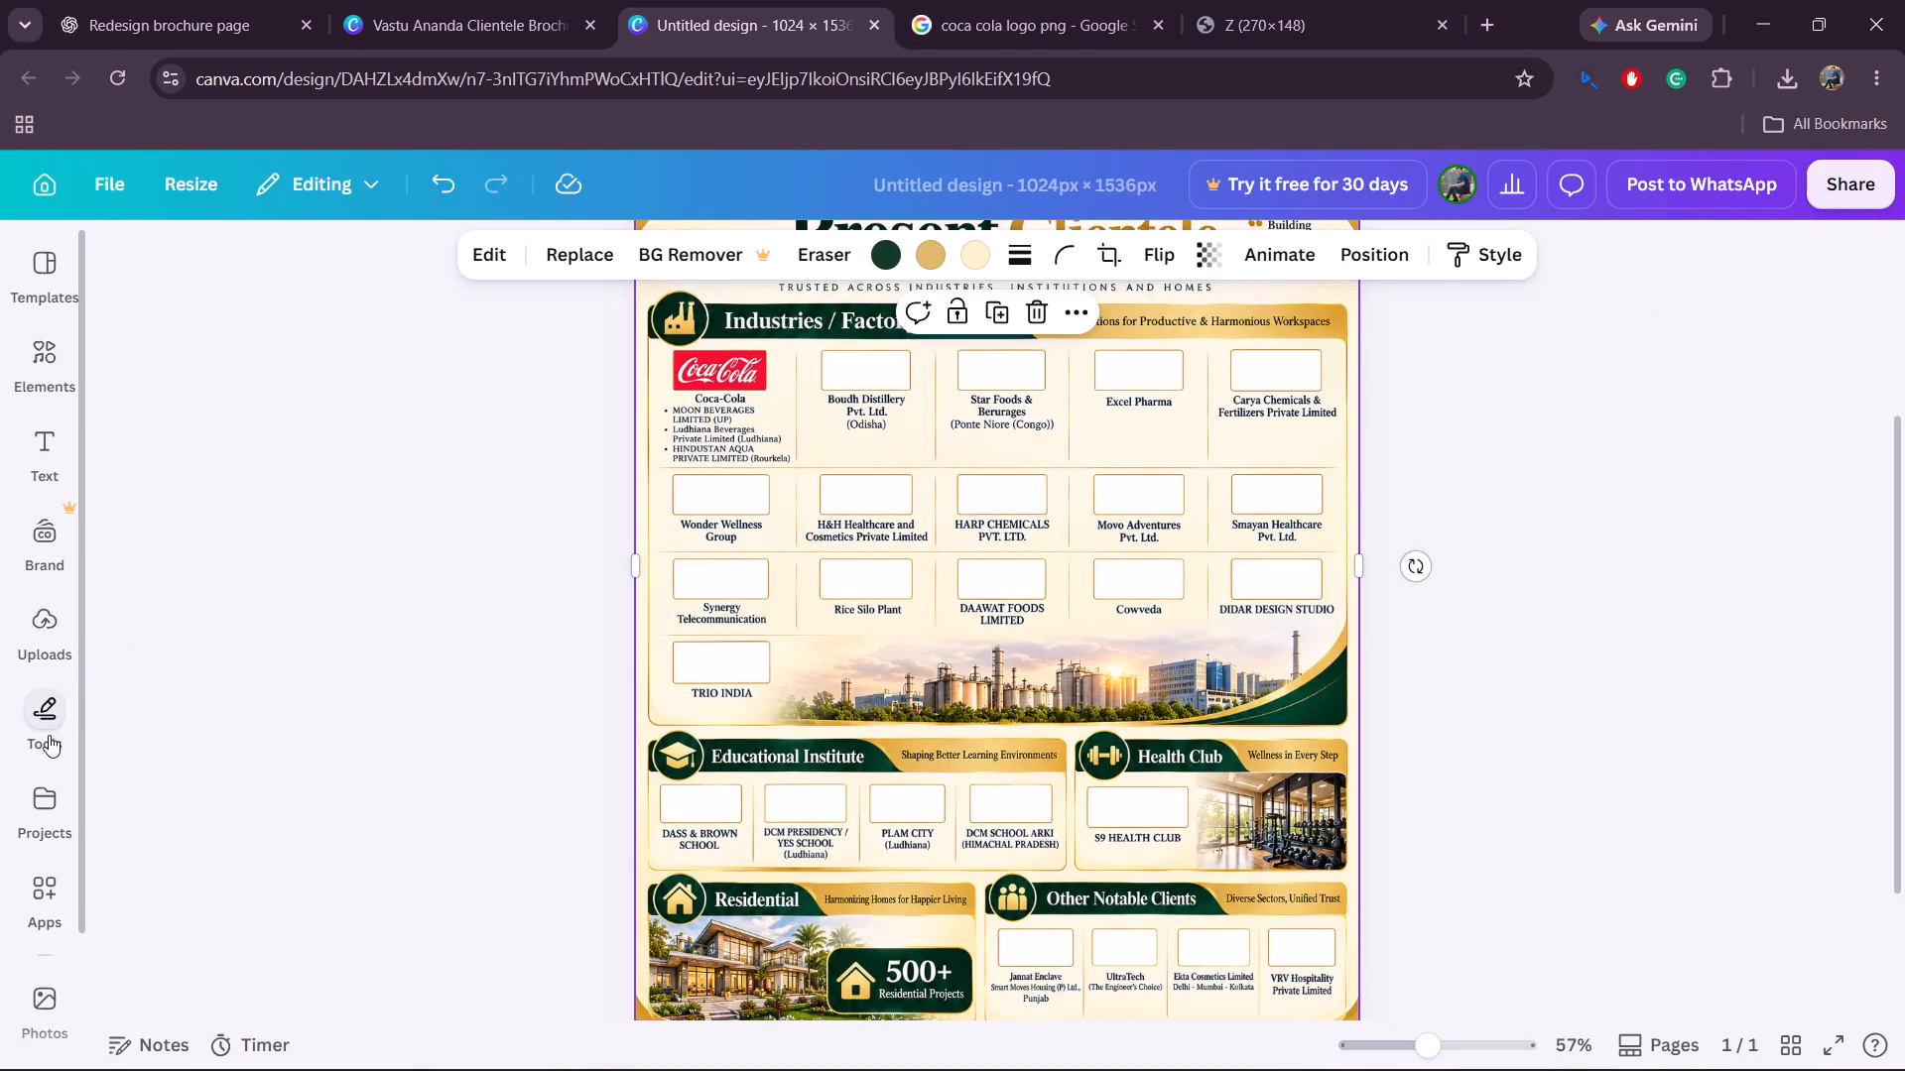
Add the uploaded Boudh Distillery logo, shrink it to logo-box height, and place it over the Boudh Distillery box in Industries / Factory.
left_click(48, 659)
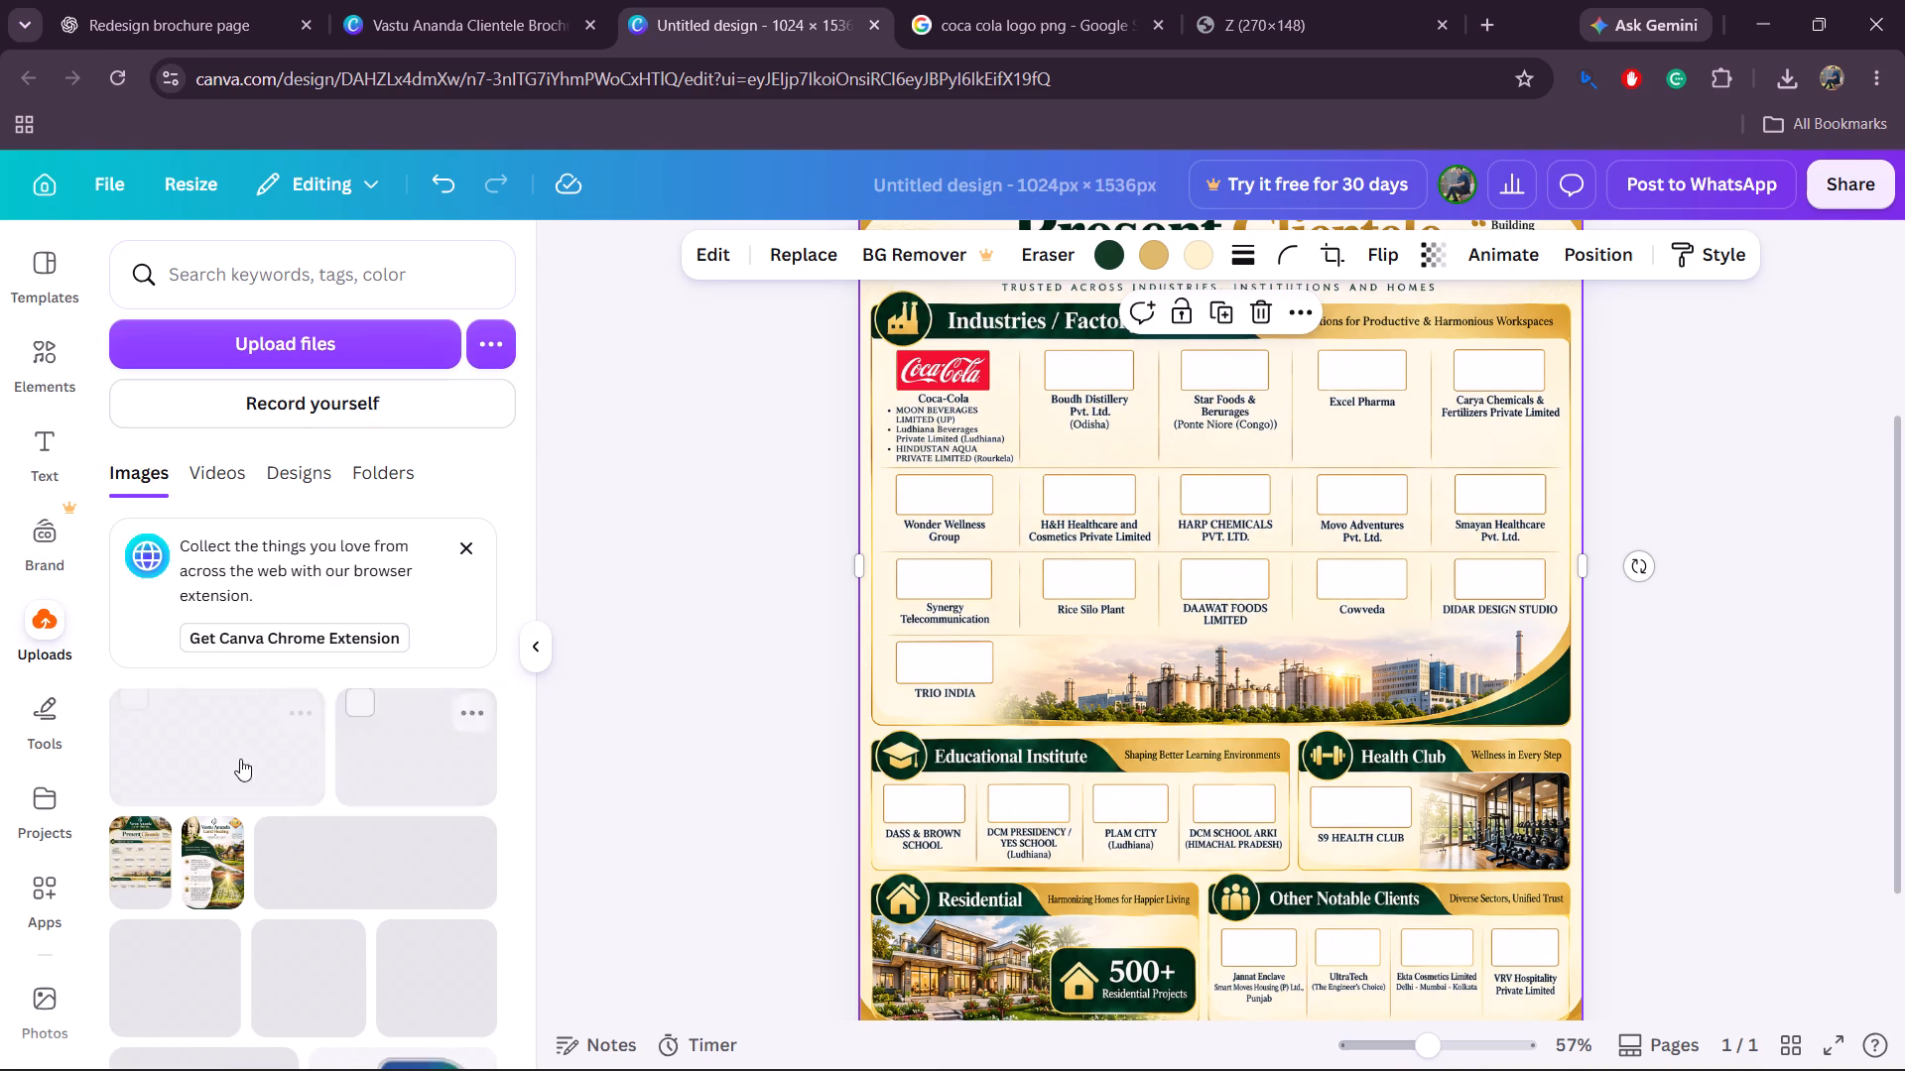
scroll(325, 776, "down", 1)
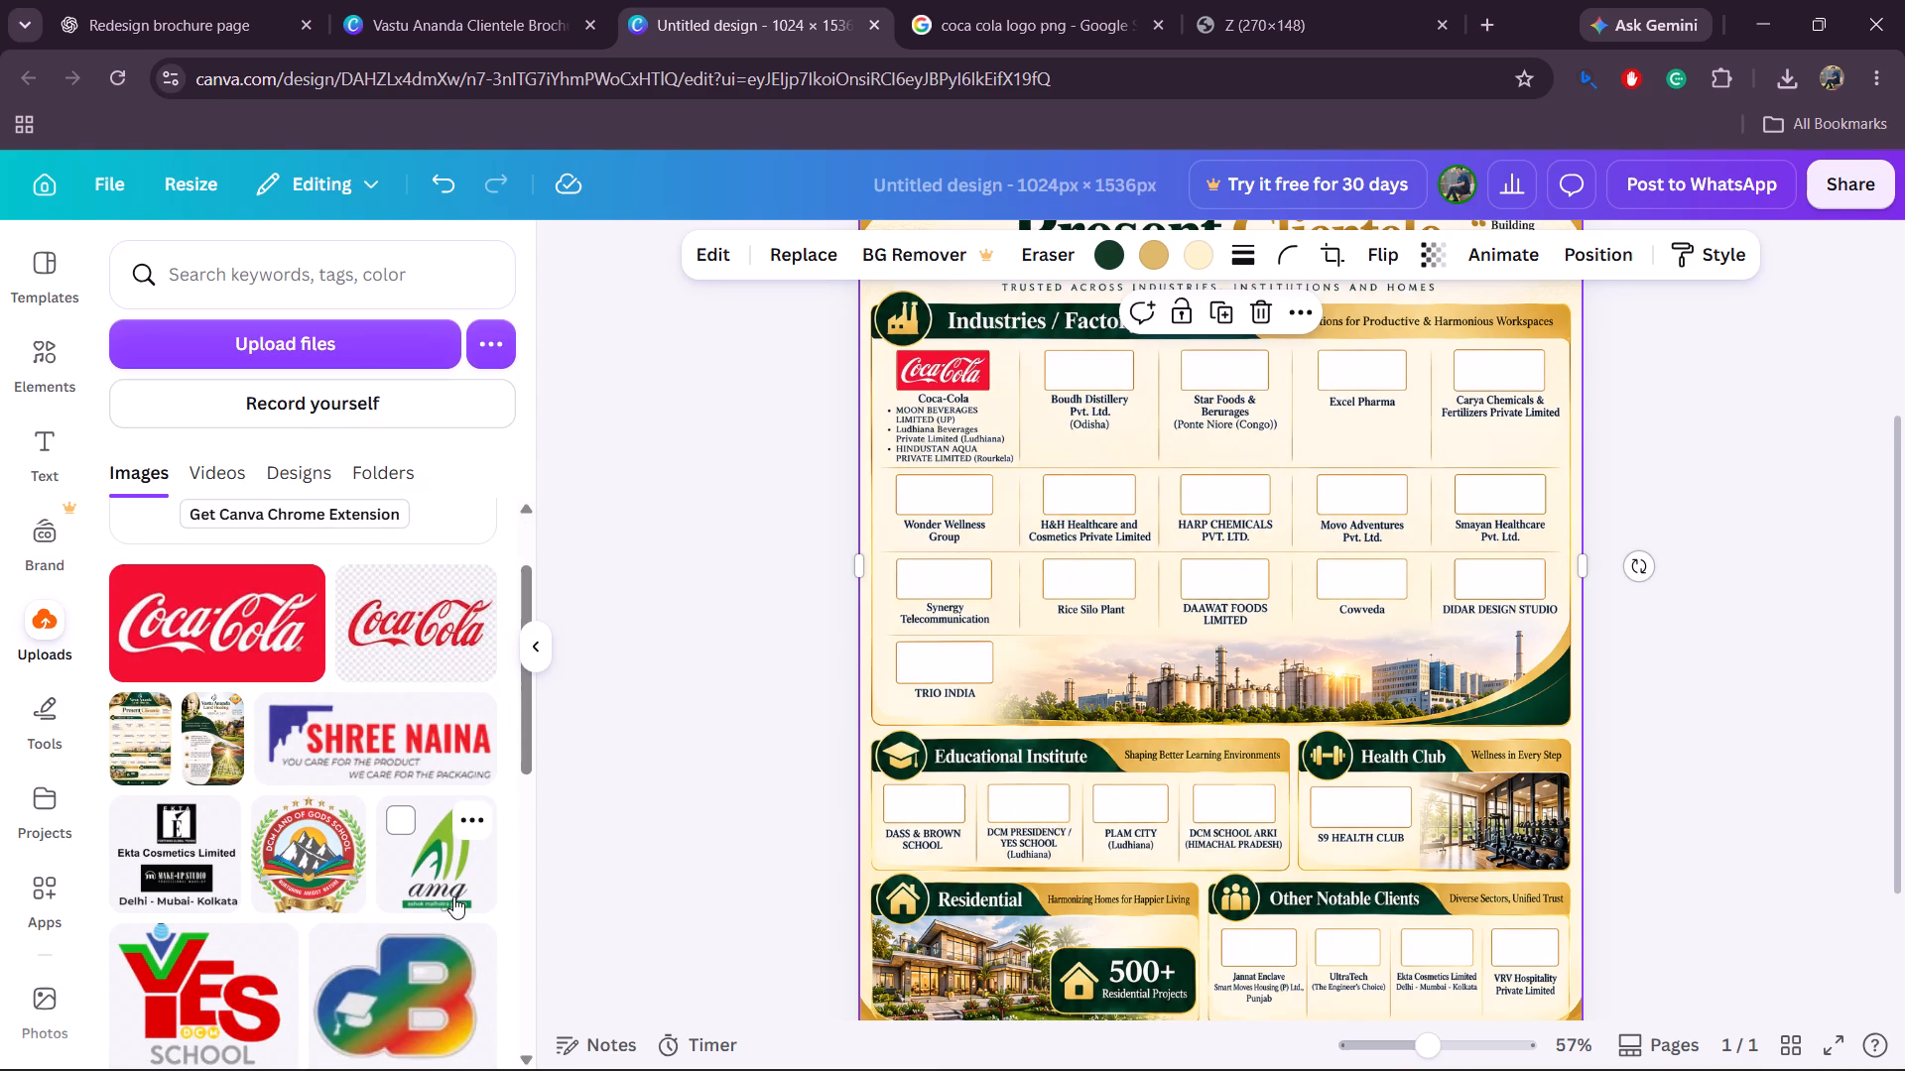
scroll(177, 805, "down", 1)
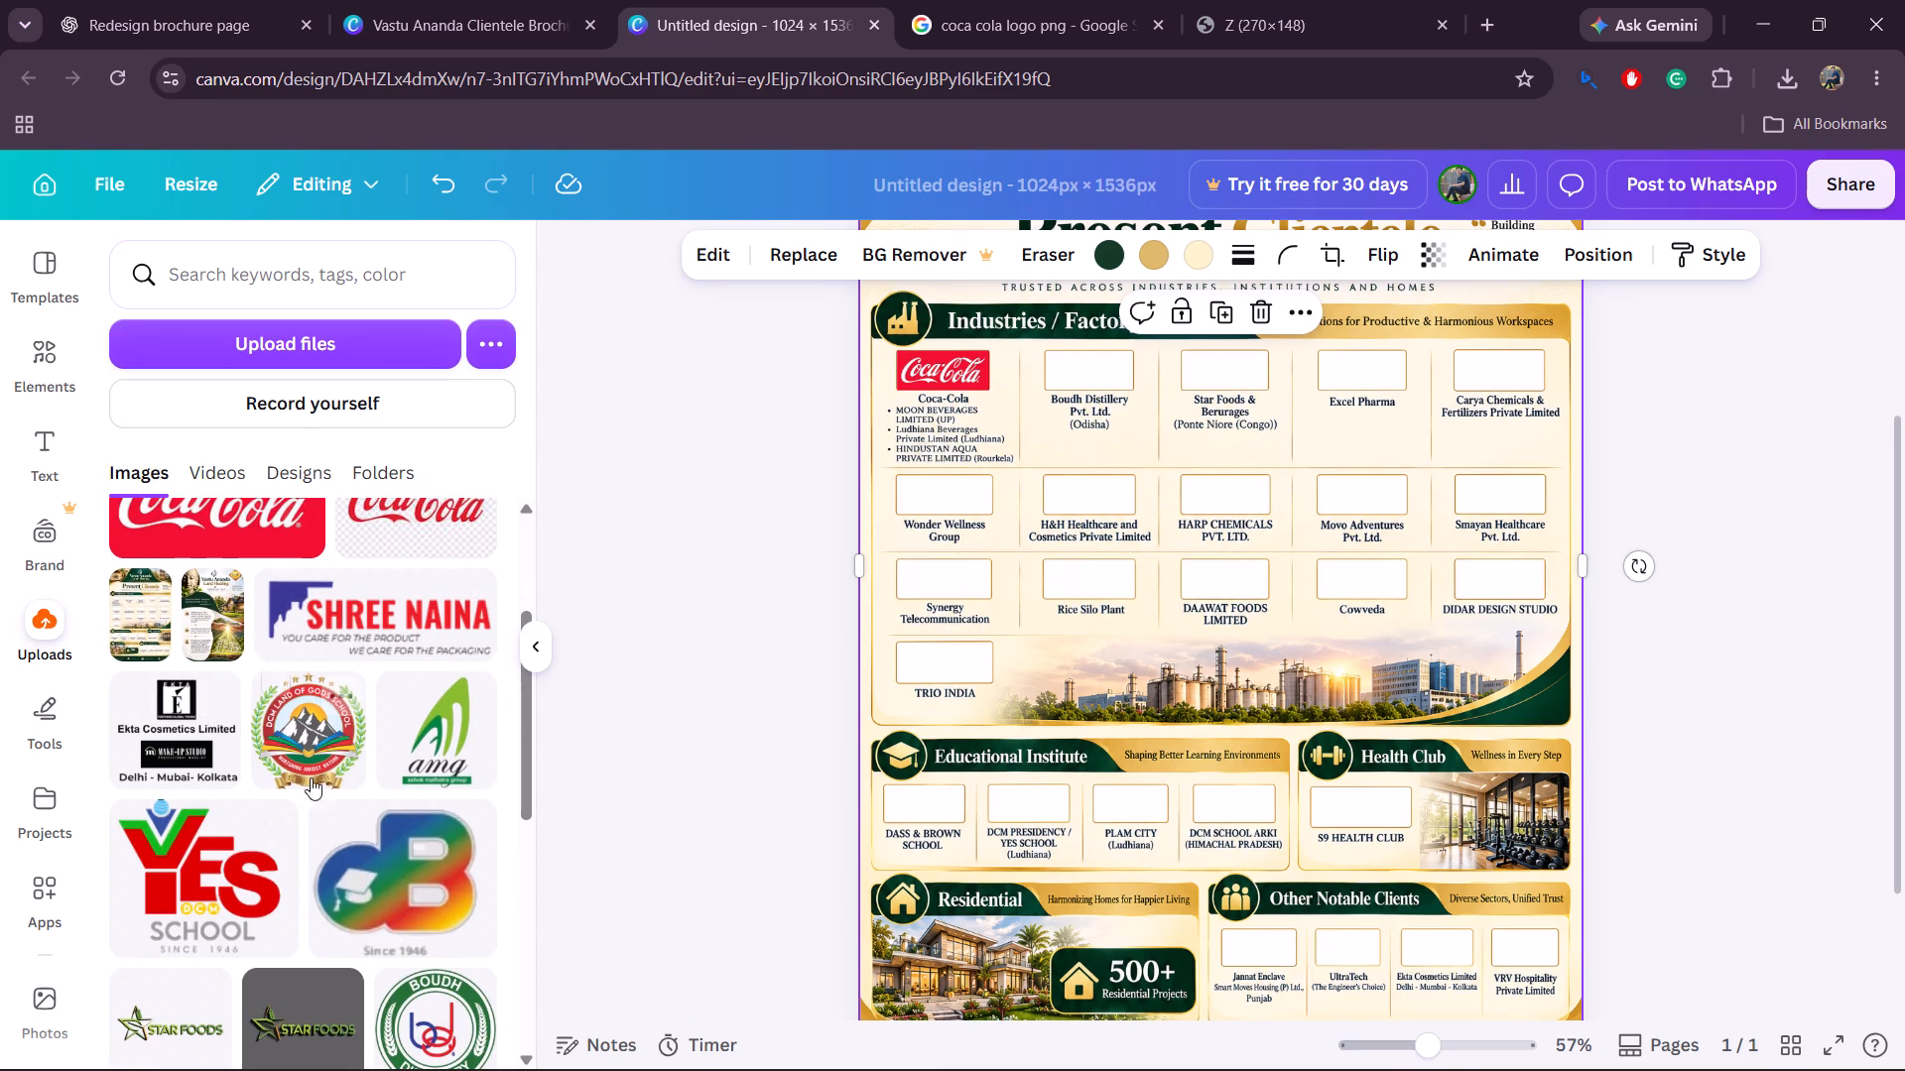
scroll(266, 861, "down", 2)
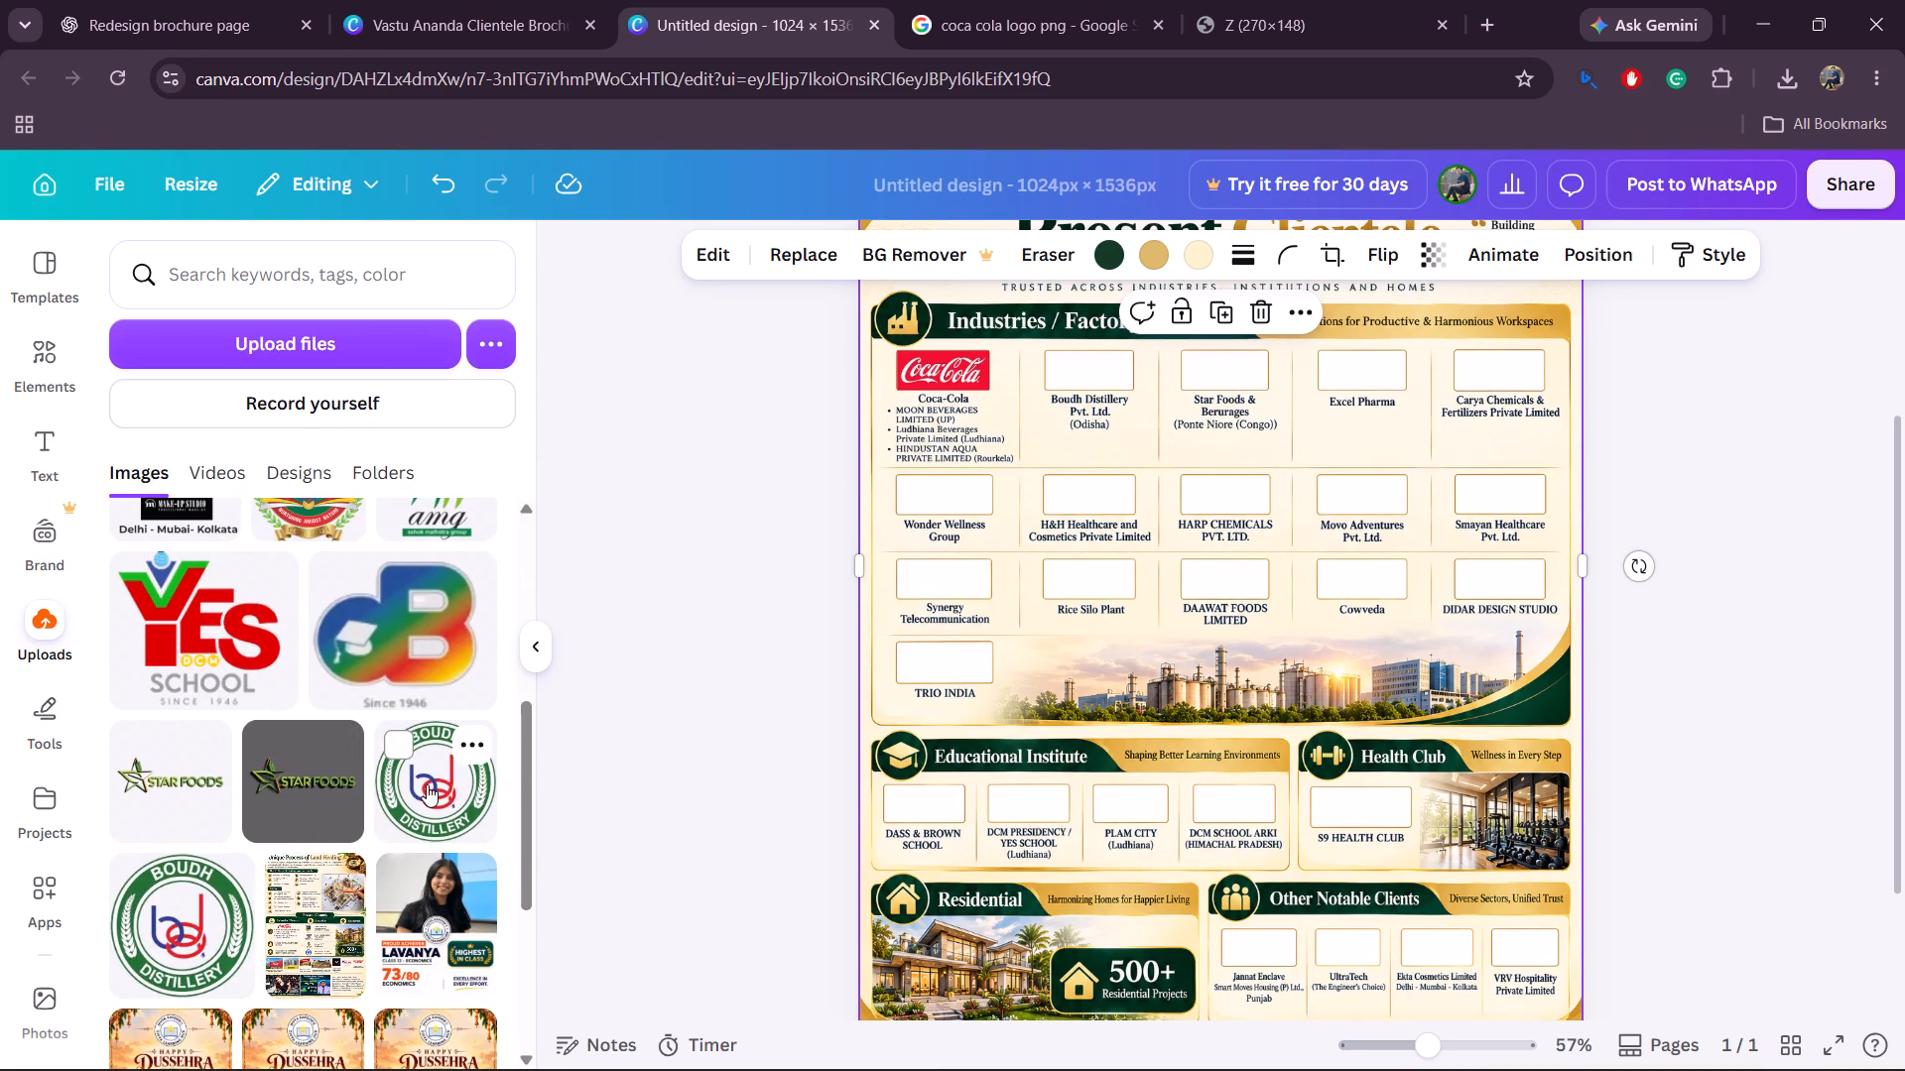
left_click_drag(427, 784, 1067, 372)
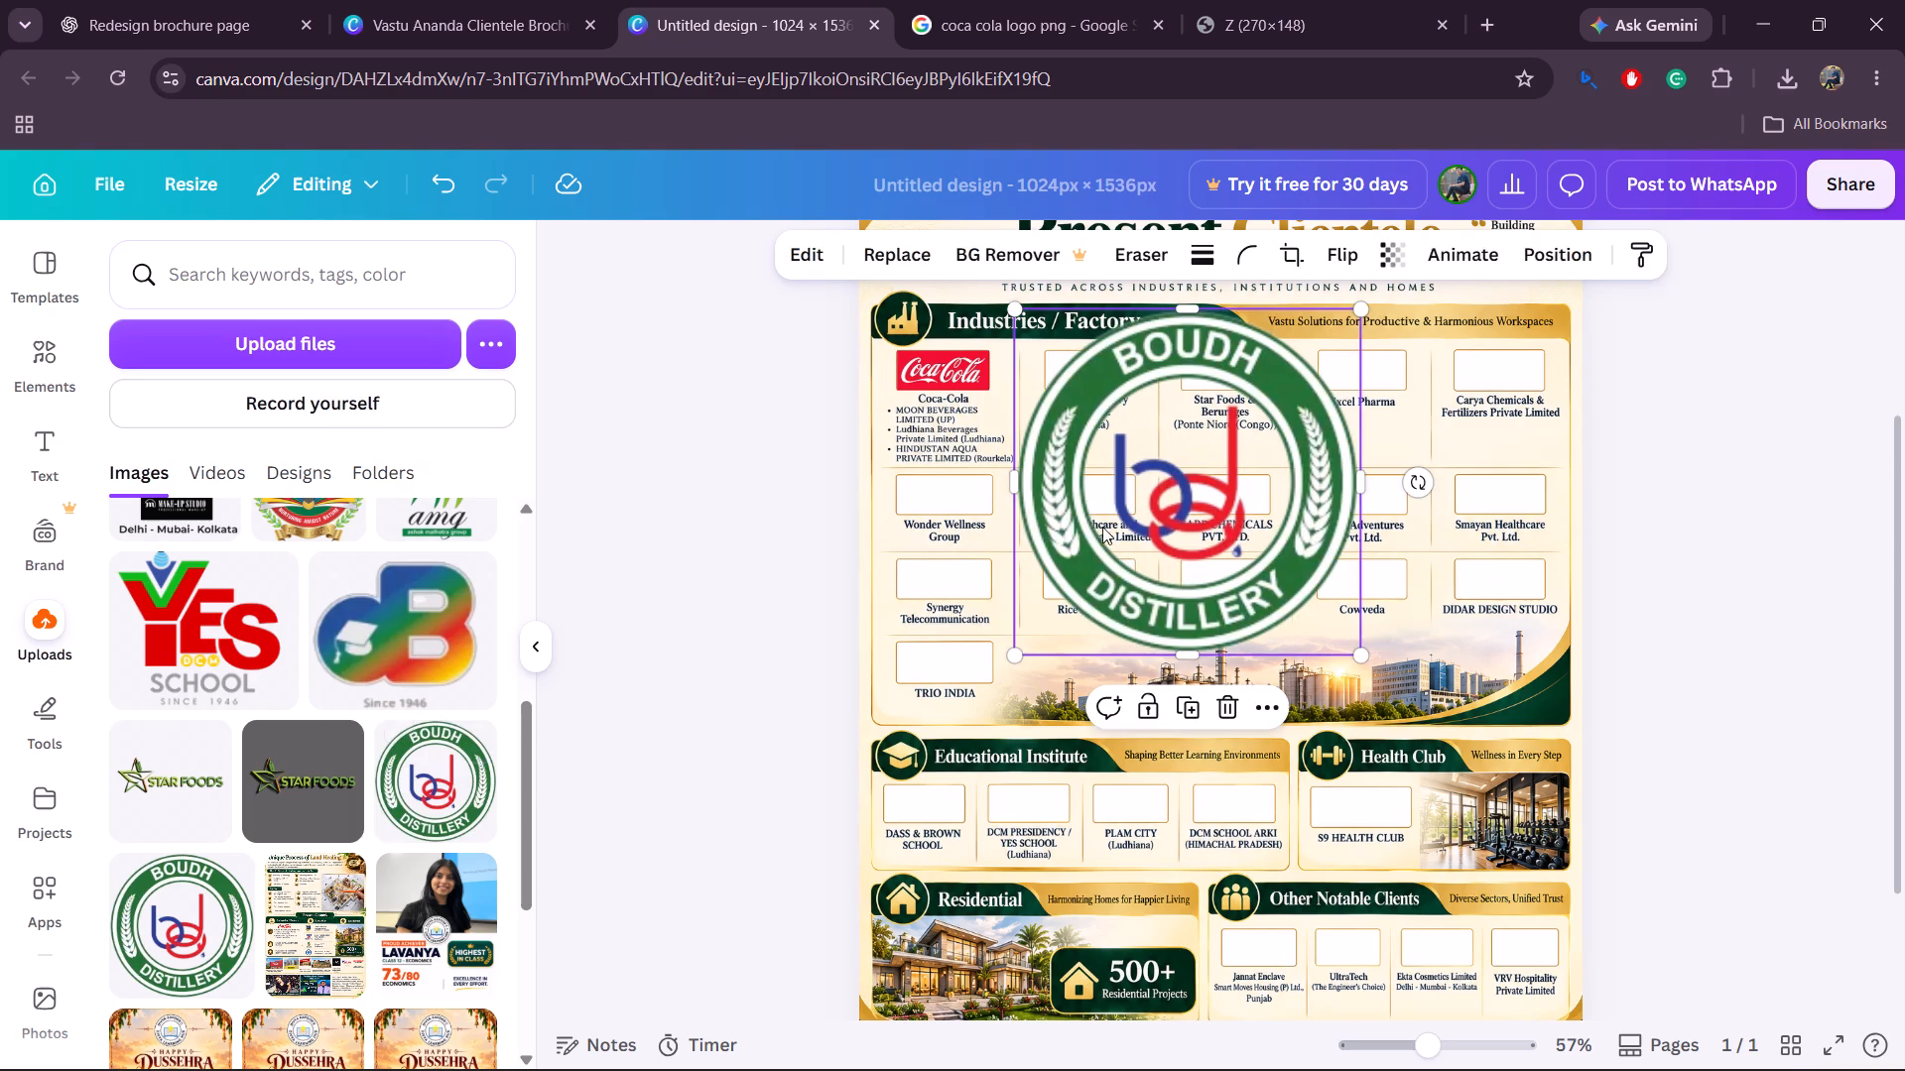
left_click_drag(1365, 653, 1049, 353)
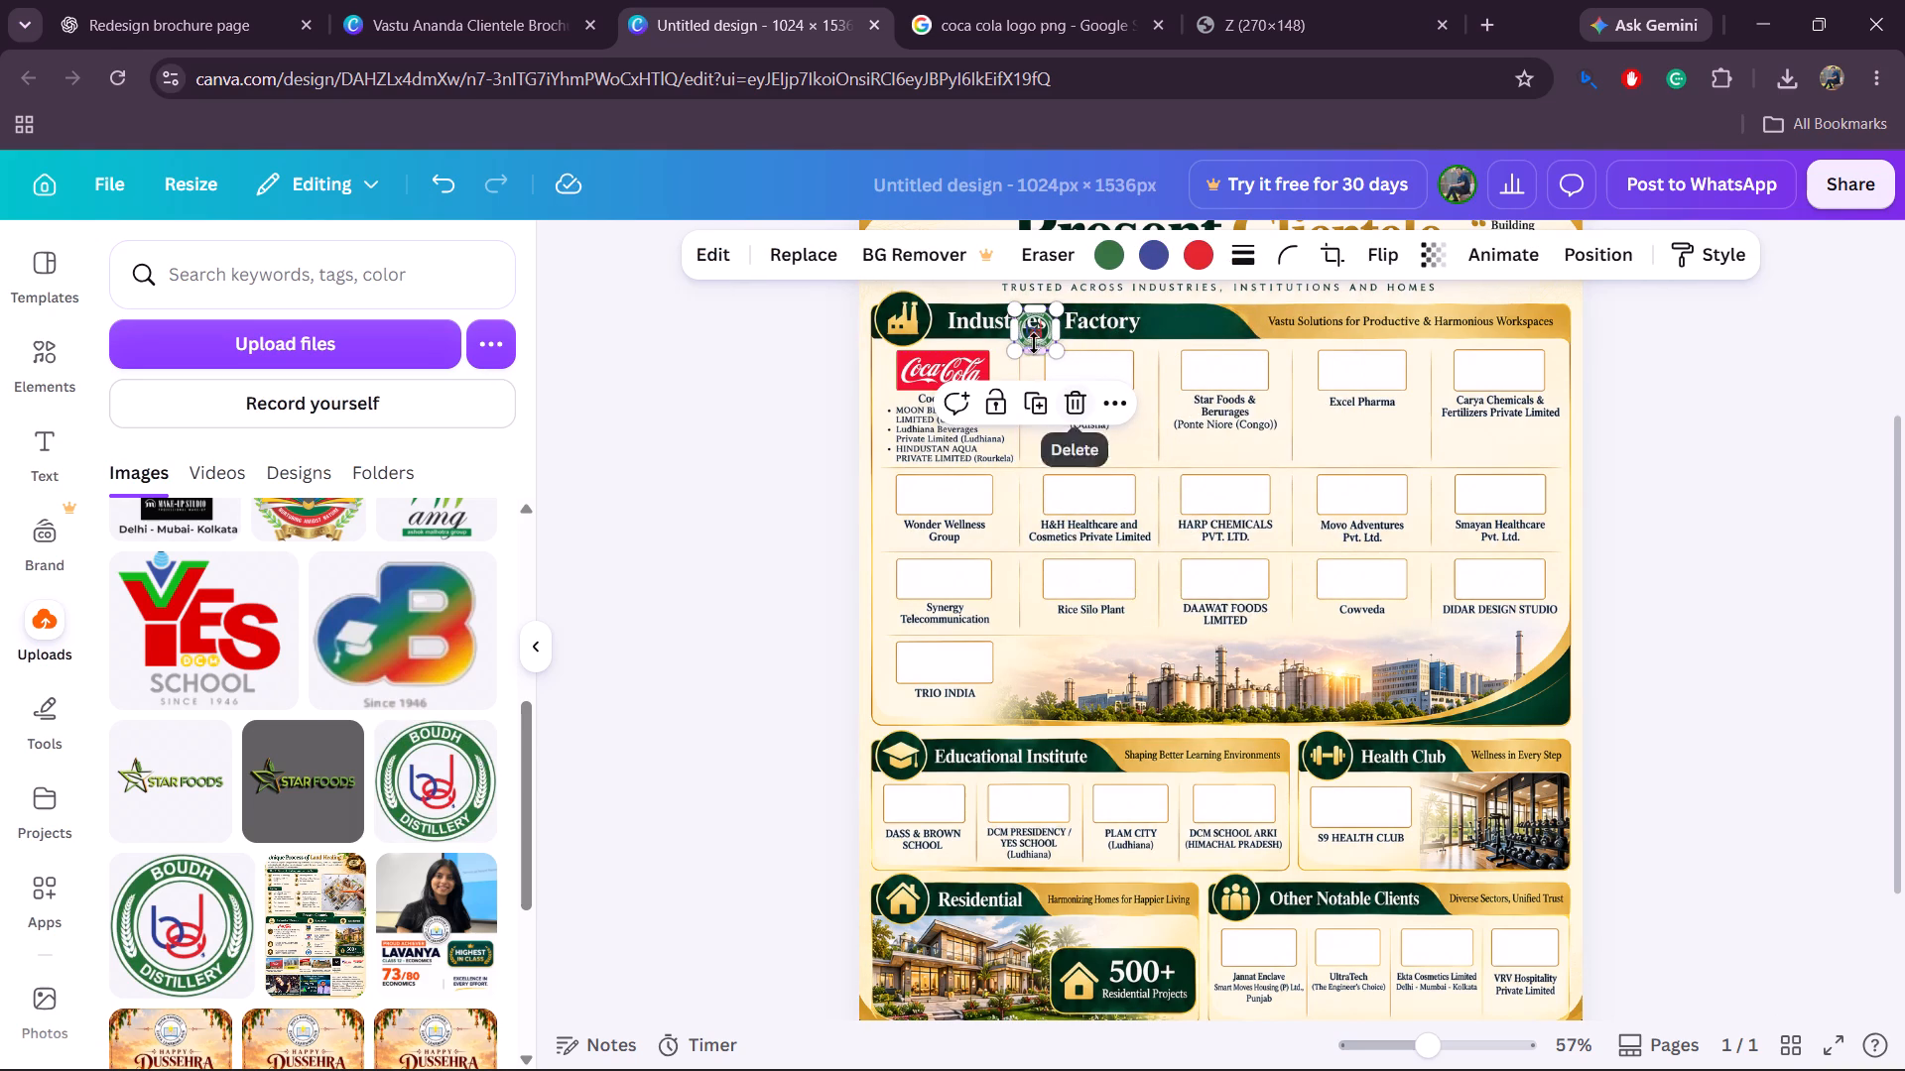
left_click_drag(1027, 324, 1076, 361)
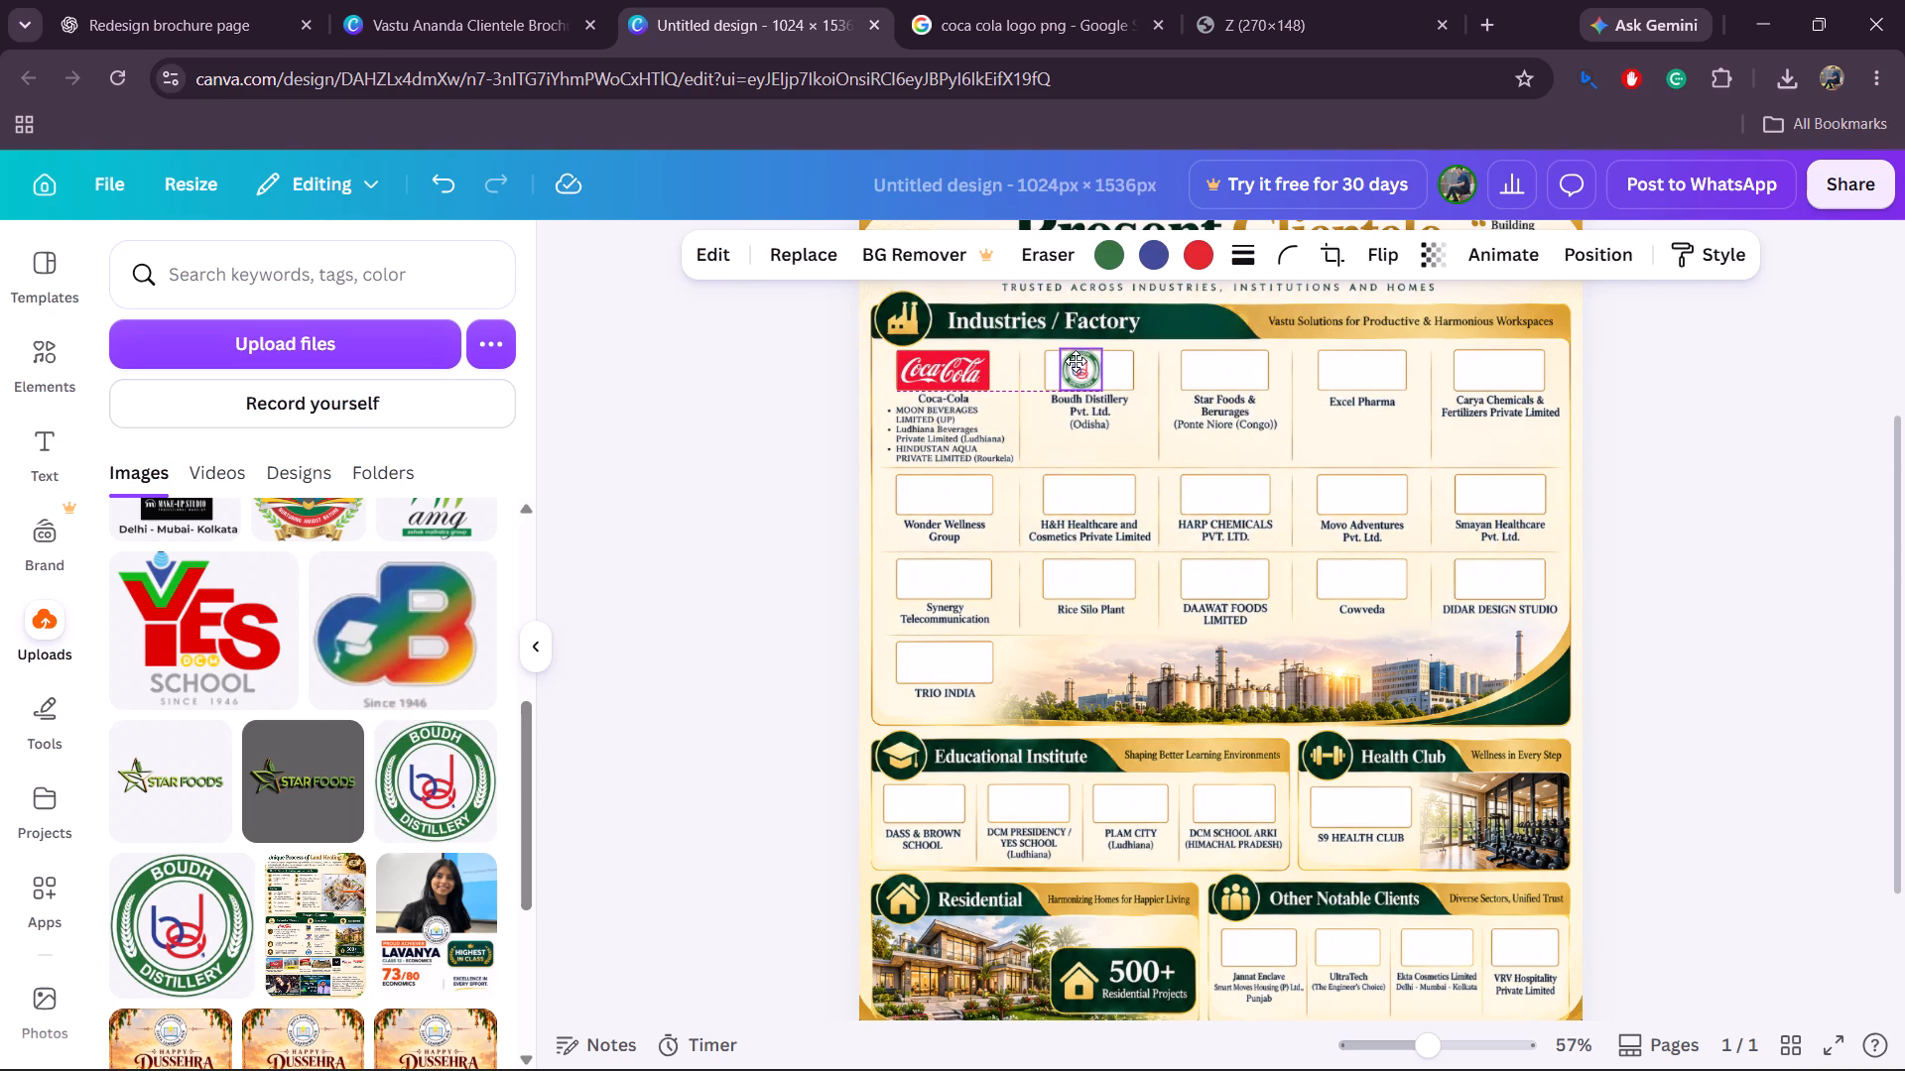
left_click_drag(1076, 361, 1079, 361)
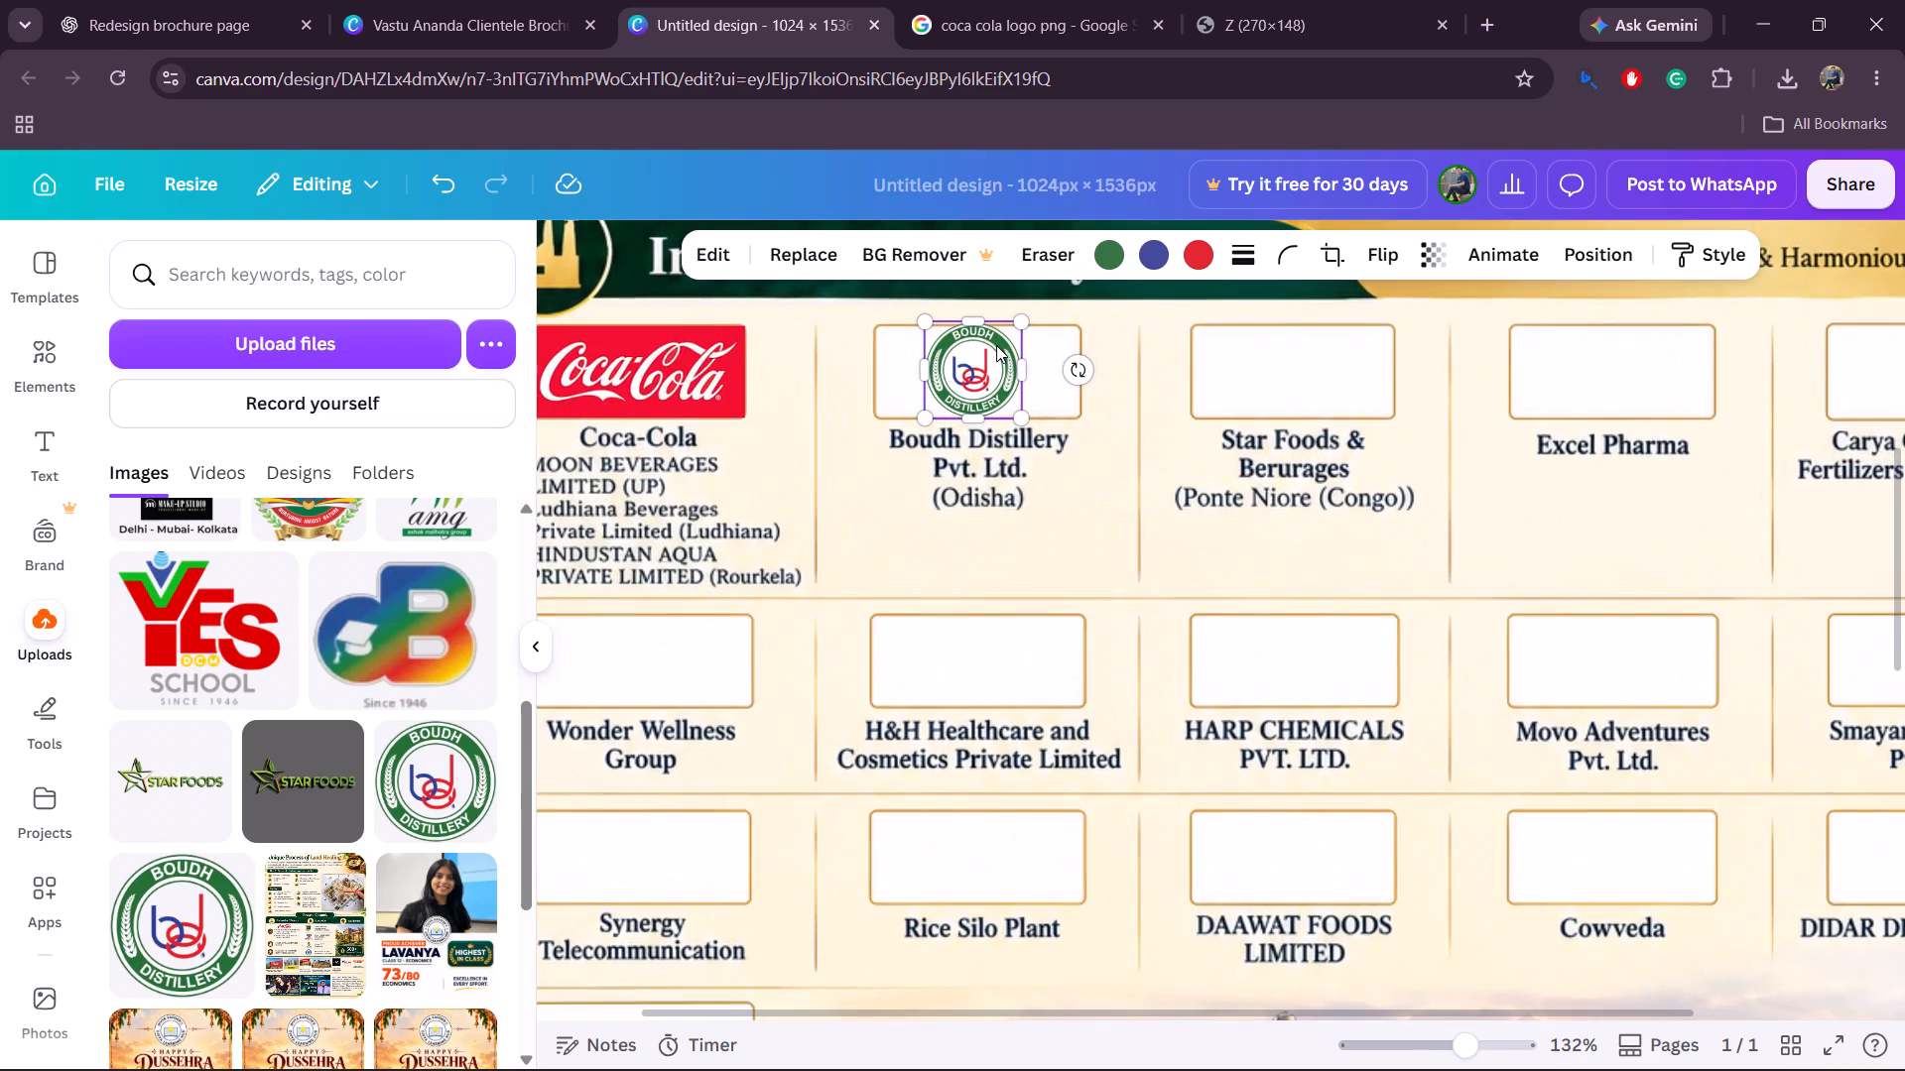
Reduce the Boudh Distillery logo slightly to fit inside its box, centre it there, and delete the stray duplicate.
left_click(982, 322)
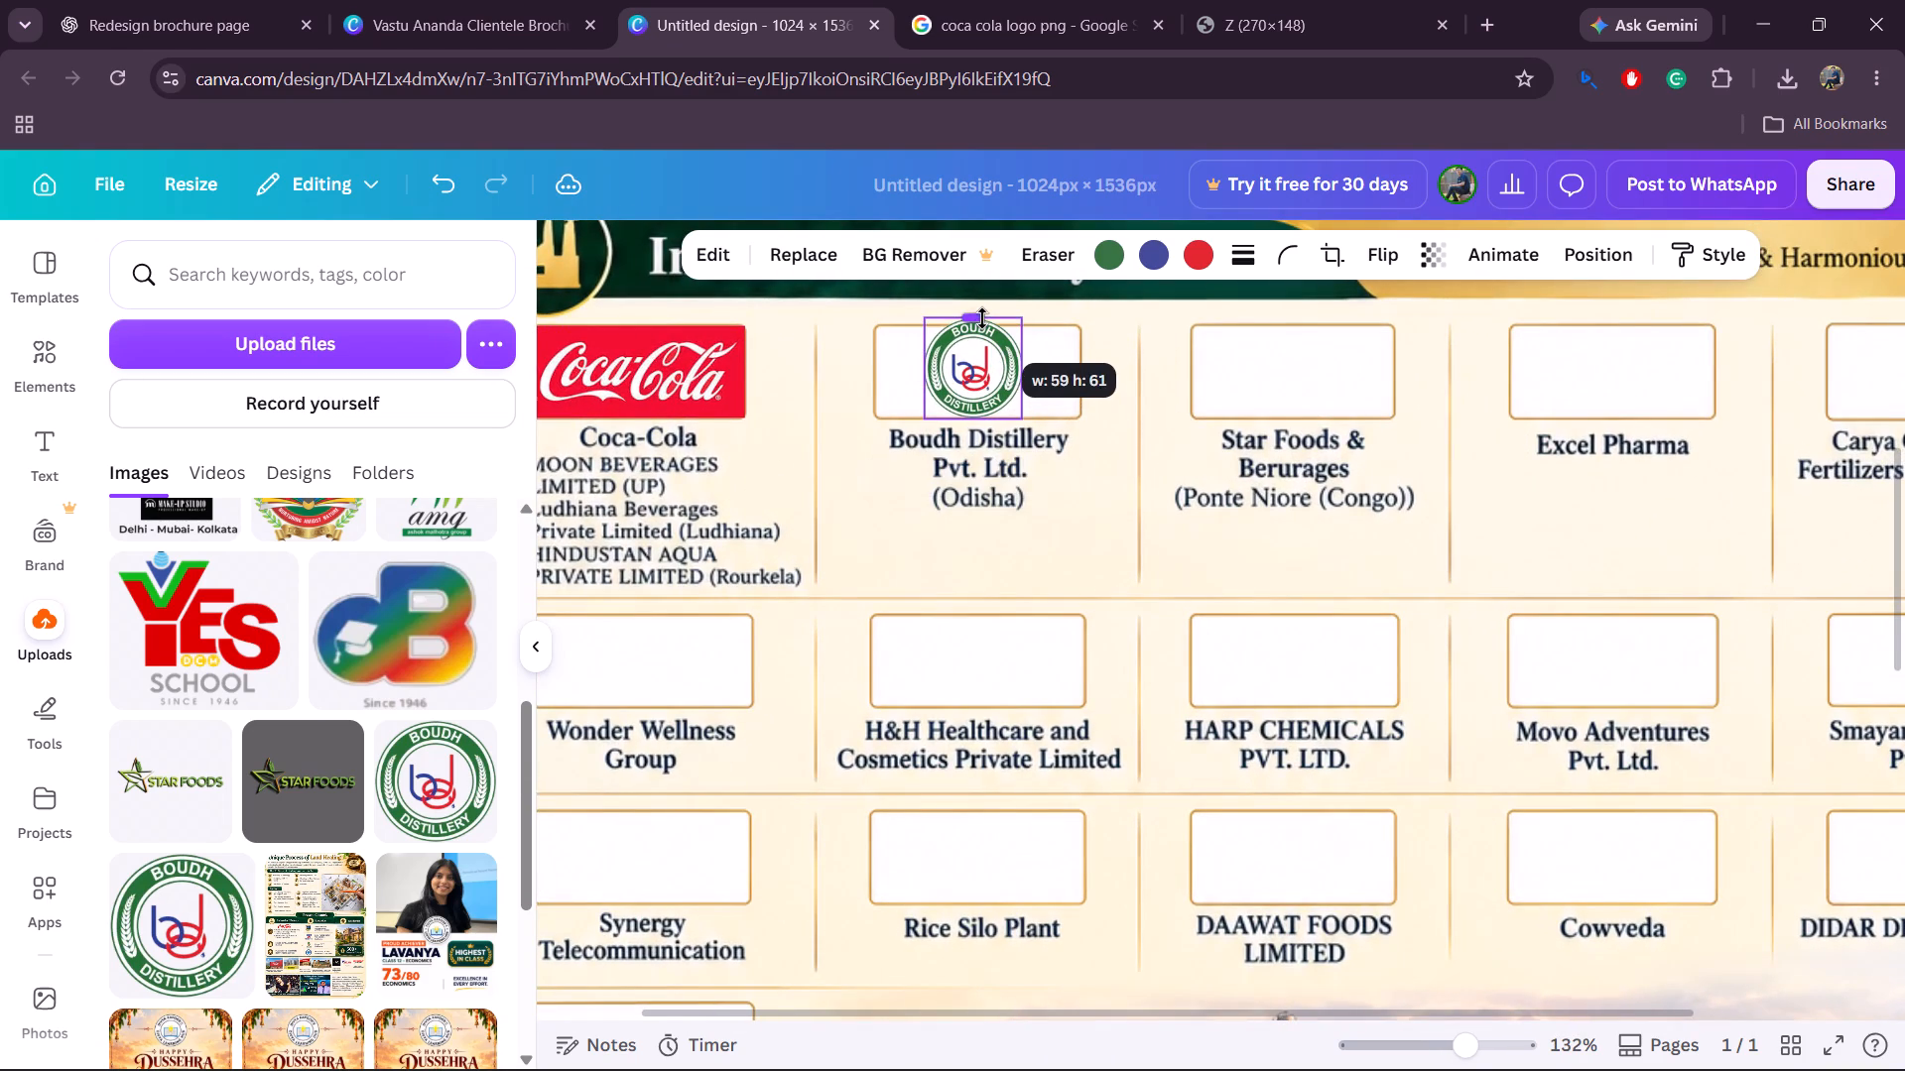
left_click_drag(1017, 316, 1005, 340)
left_click_drag(971, 367, 983, 365)
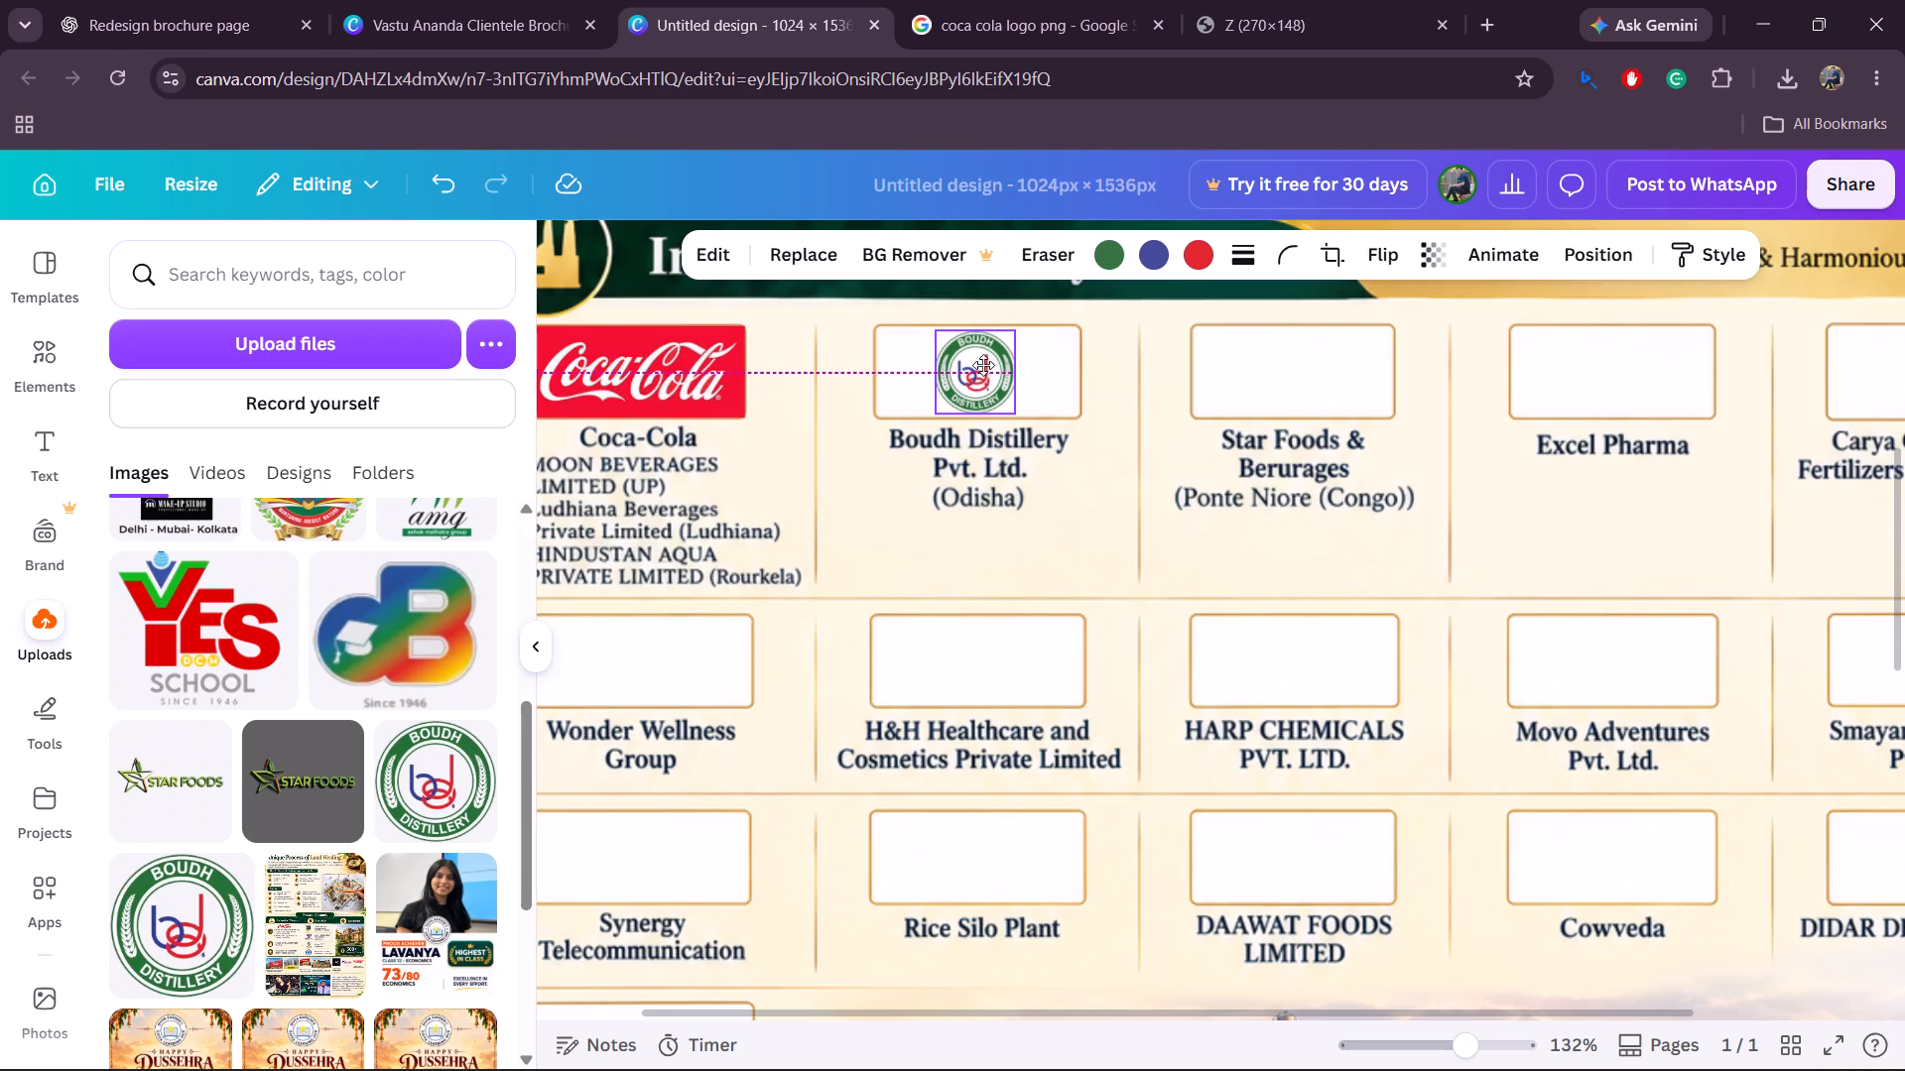
left_click_drag(983, 365, 974, 362)
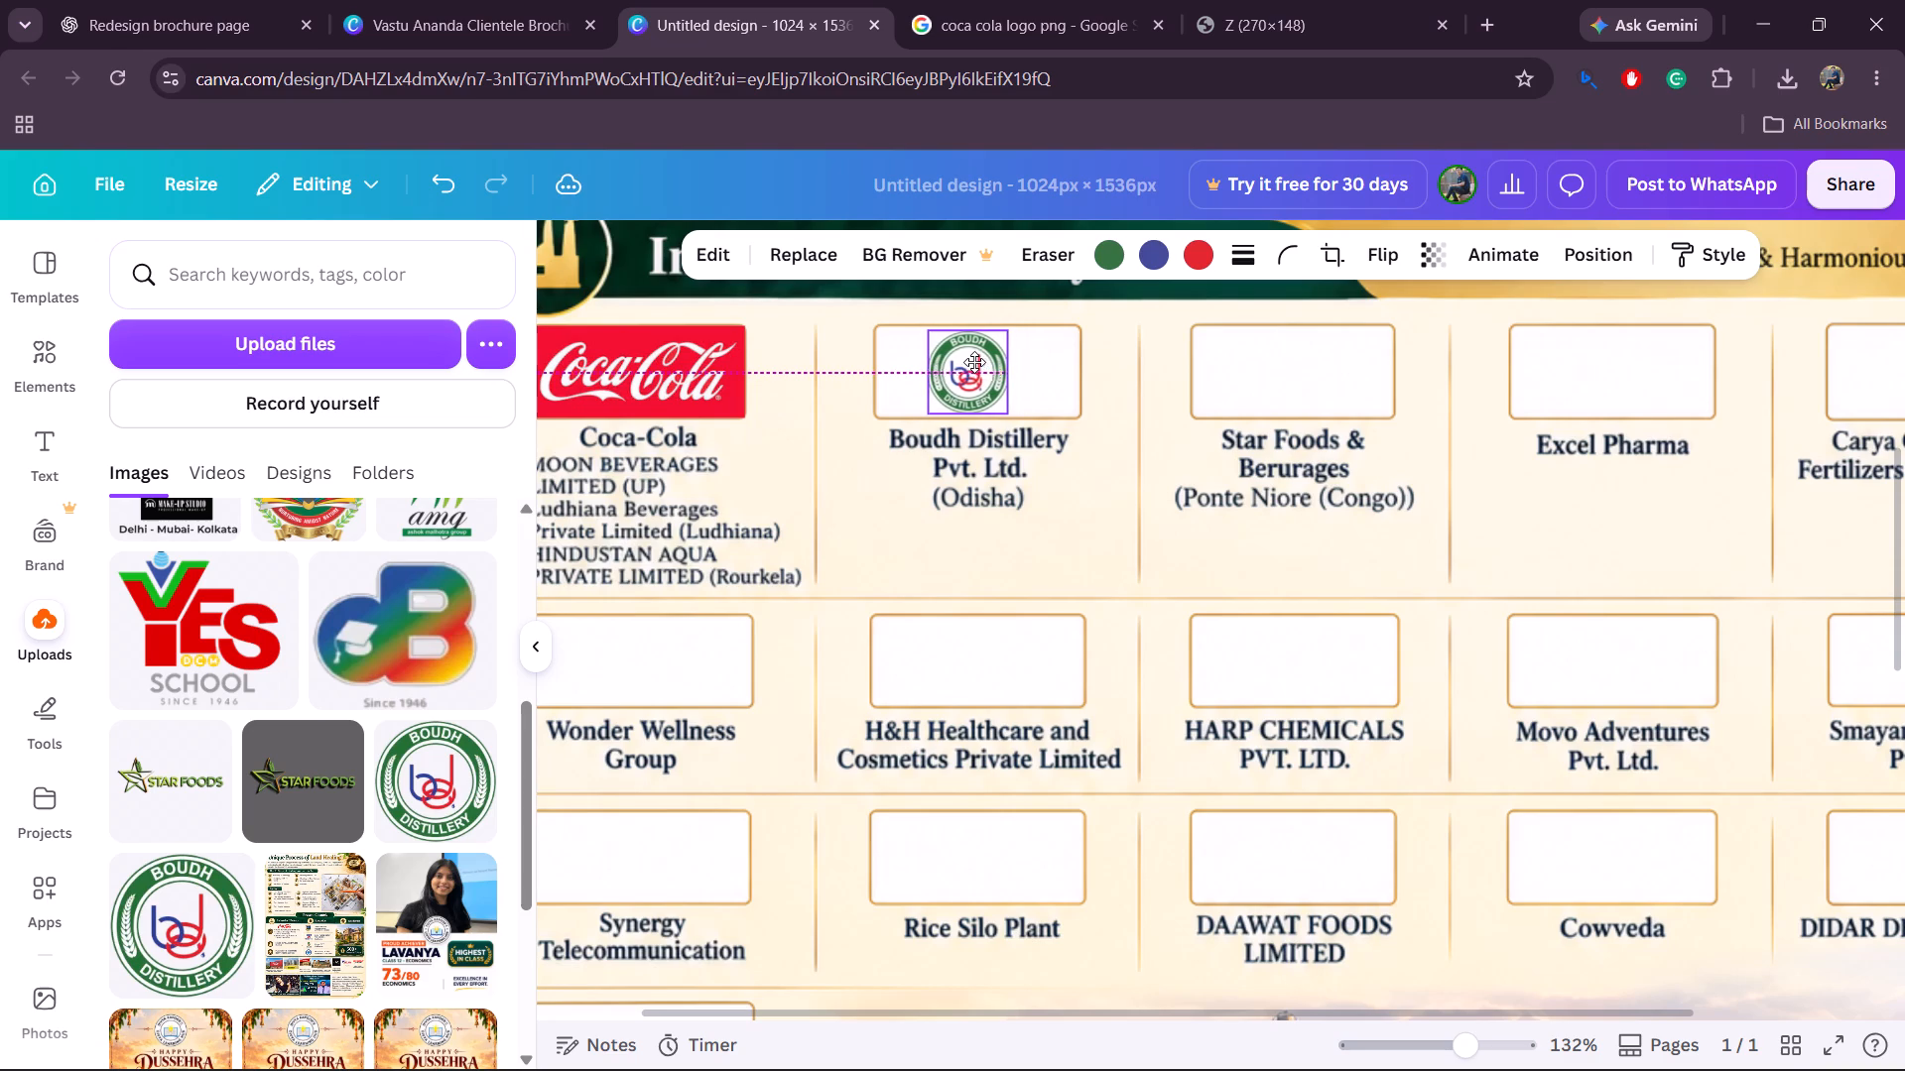
left_click_drag(974, 362, 1007, 362)
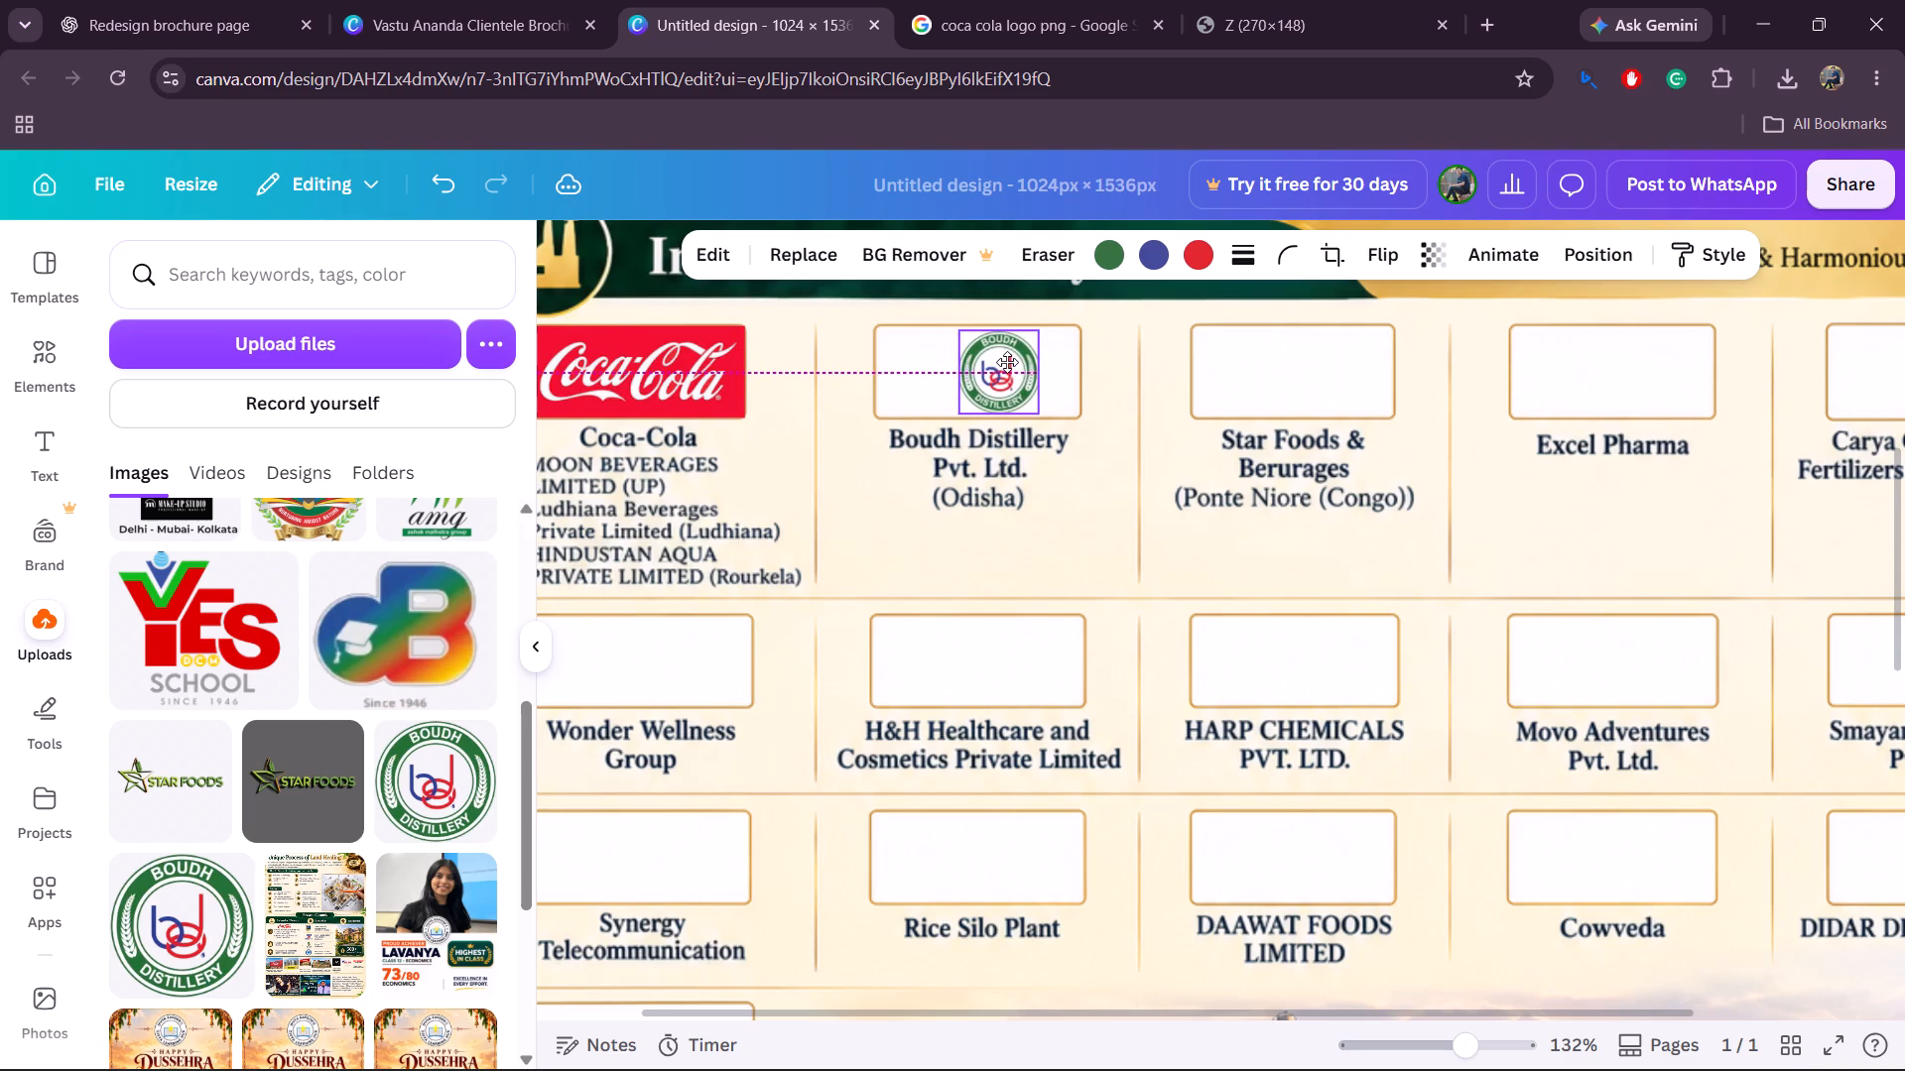
left_click_drag(1007, 362, 980, 361)
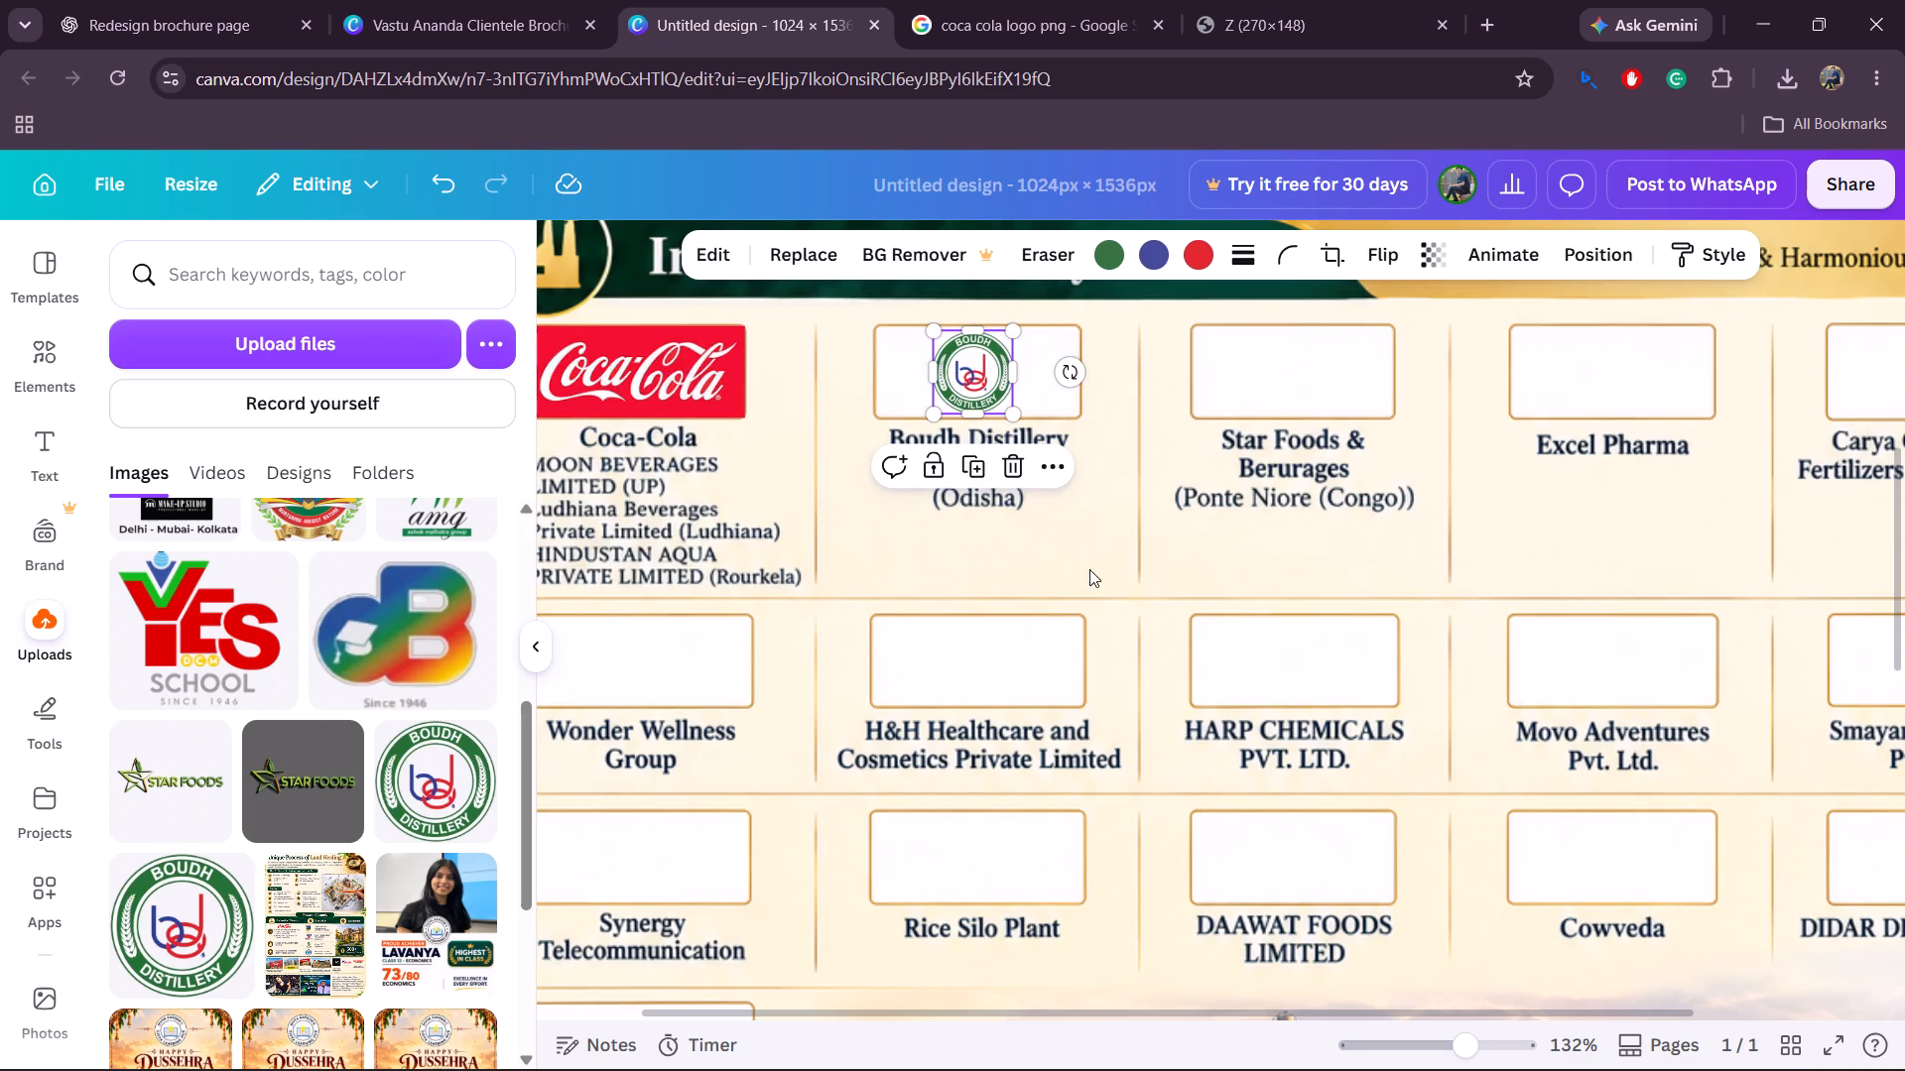
scroll(1054, 536, "down", 1)
left_click(1042, 469)
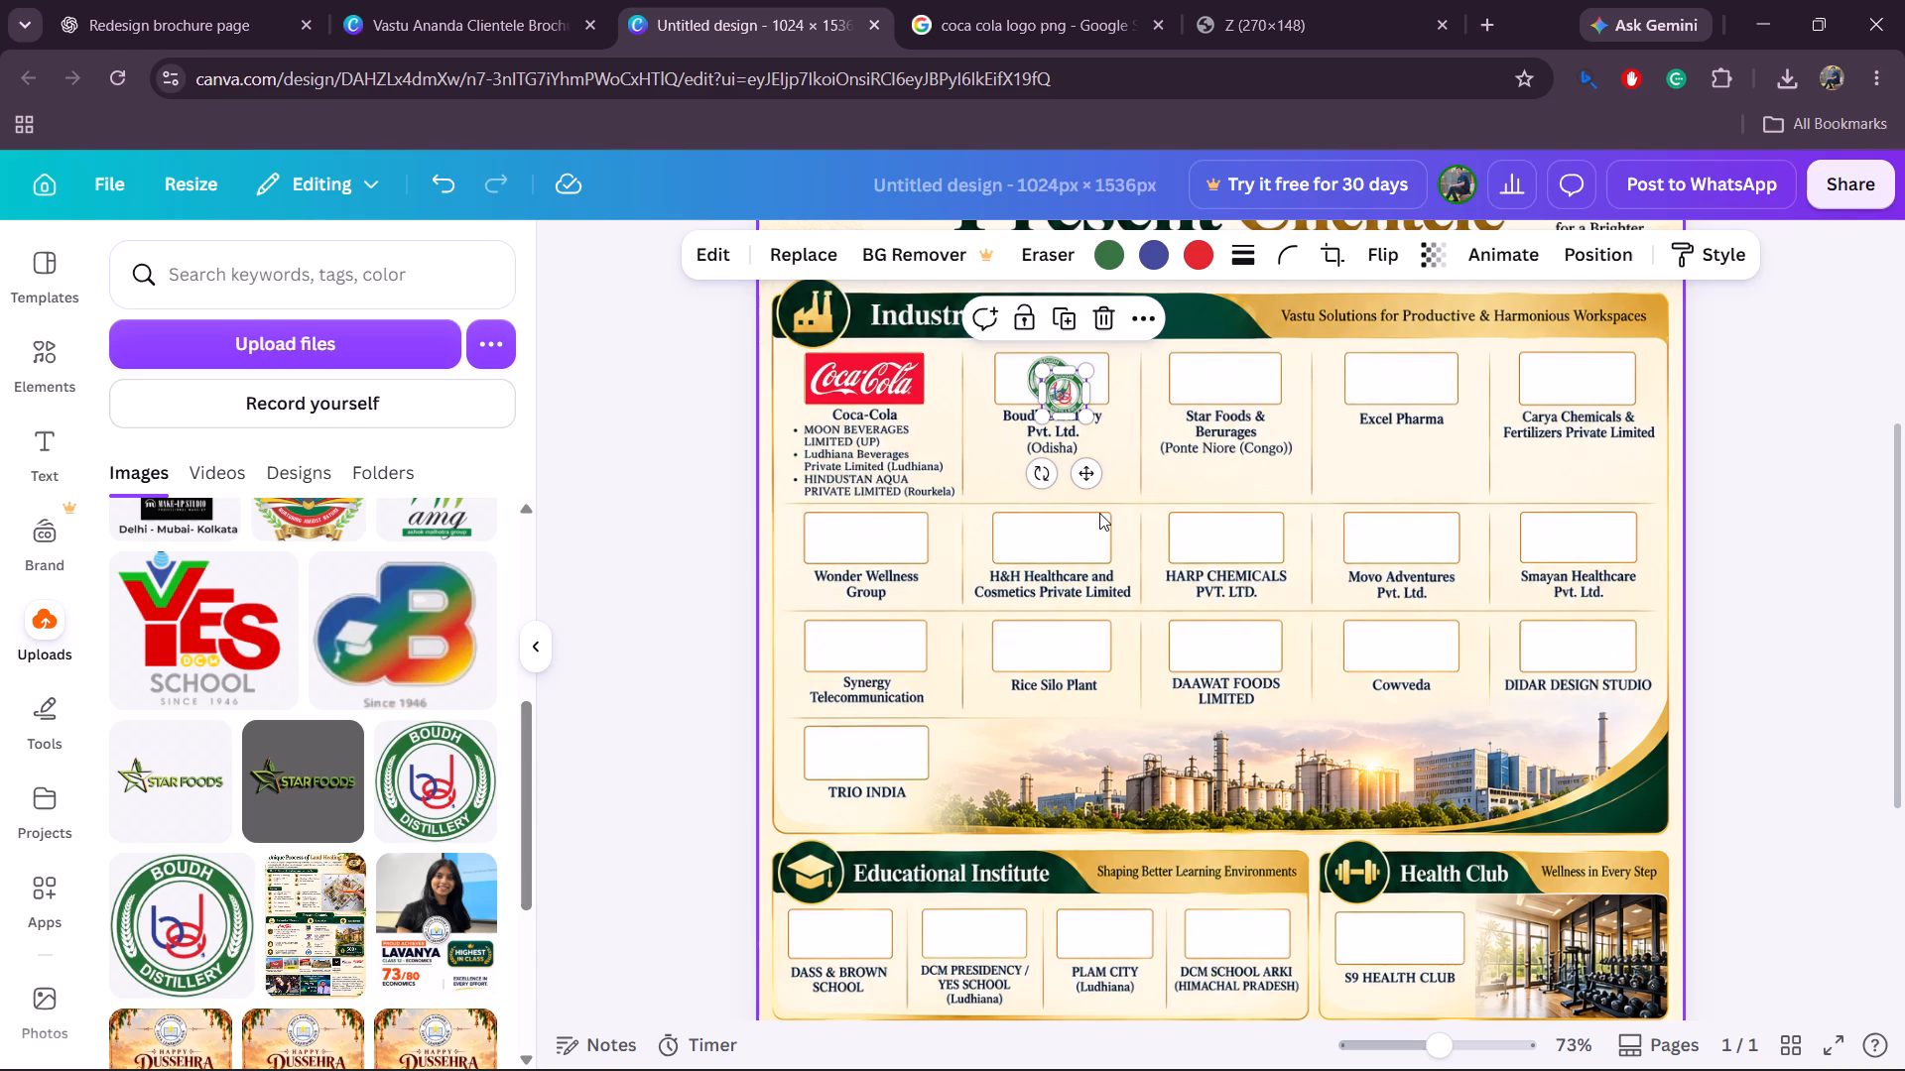
left_click(1102, 314)
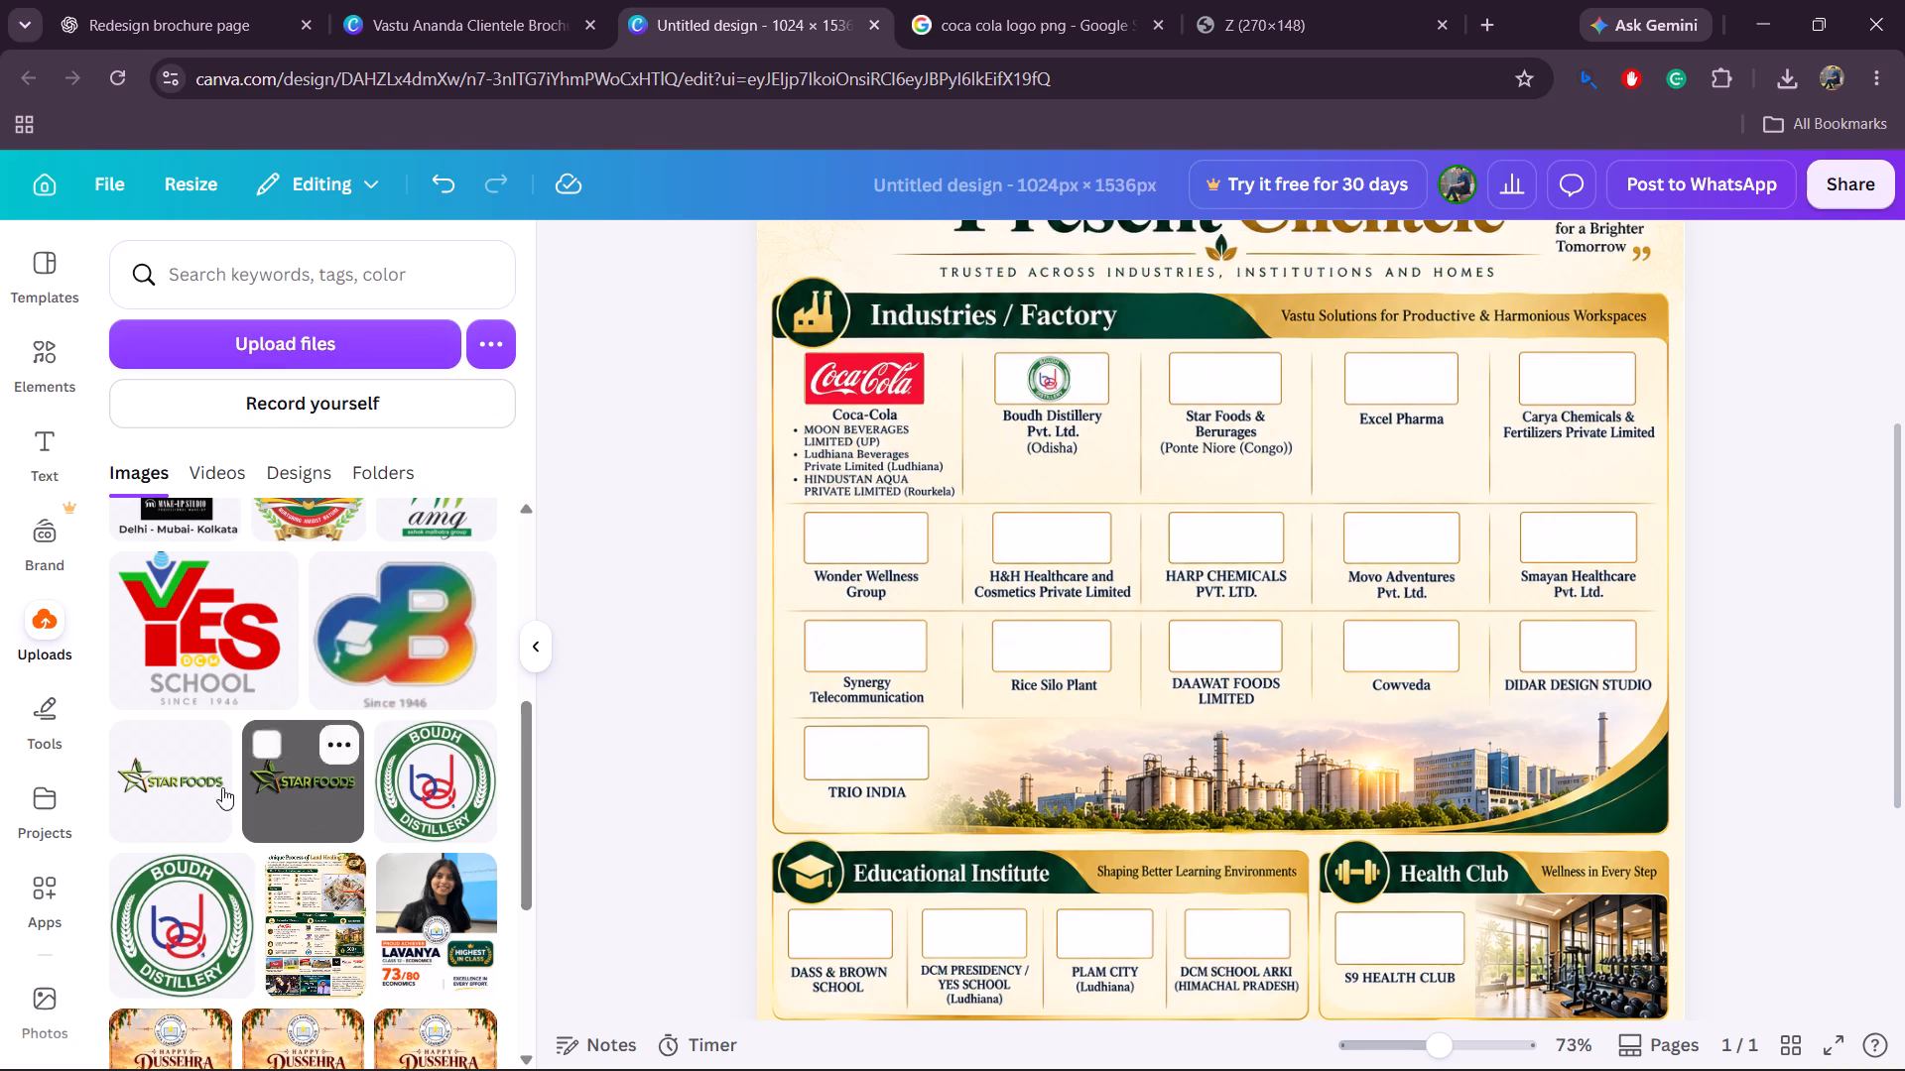
Add the uploaded Star Foods logo on light background, shrink it to about box width, and position it over the Star Foods & Berurages box.
left_click_drag(150, 792, 1130, 369)
left_click_drag(1707, 907, 1358, 560)
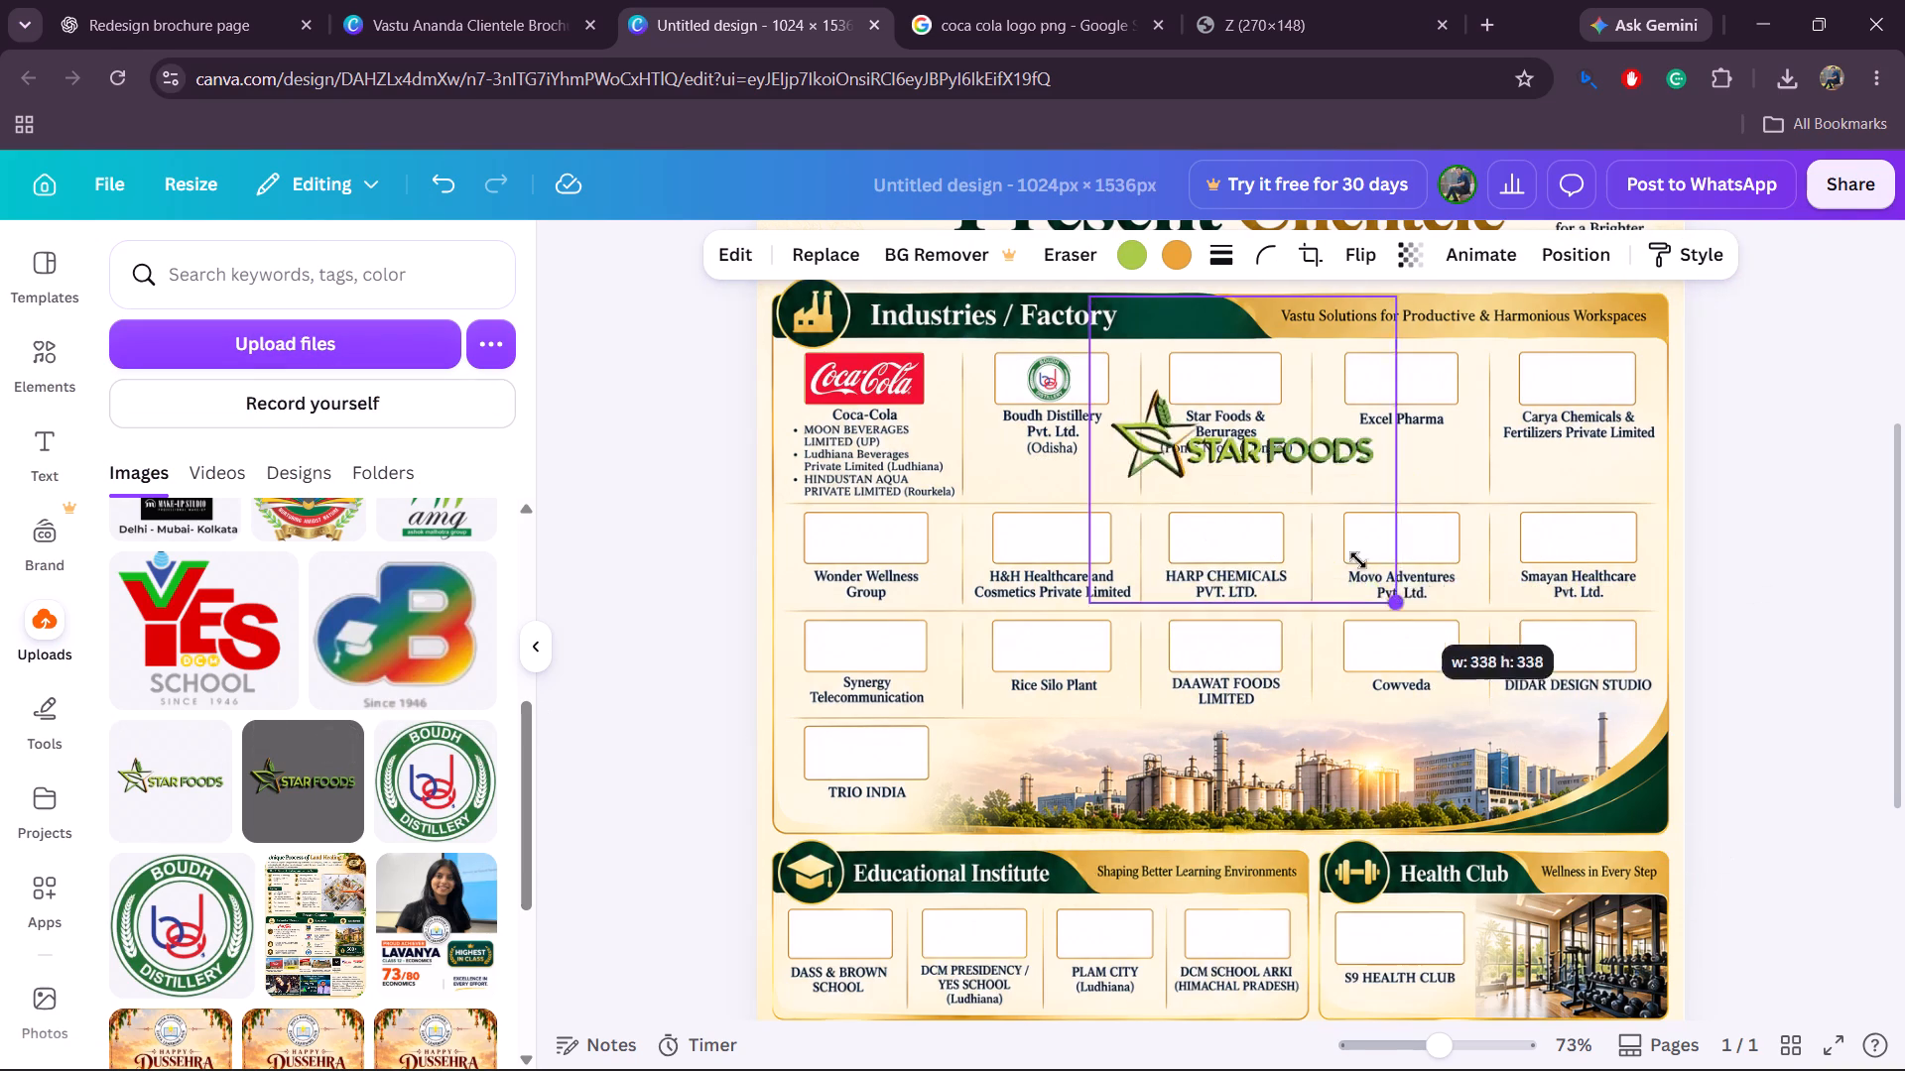
left_click_drag(1358, 560, 1183, 425)
left_click_drag(1139, 357, 1204, 389)
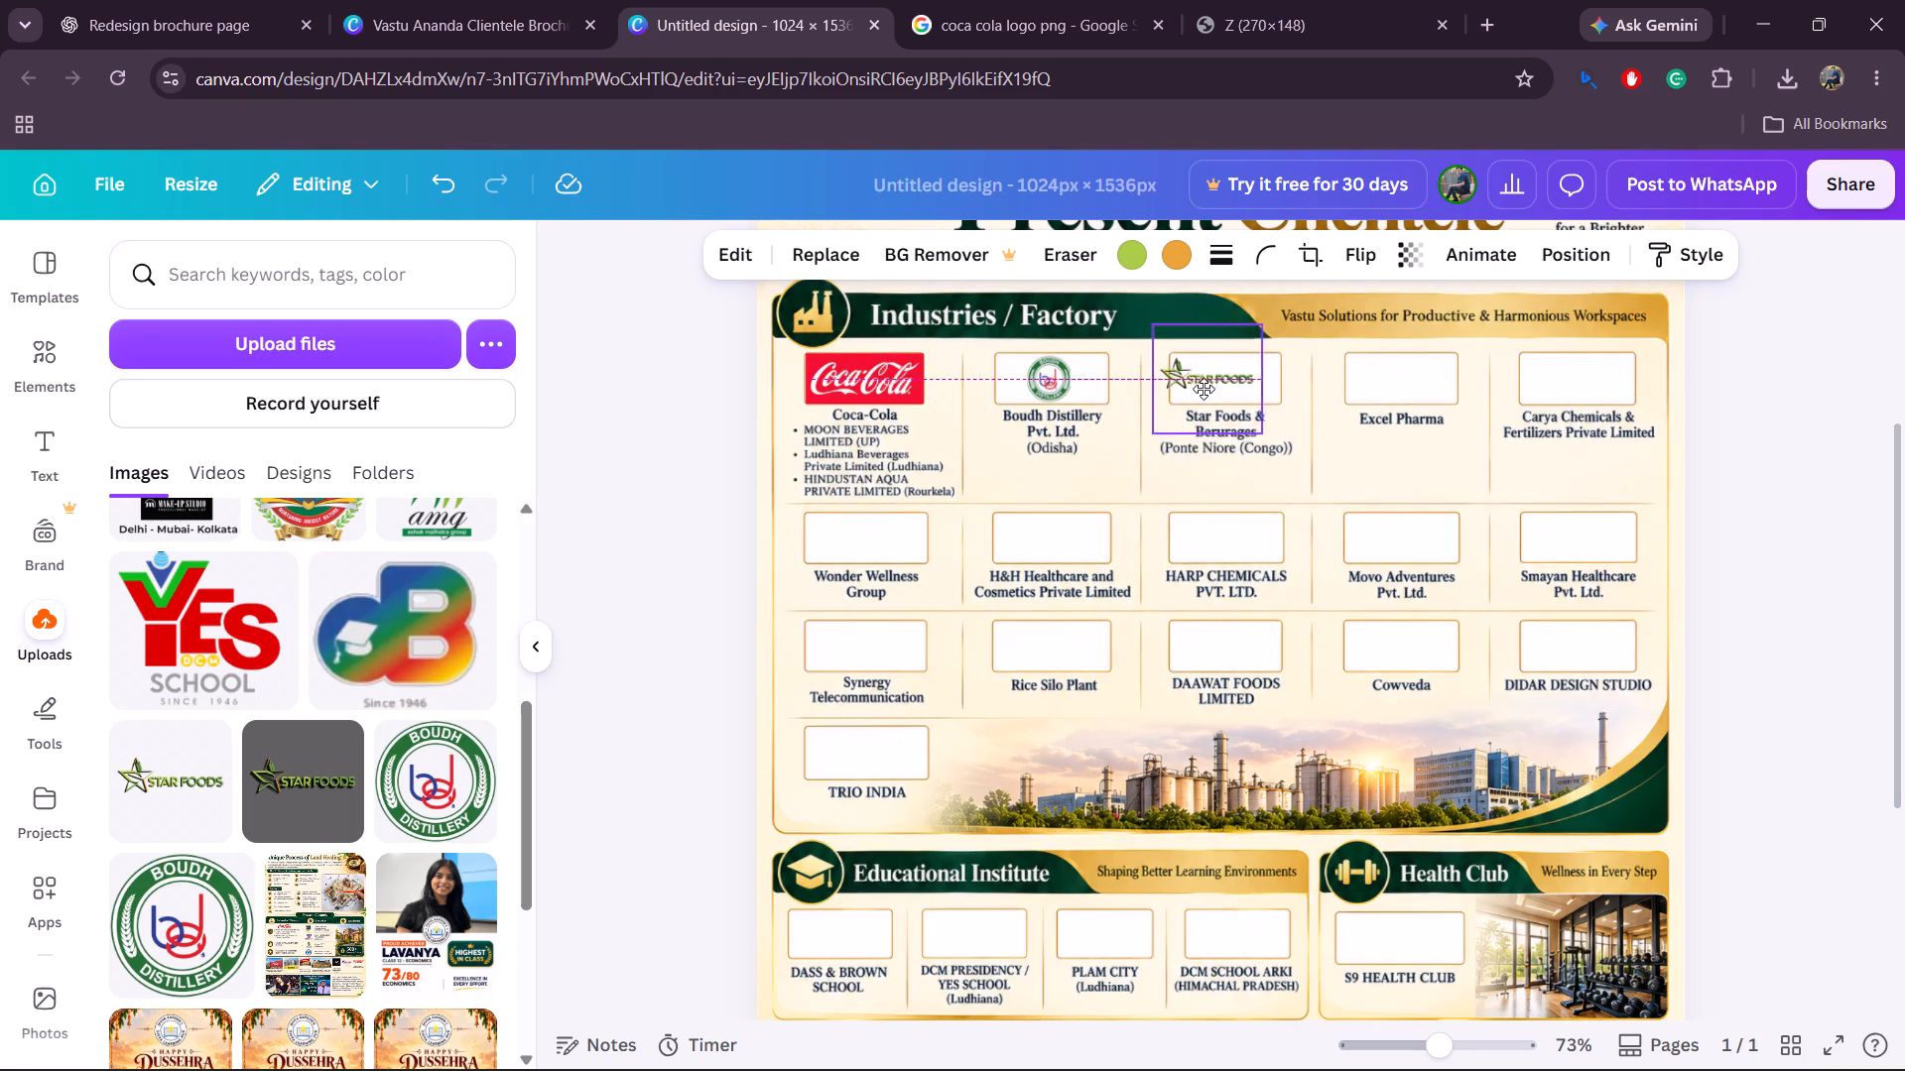
left_click_drag(1204, 389, 1221, 390)
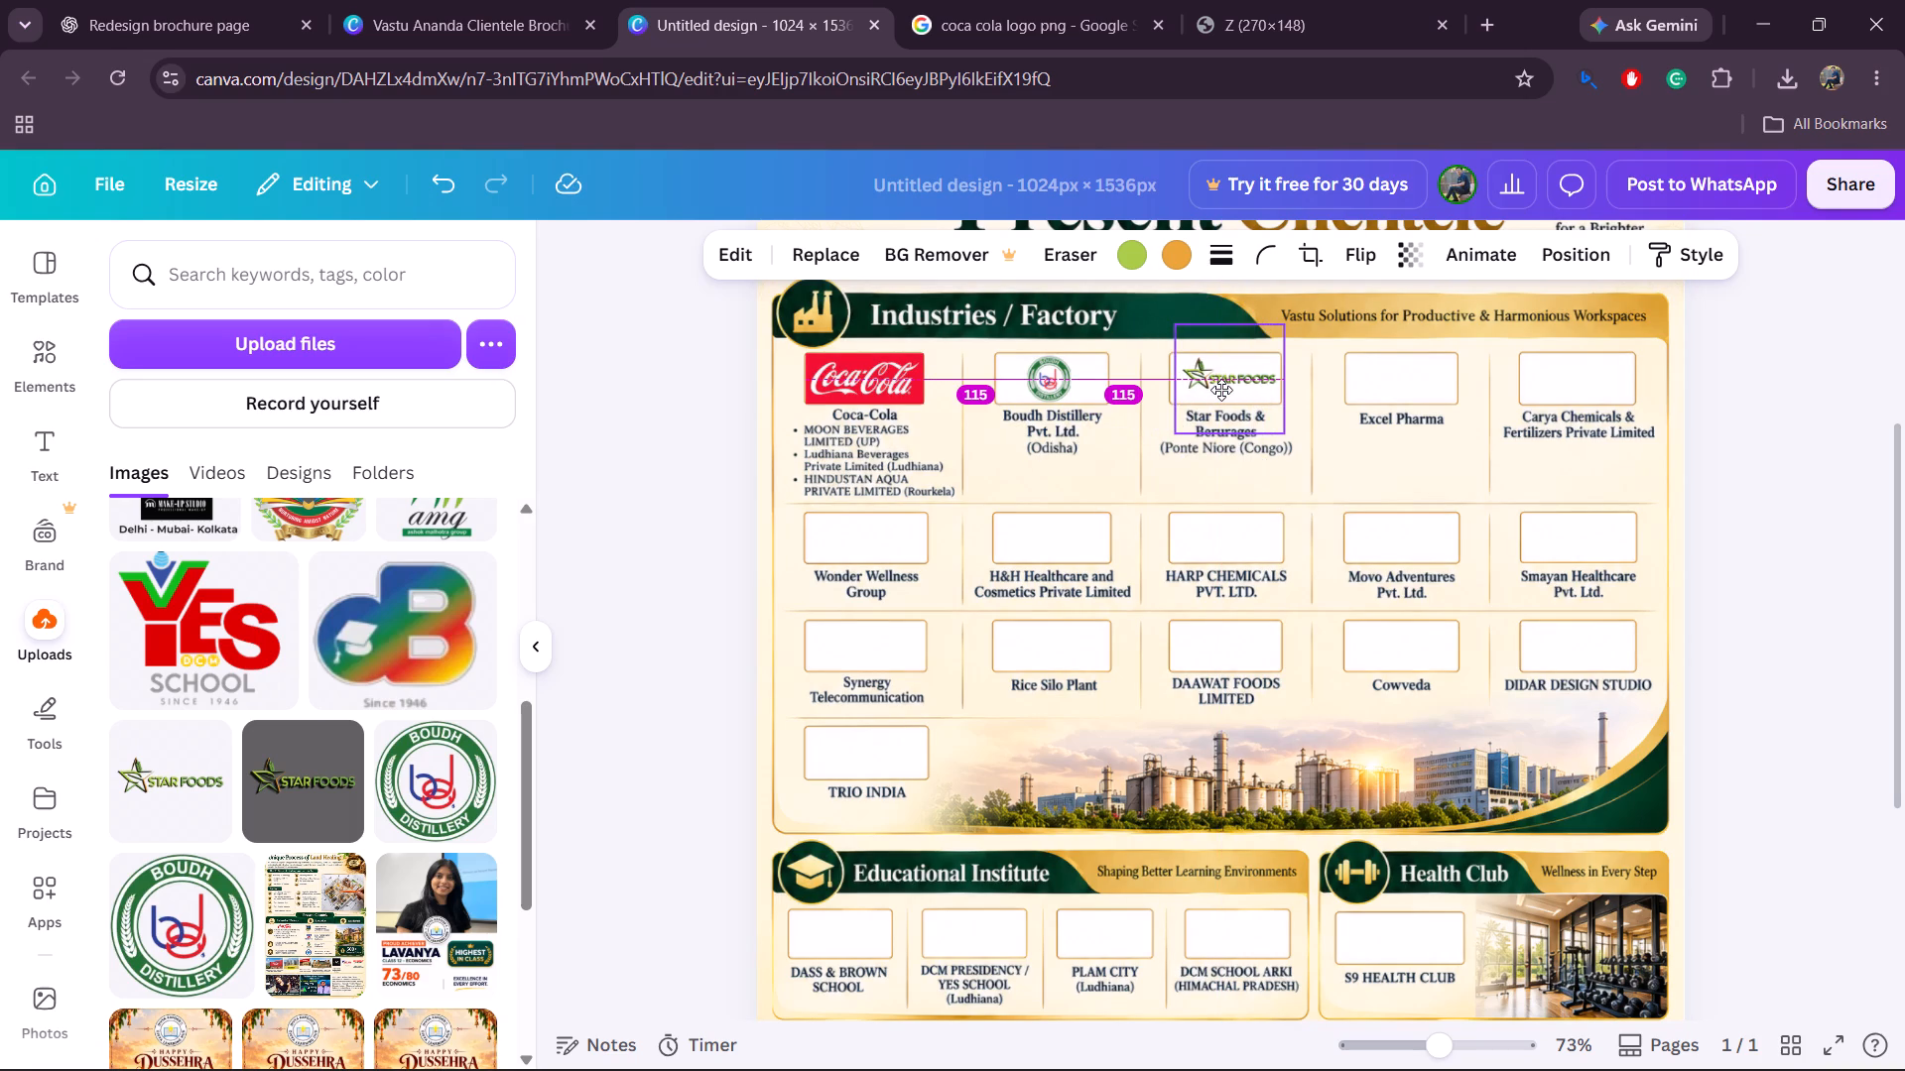
left_click_drag(1221, 390, 1218, 390)
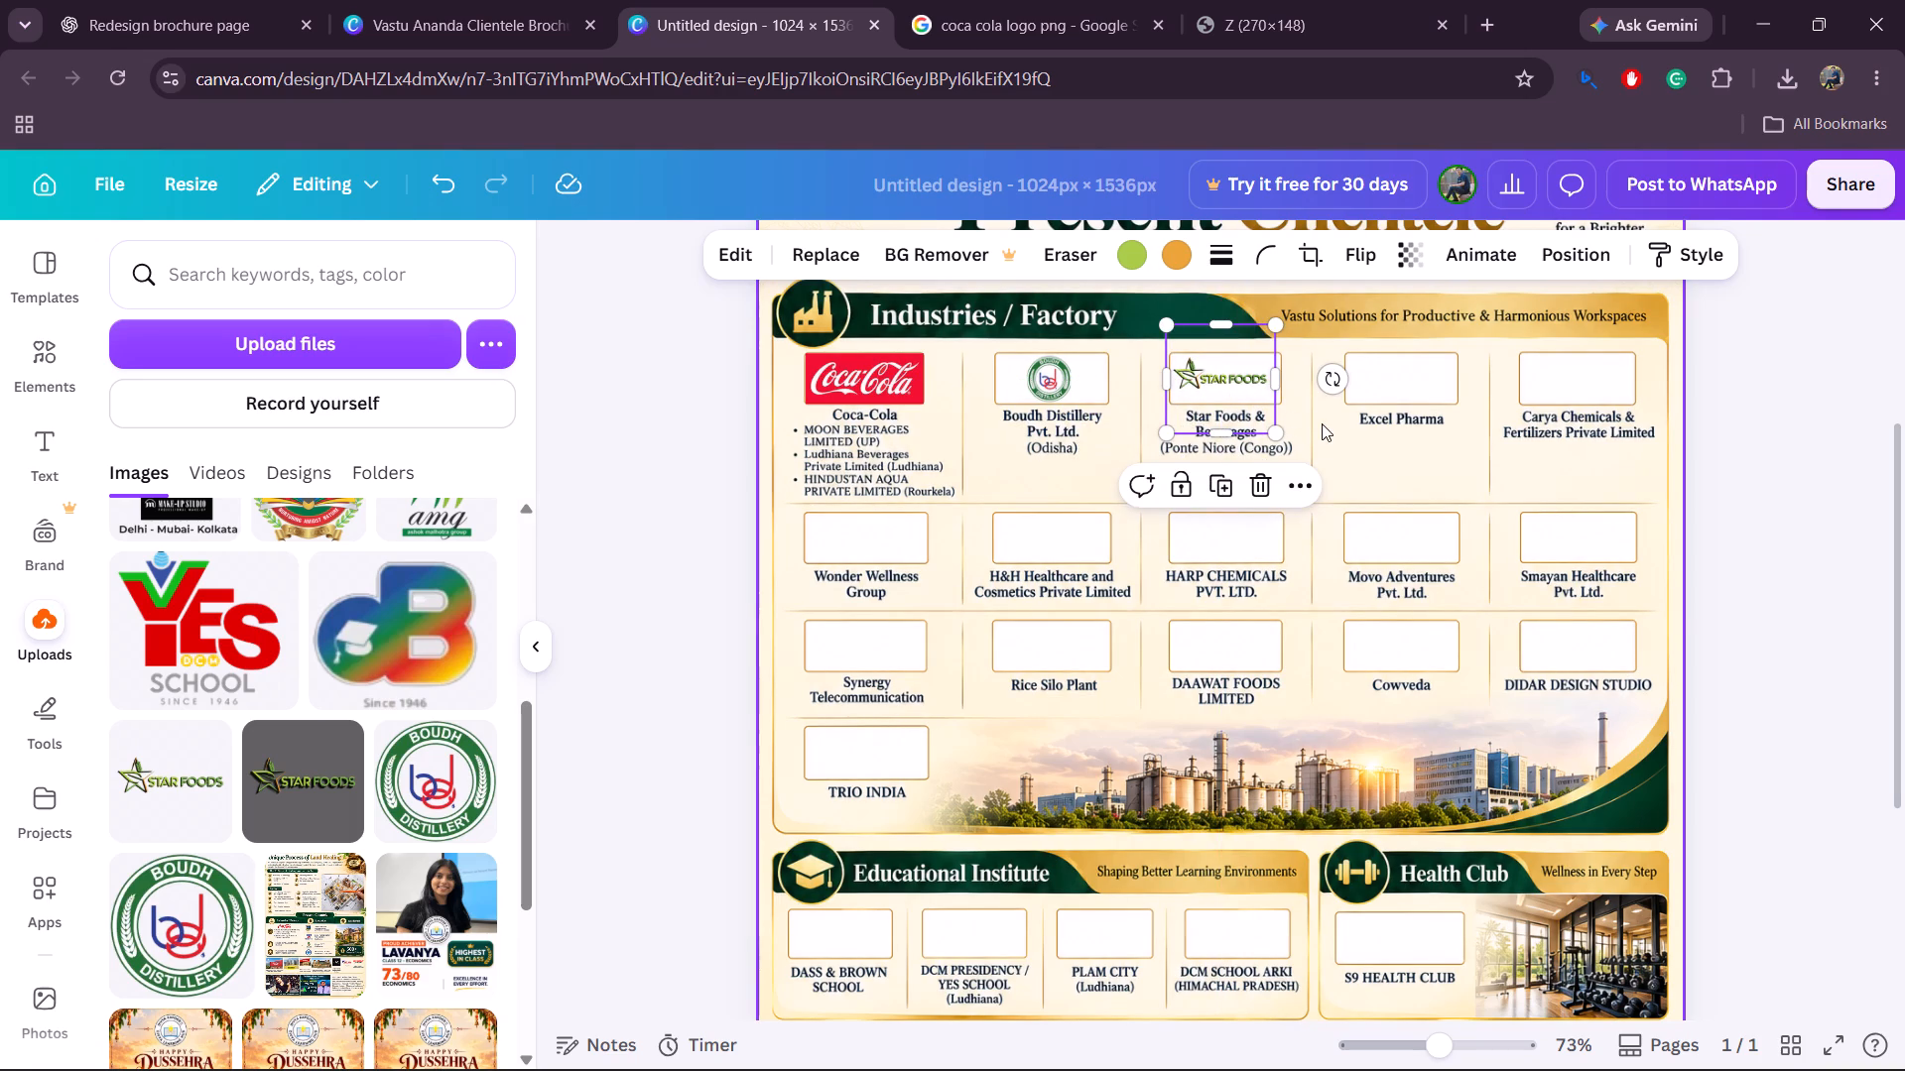
Nudge the Star Foods logo two steps down and two steps right within its box, and deselect it.
left_click(1322, 423)
left_click(1245, 379)
key("Down")
key("Down")
key("Right")
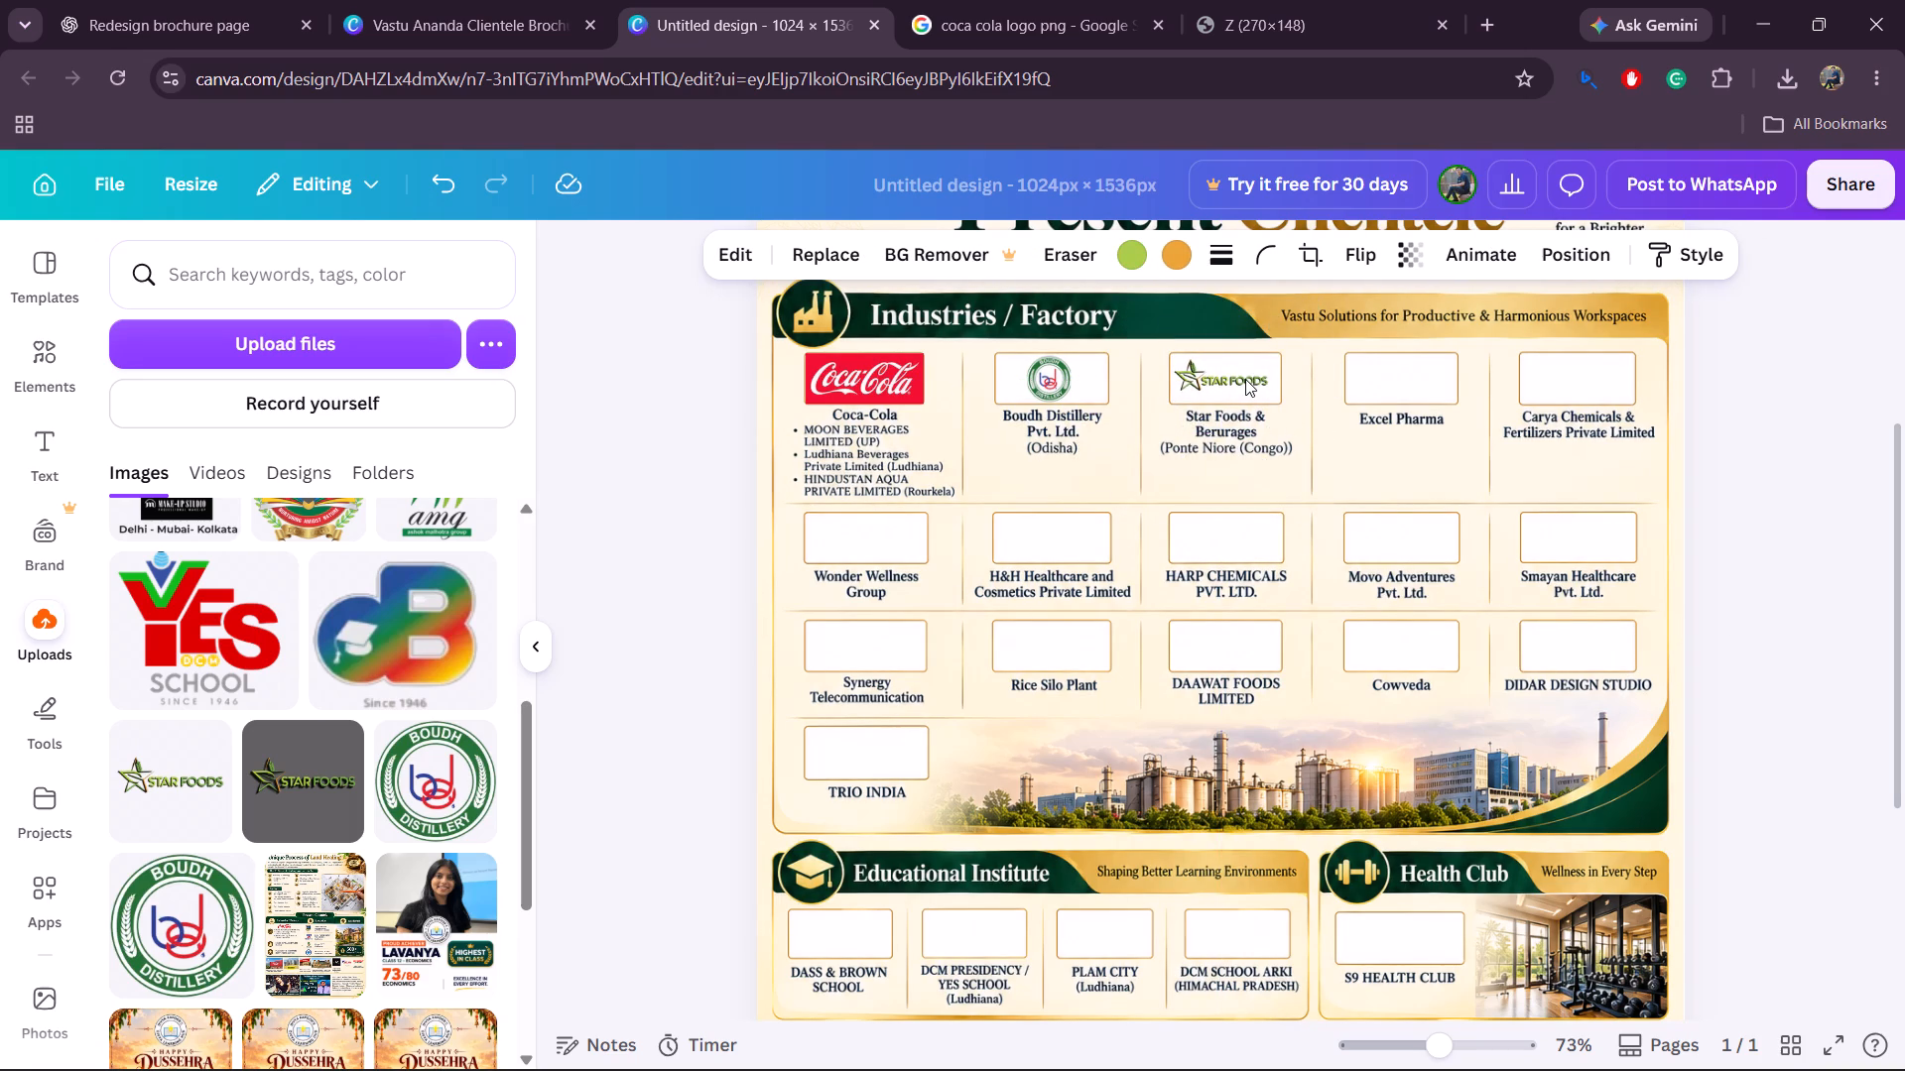
key("Right")
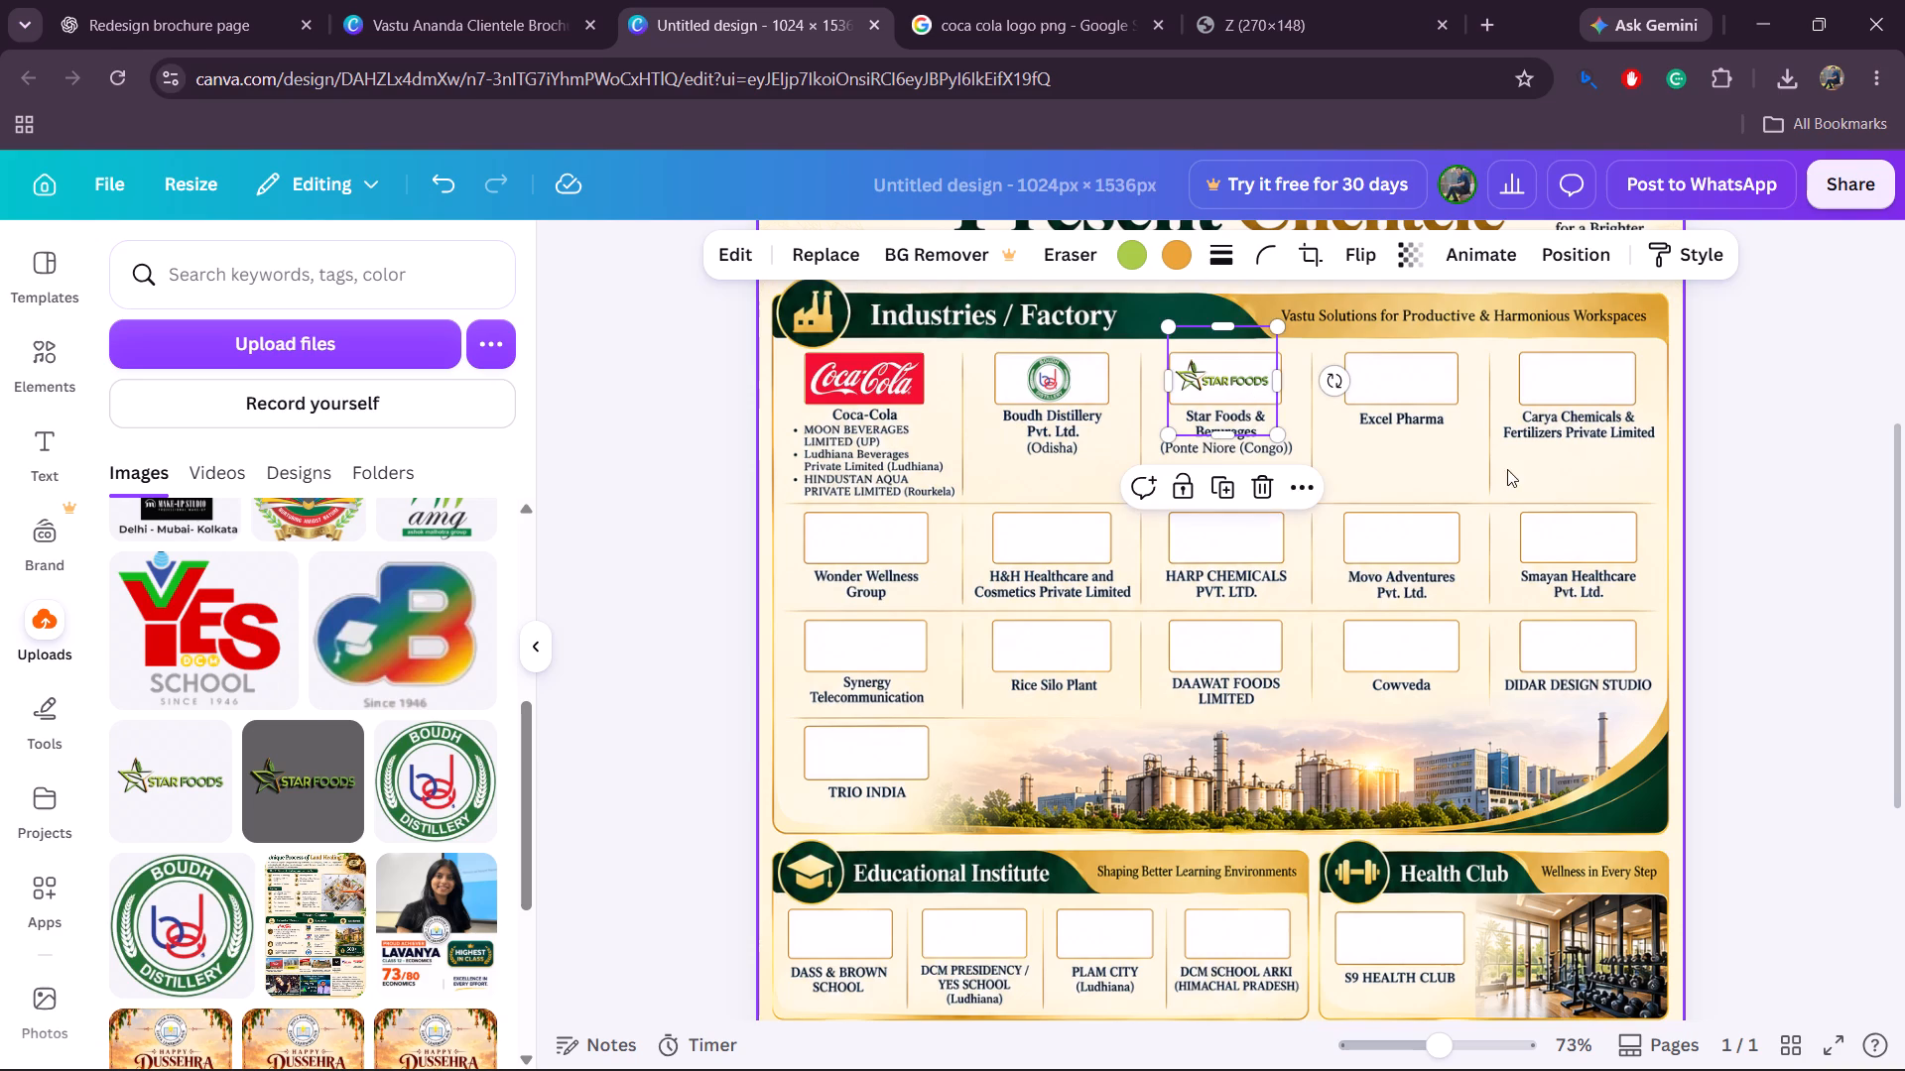
scroll(1282, 477, "left", 1)
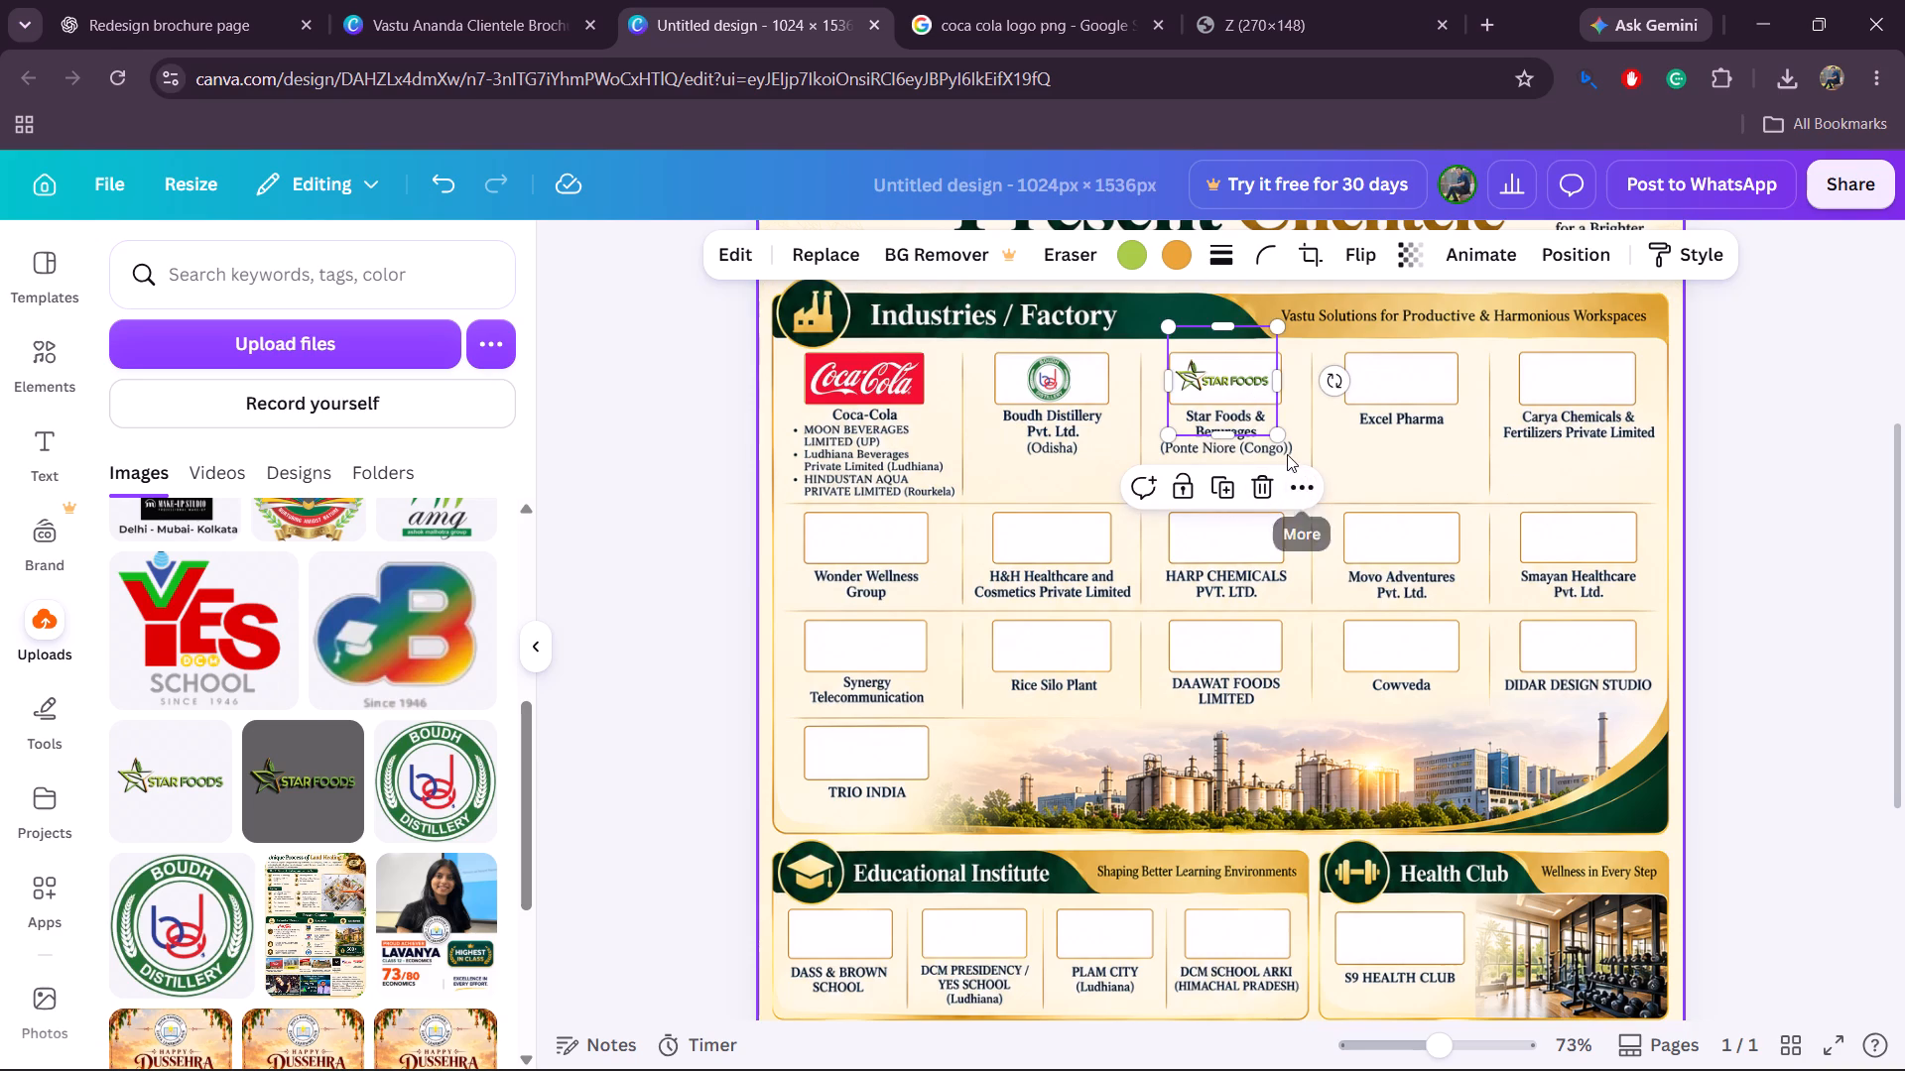
left_click(1368, 439)
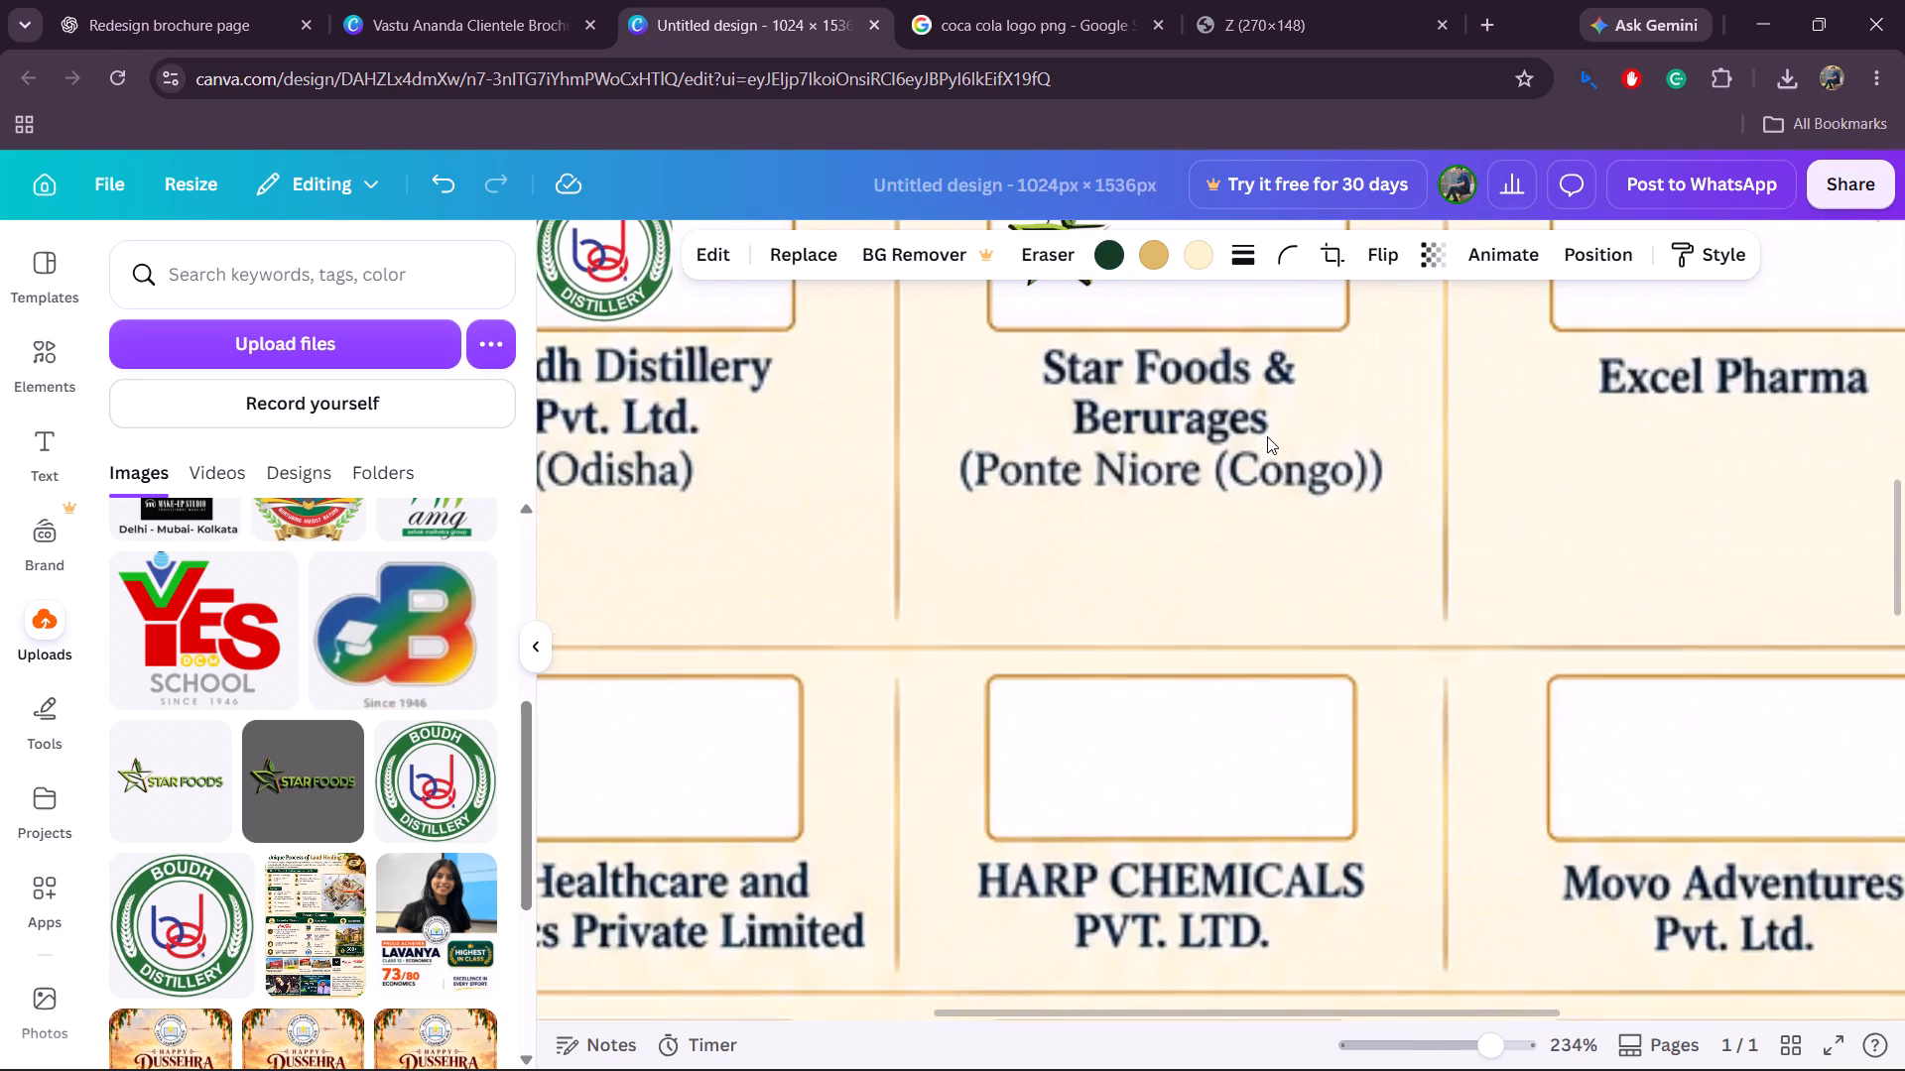
Add a heading reading "Africa" and move it directly below the "(Ponte Niore (Congo))" line of the Star Foods entry.
scroll(1267, 436, "left", 3)
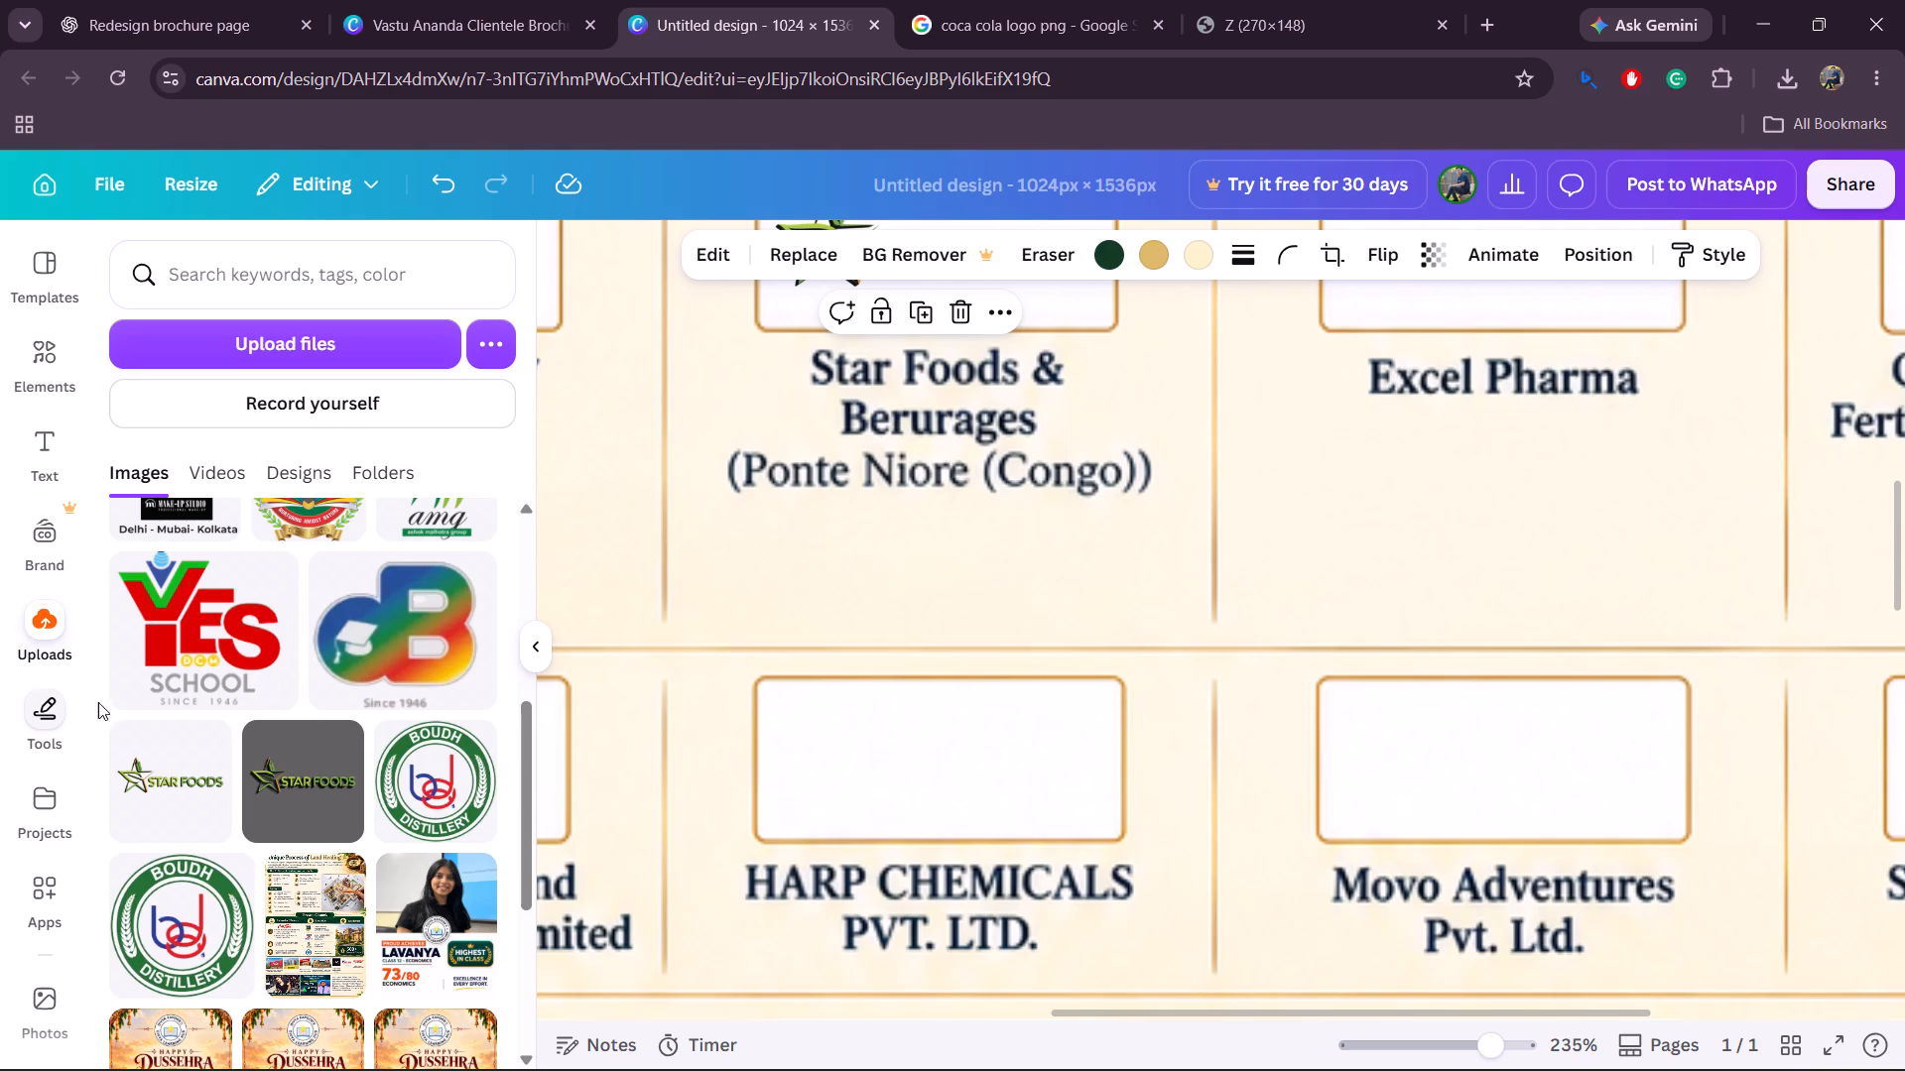
left_click(54, 436)
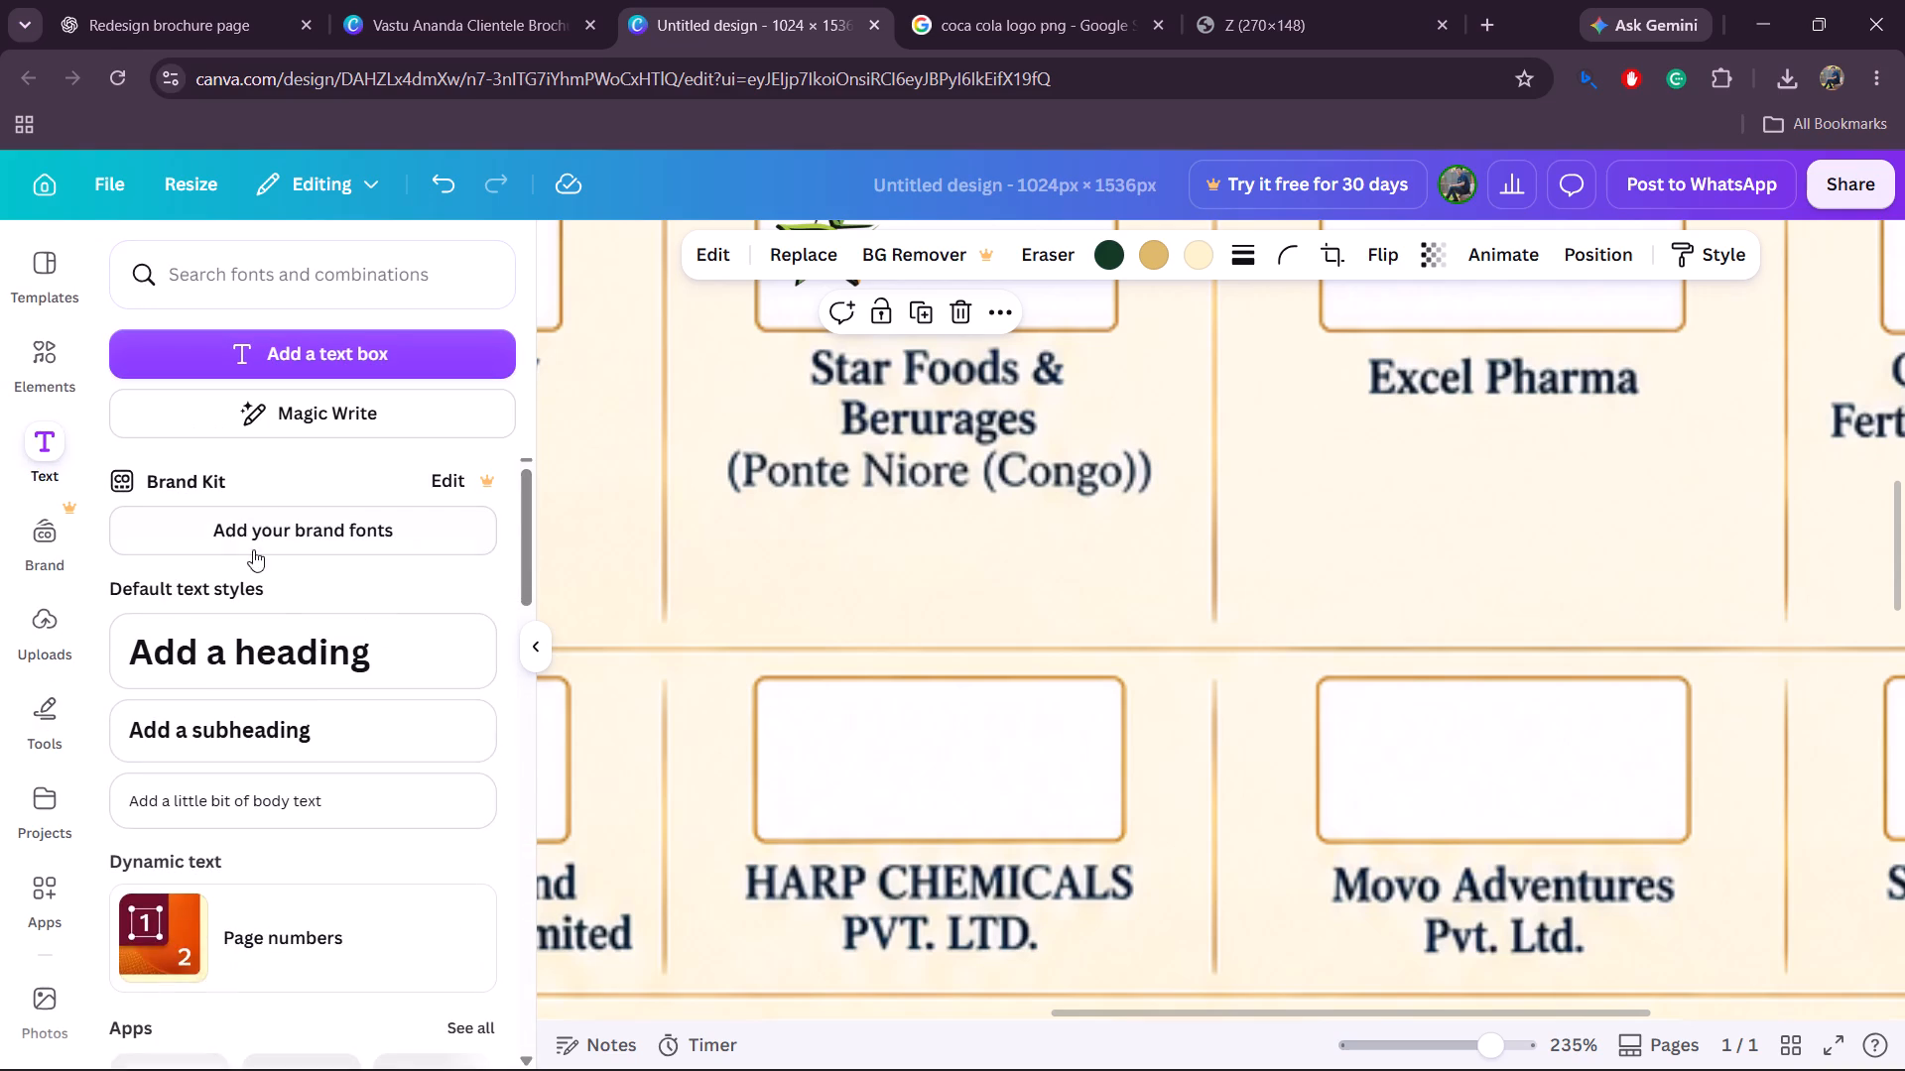
left_click(282, 665)
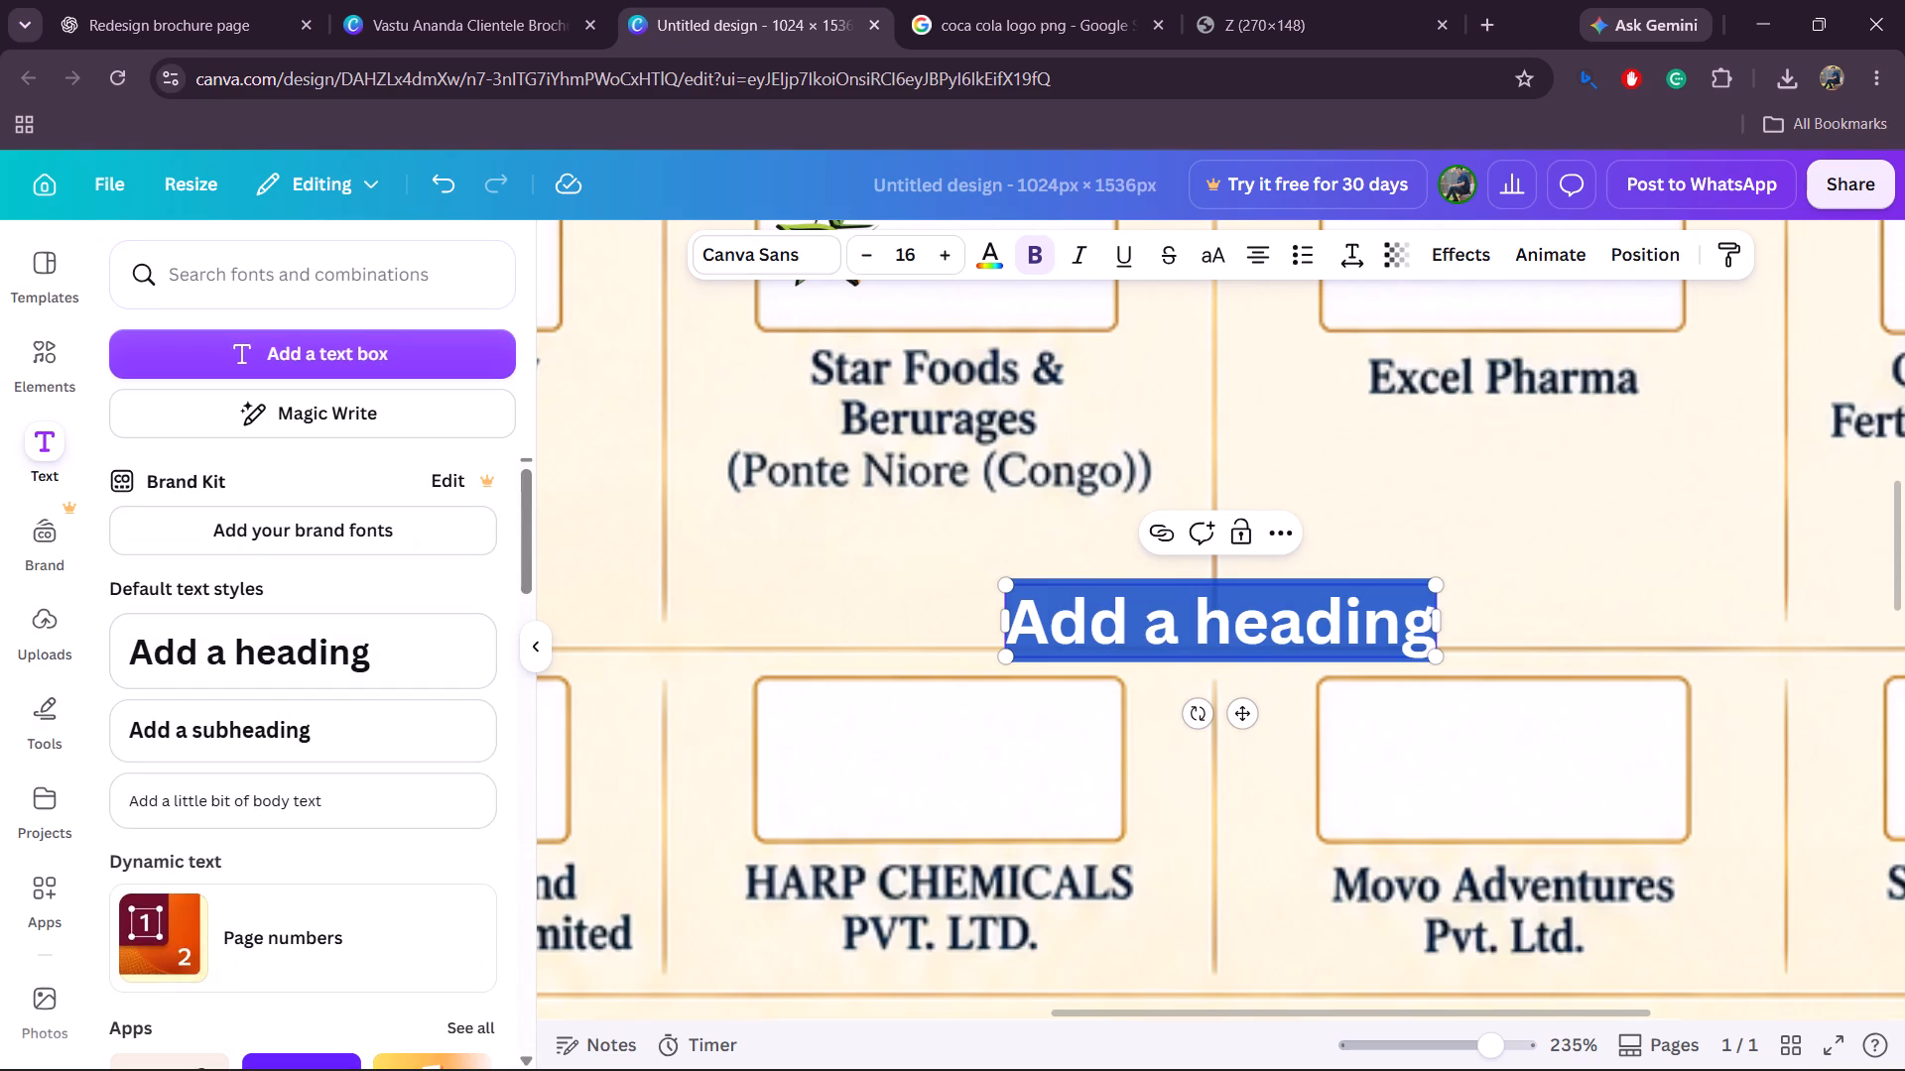
type("Africa")
left_click_drag(1244, 717, 1055, 702)
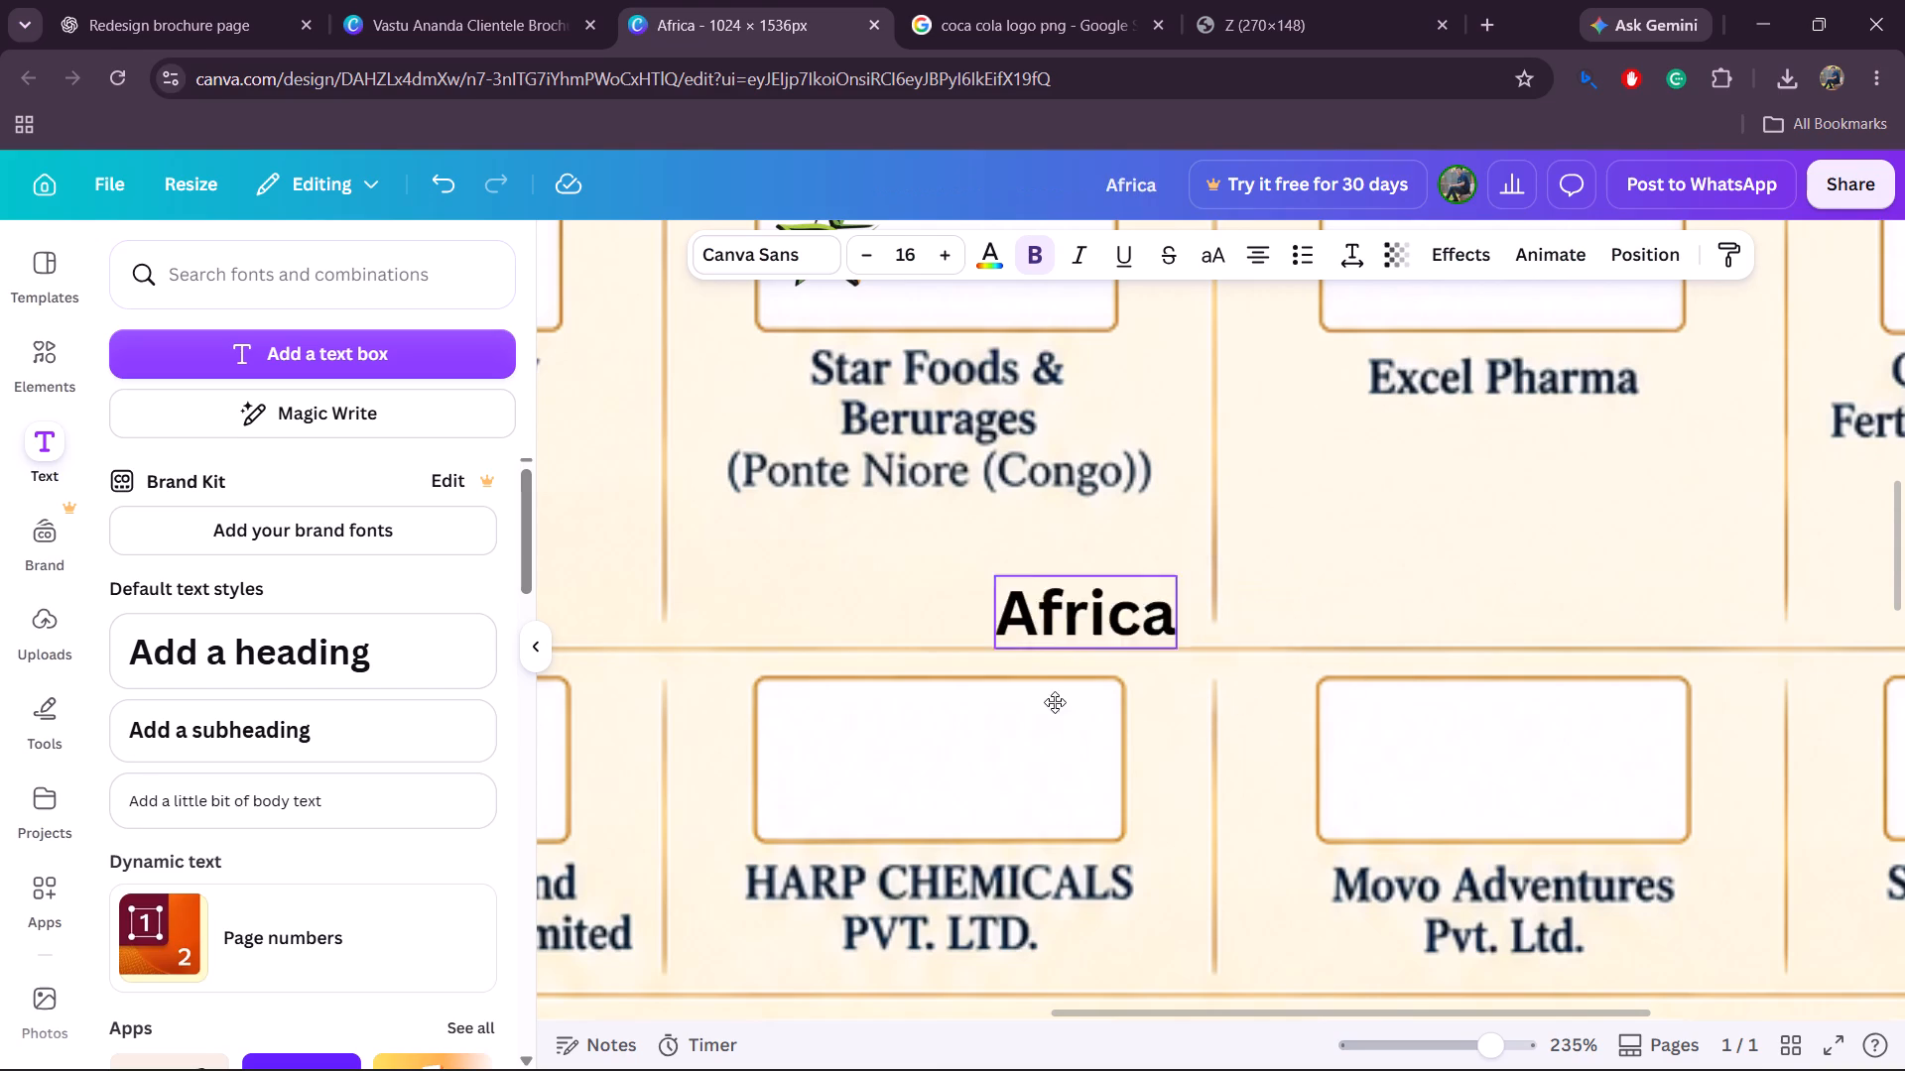
left_click_drag(1055, 702, 969, 632)
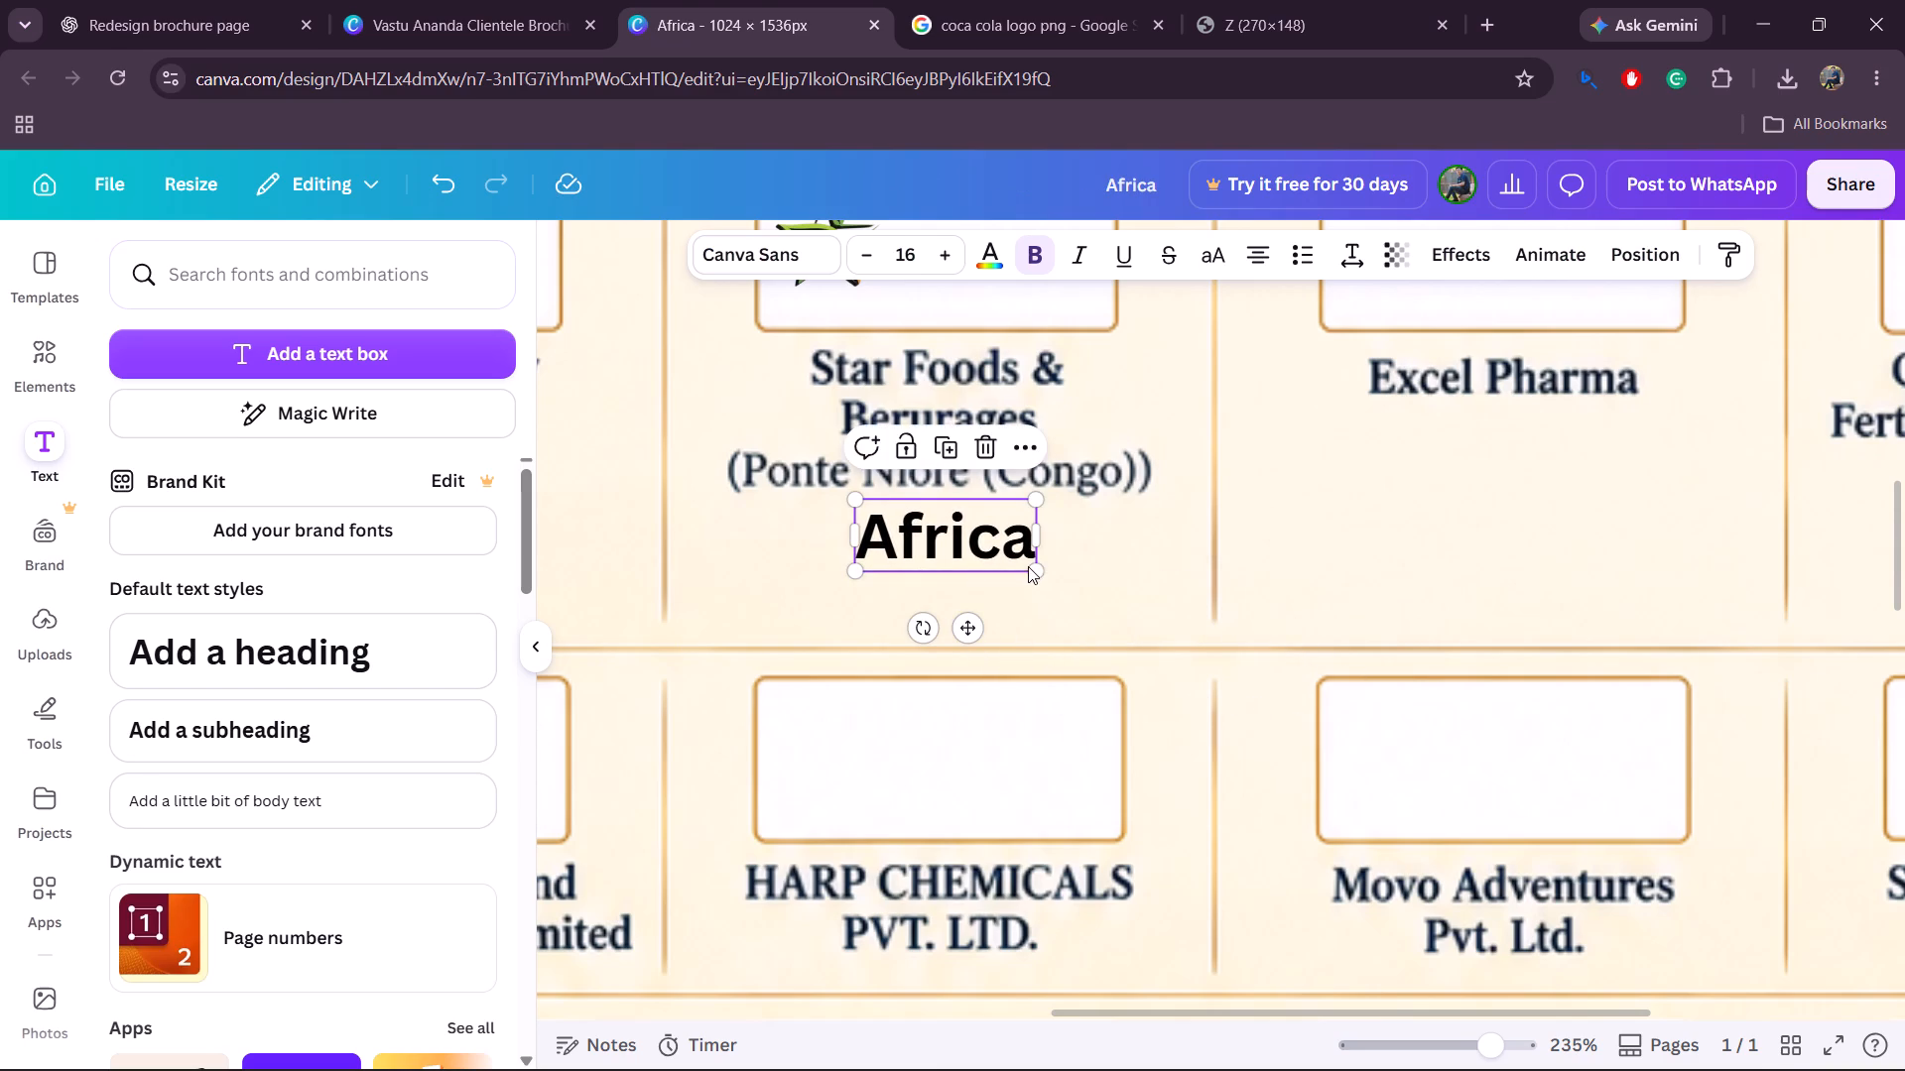
Shrink the Africa heading to about size 9.8, centre it under the Congo line, and change its text to "AFRICA".
left_click_drag(1033, 571, 969, 527)
left_click_drag(928, 530, 962, 532)
double_click(962, 530)
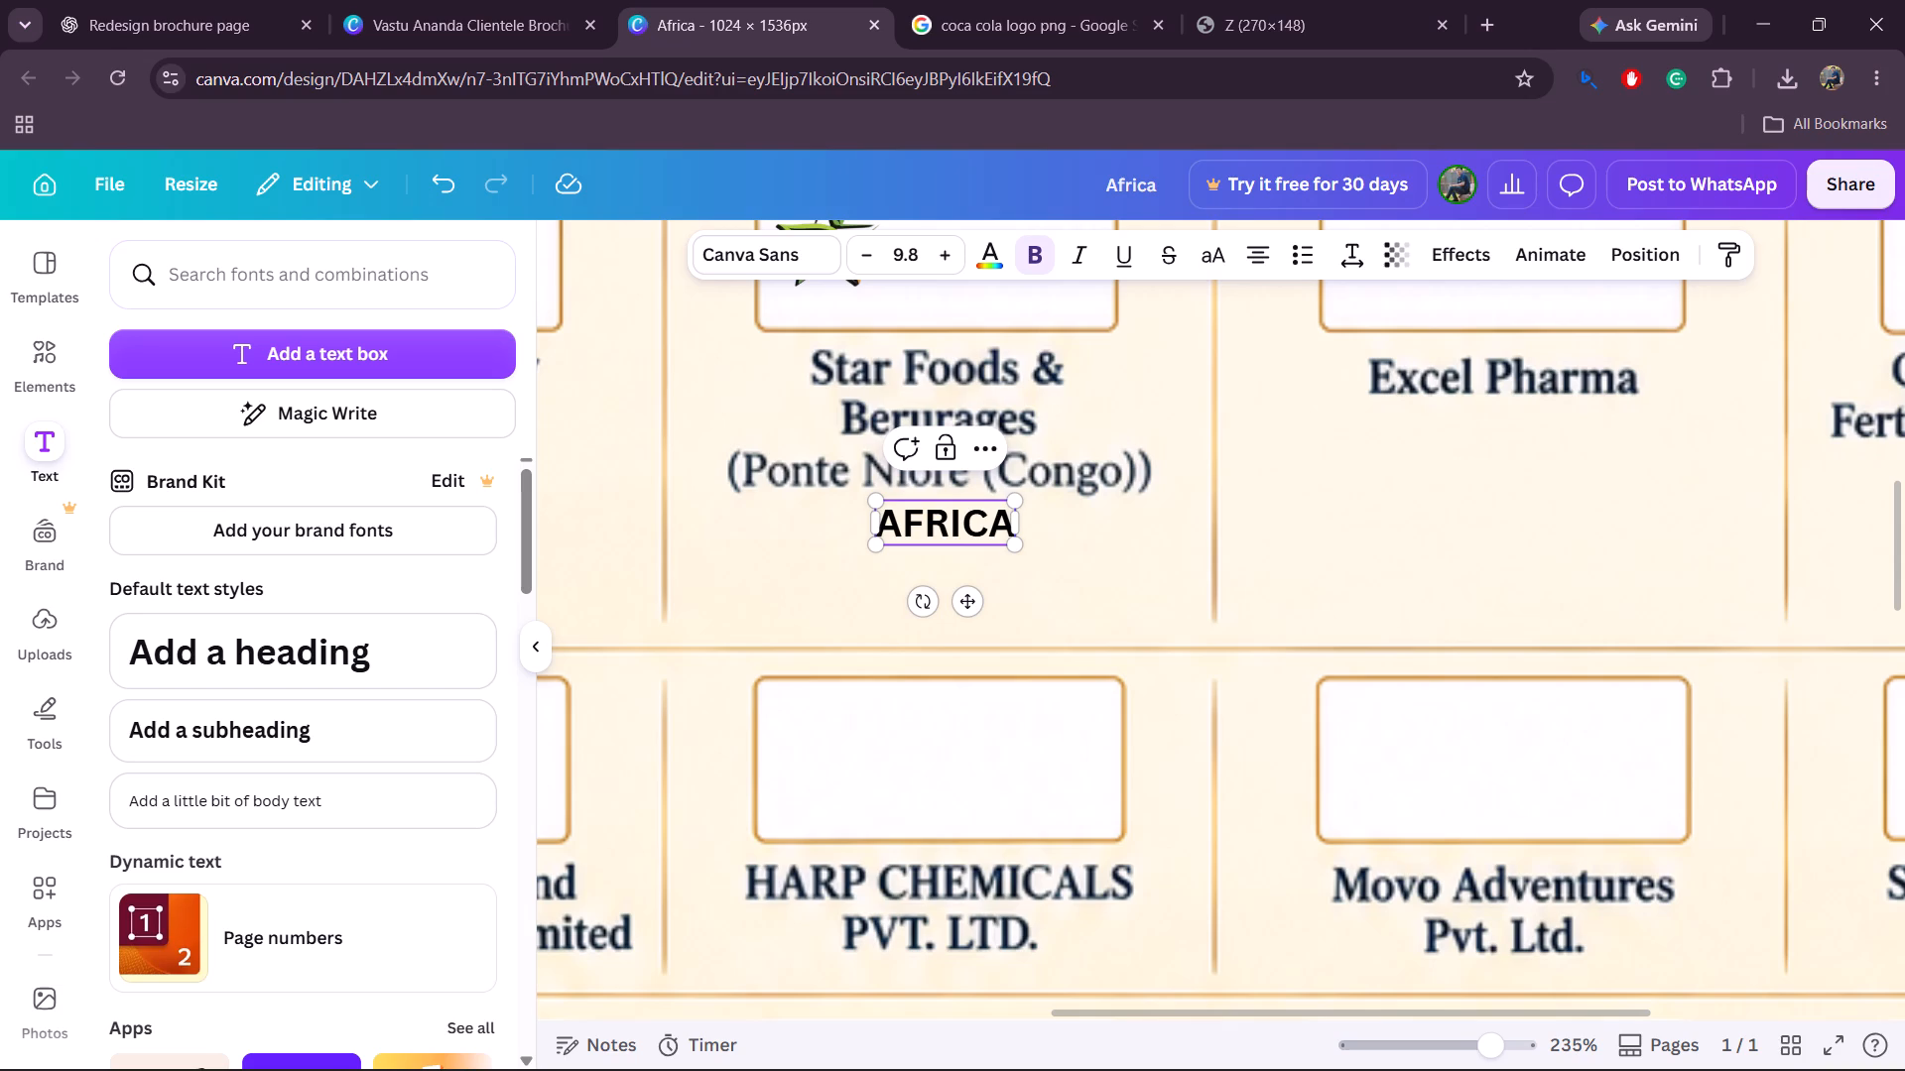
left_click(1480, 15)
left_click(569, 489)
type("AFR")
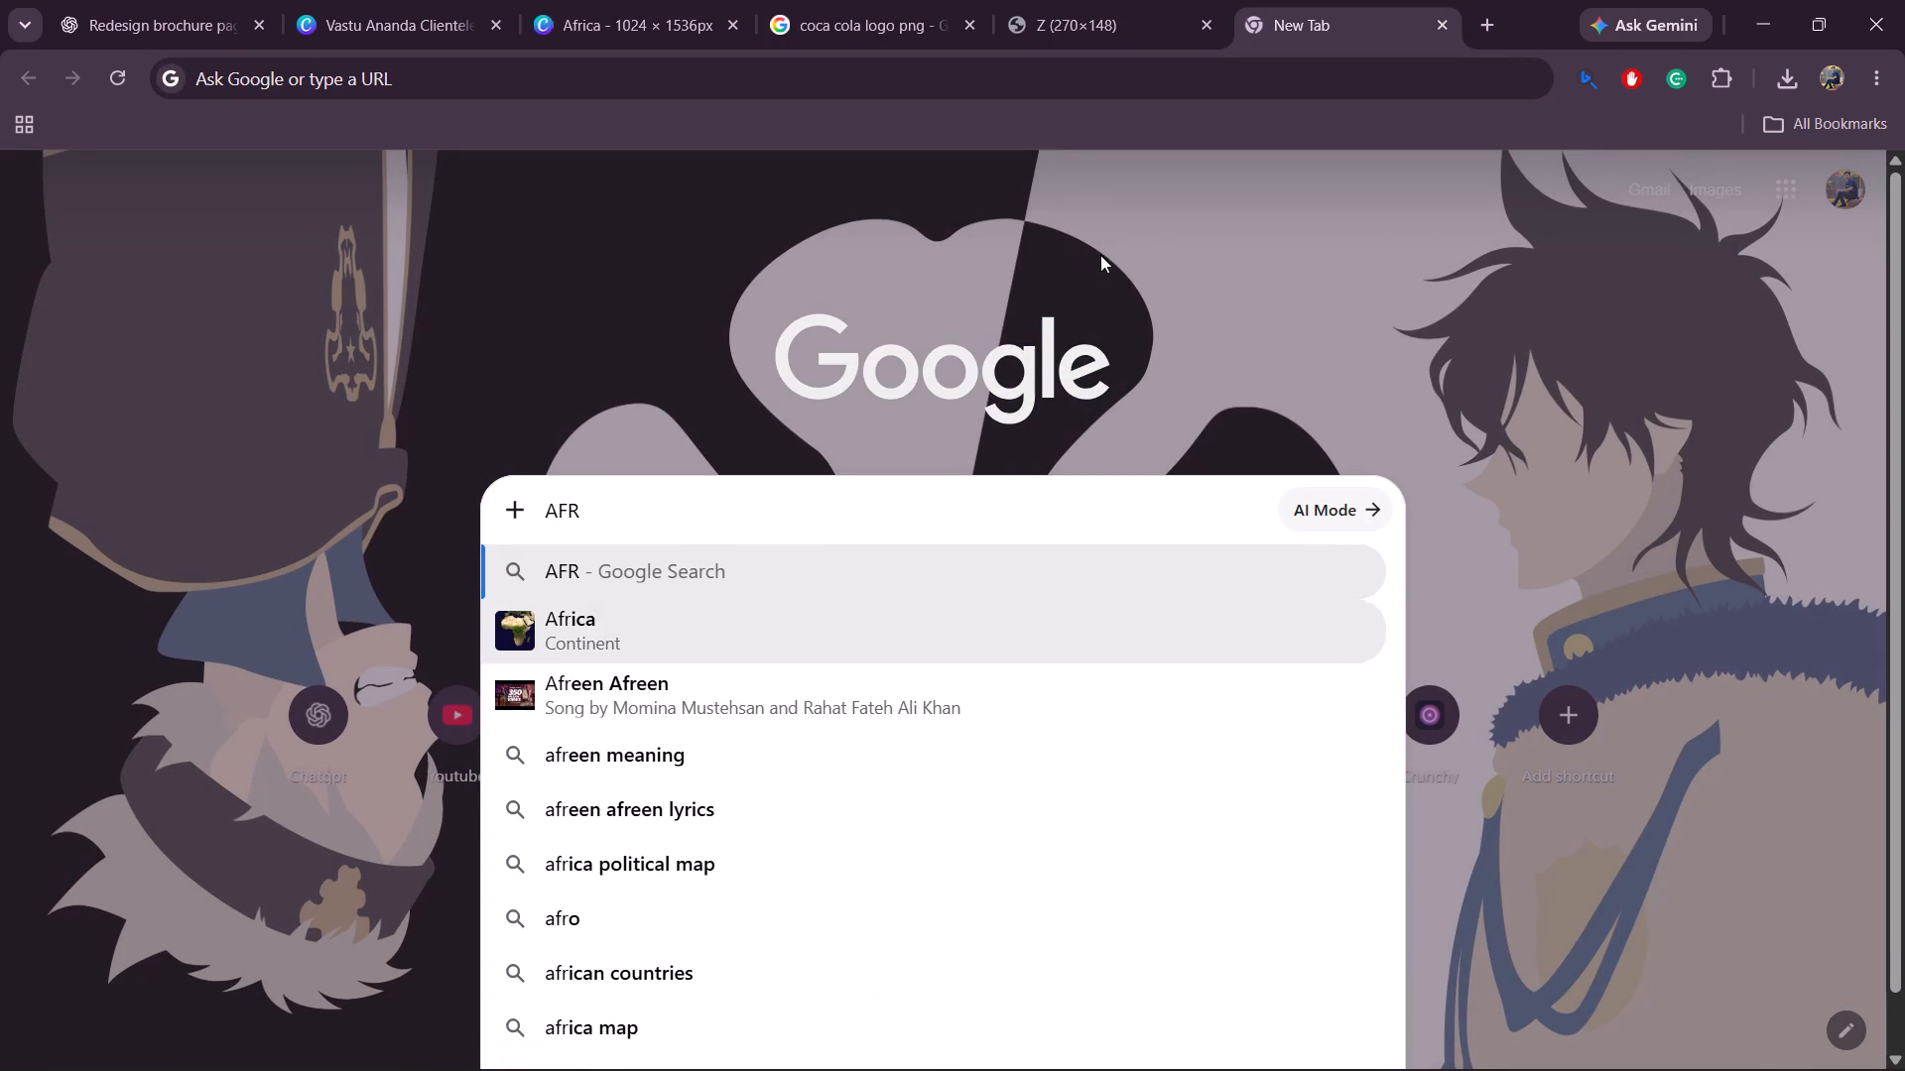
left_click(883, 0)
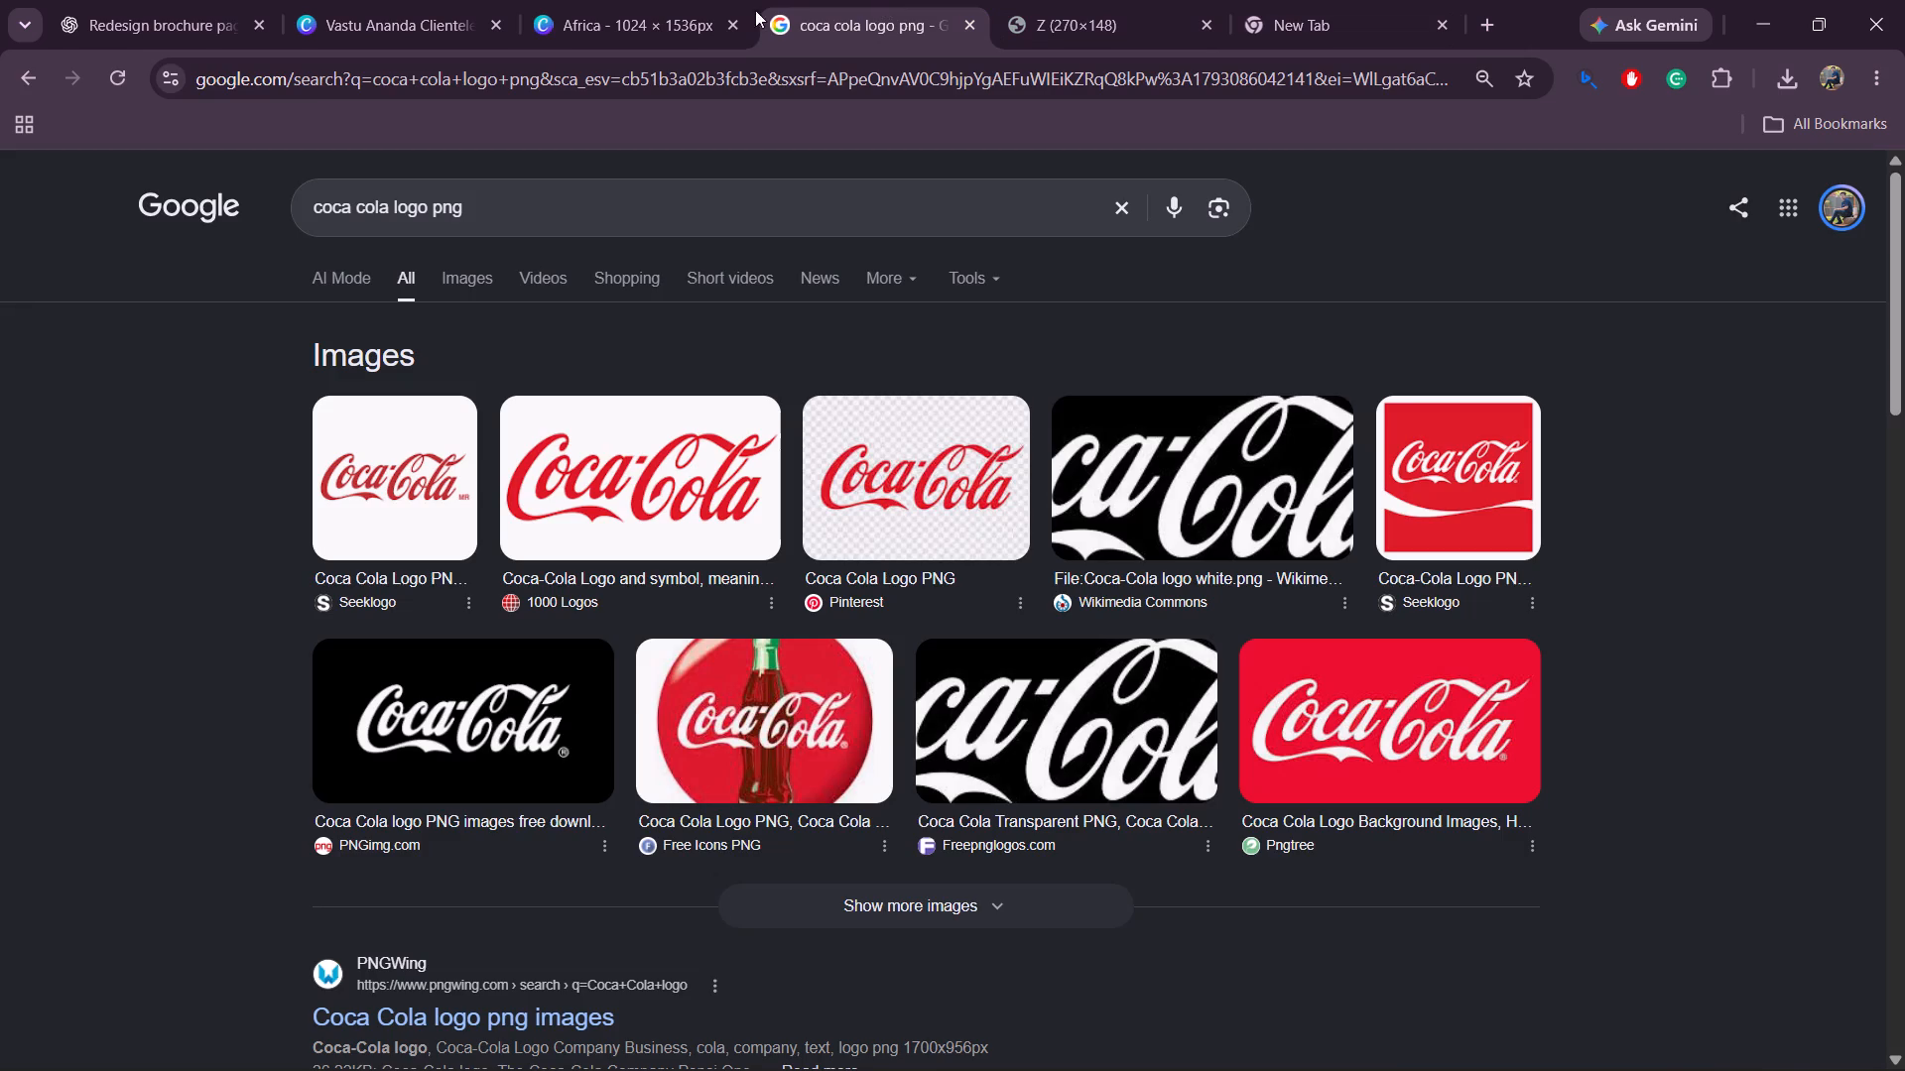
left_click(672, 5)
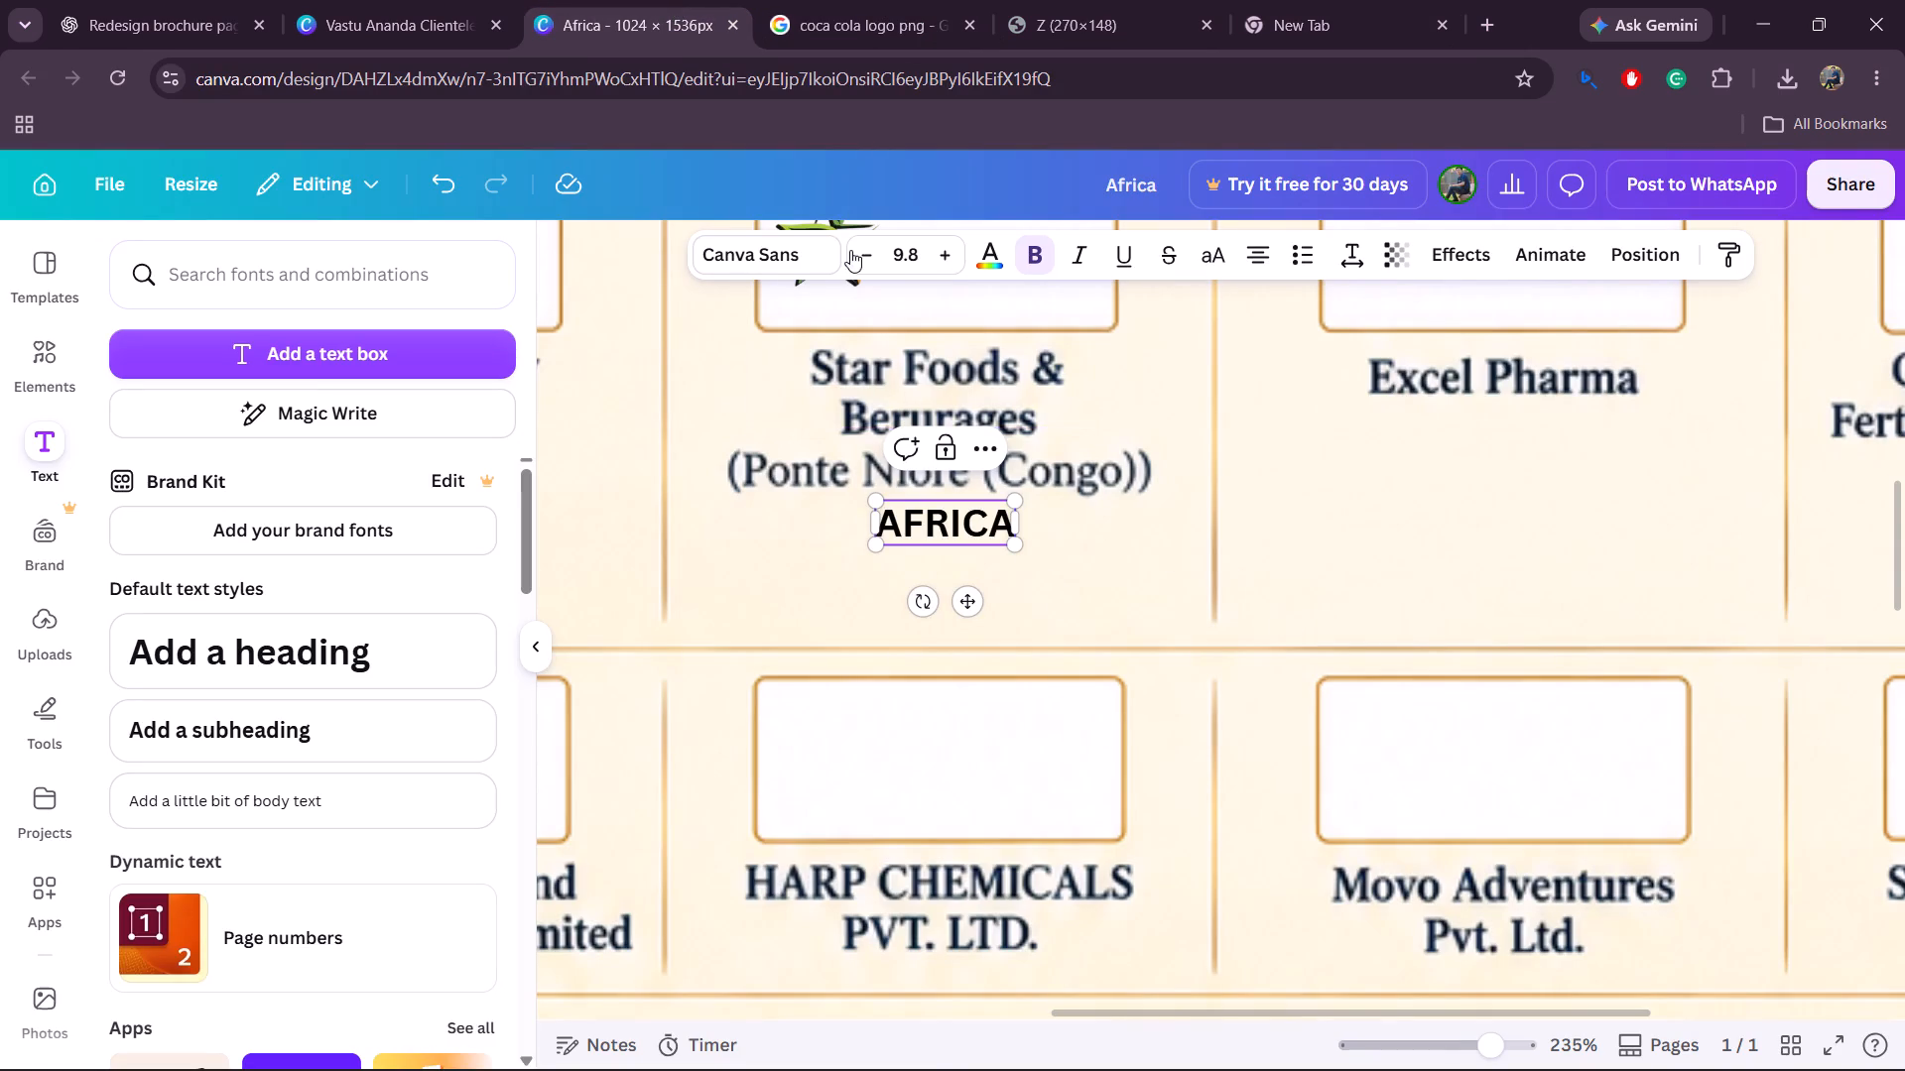
Set the font of the AFRICA text to Times New Roman MT.
left_click(805, 244)
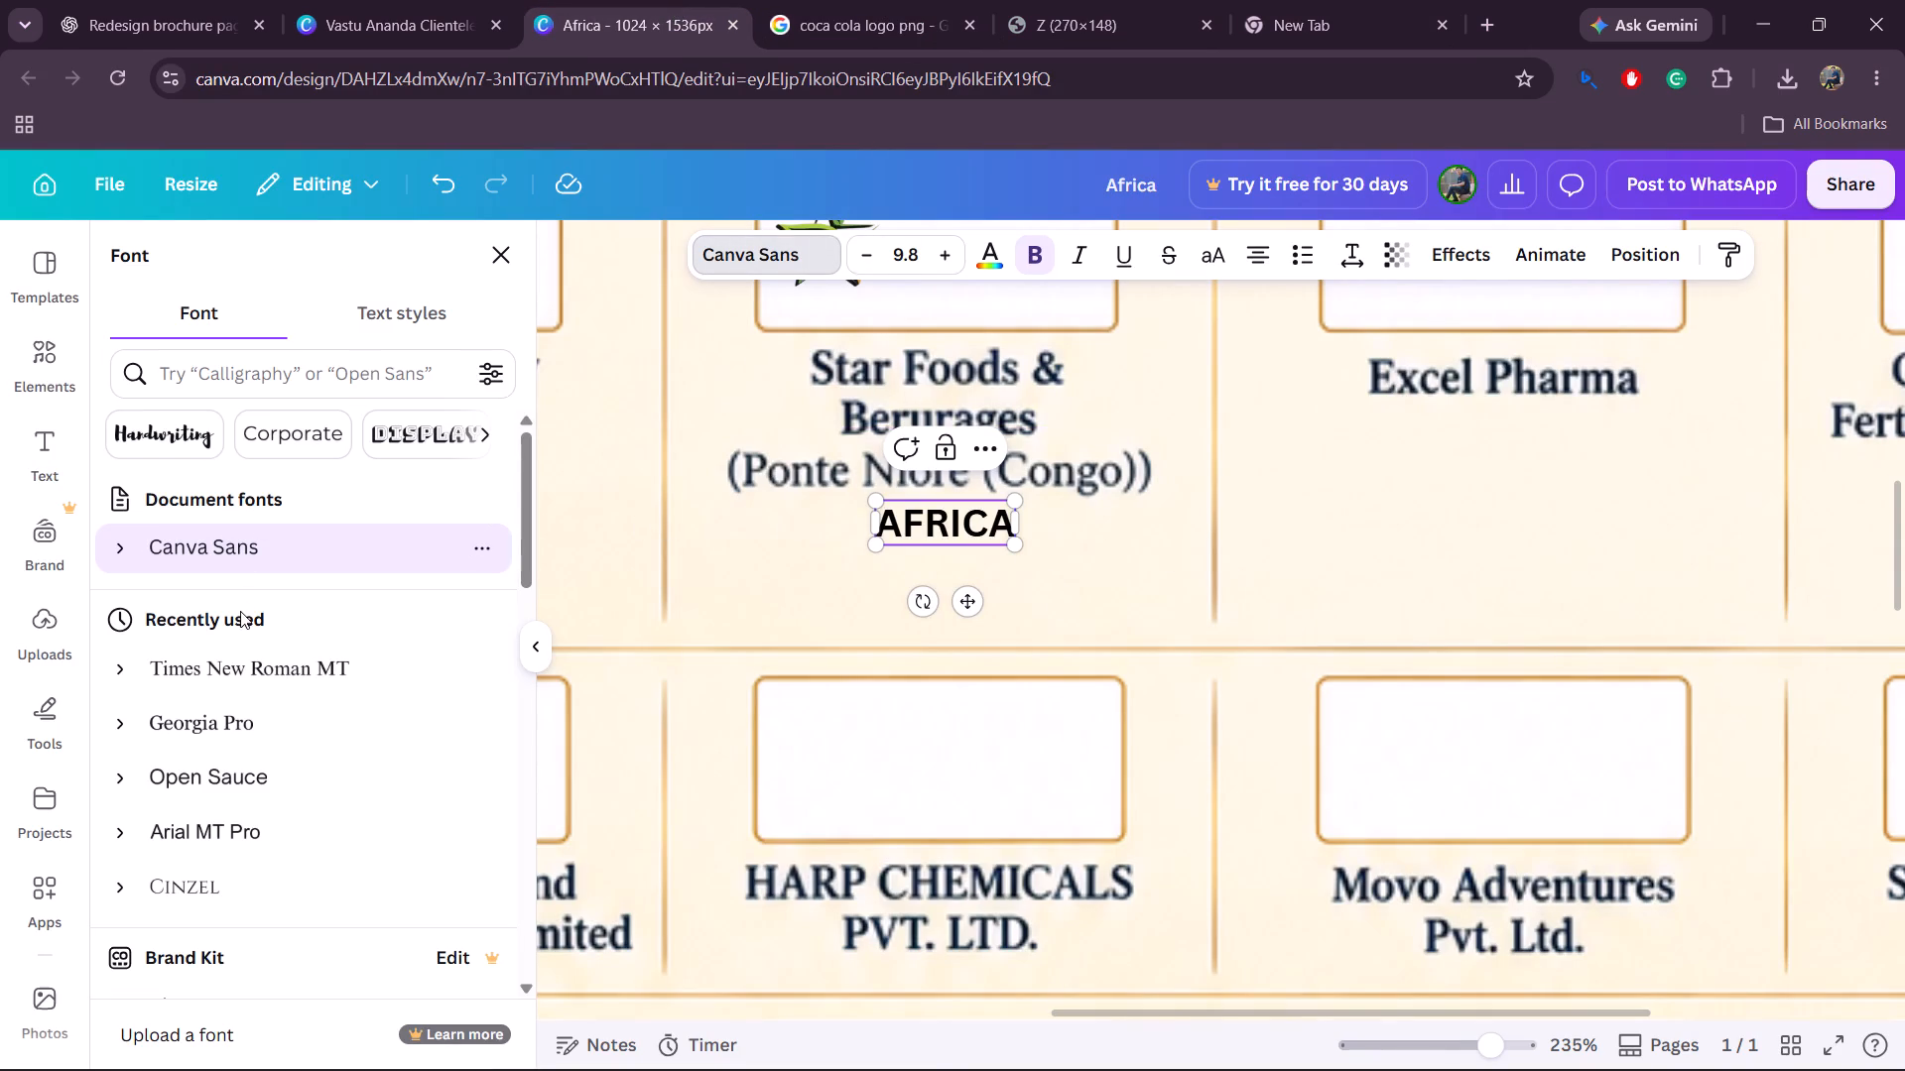
left_click(245, 673)
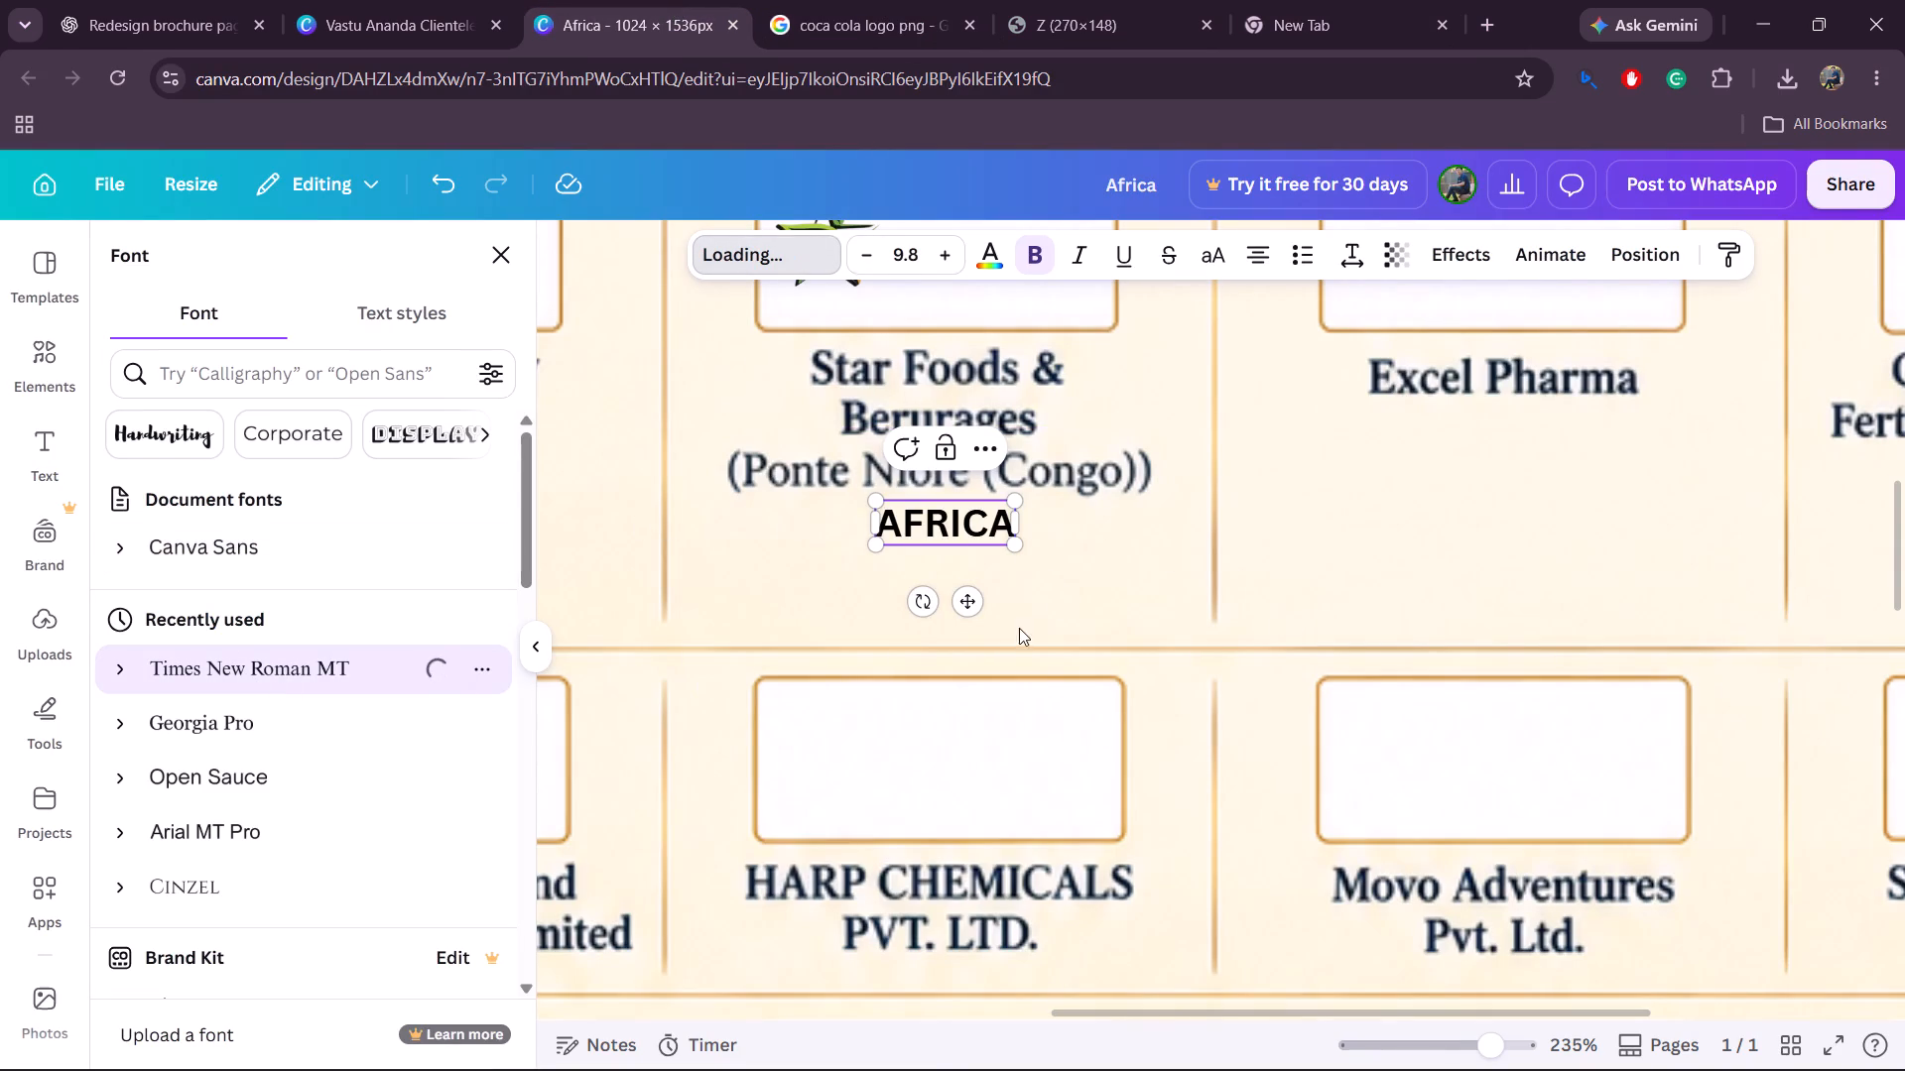
Adjust the position of the AFRICA text below the "(Ponte Niore (Congo))" line, nudging it two steps right, and deselect it.
left_click(982, 532)
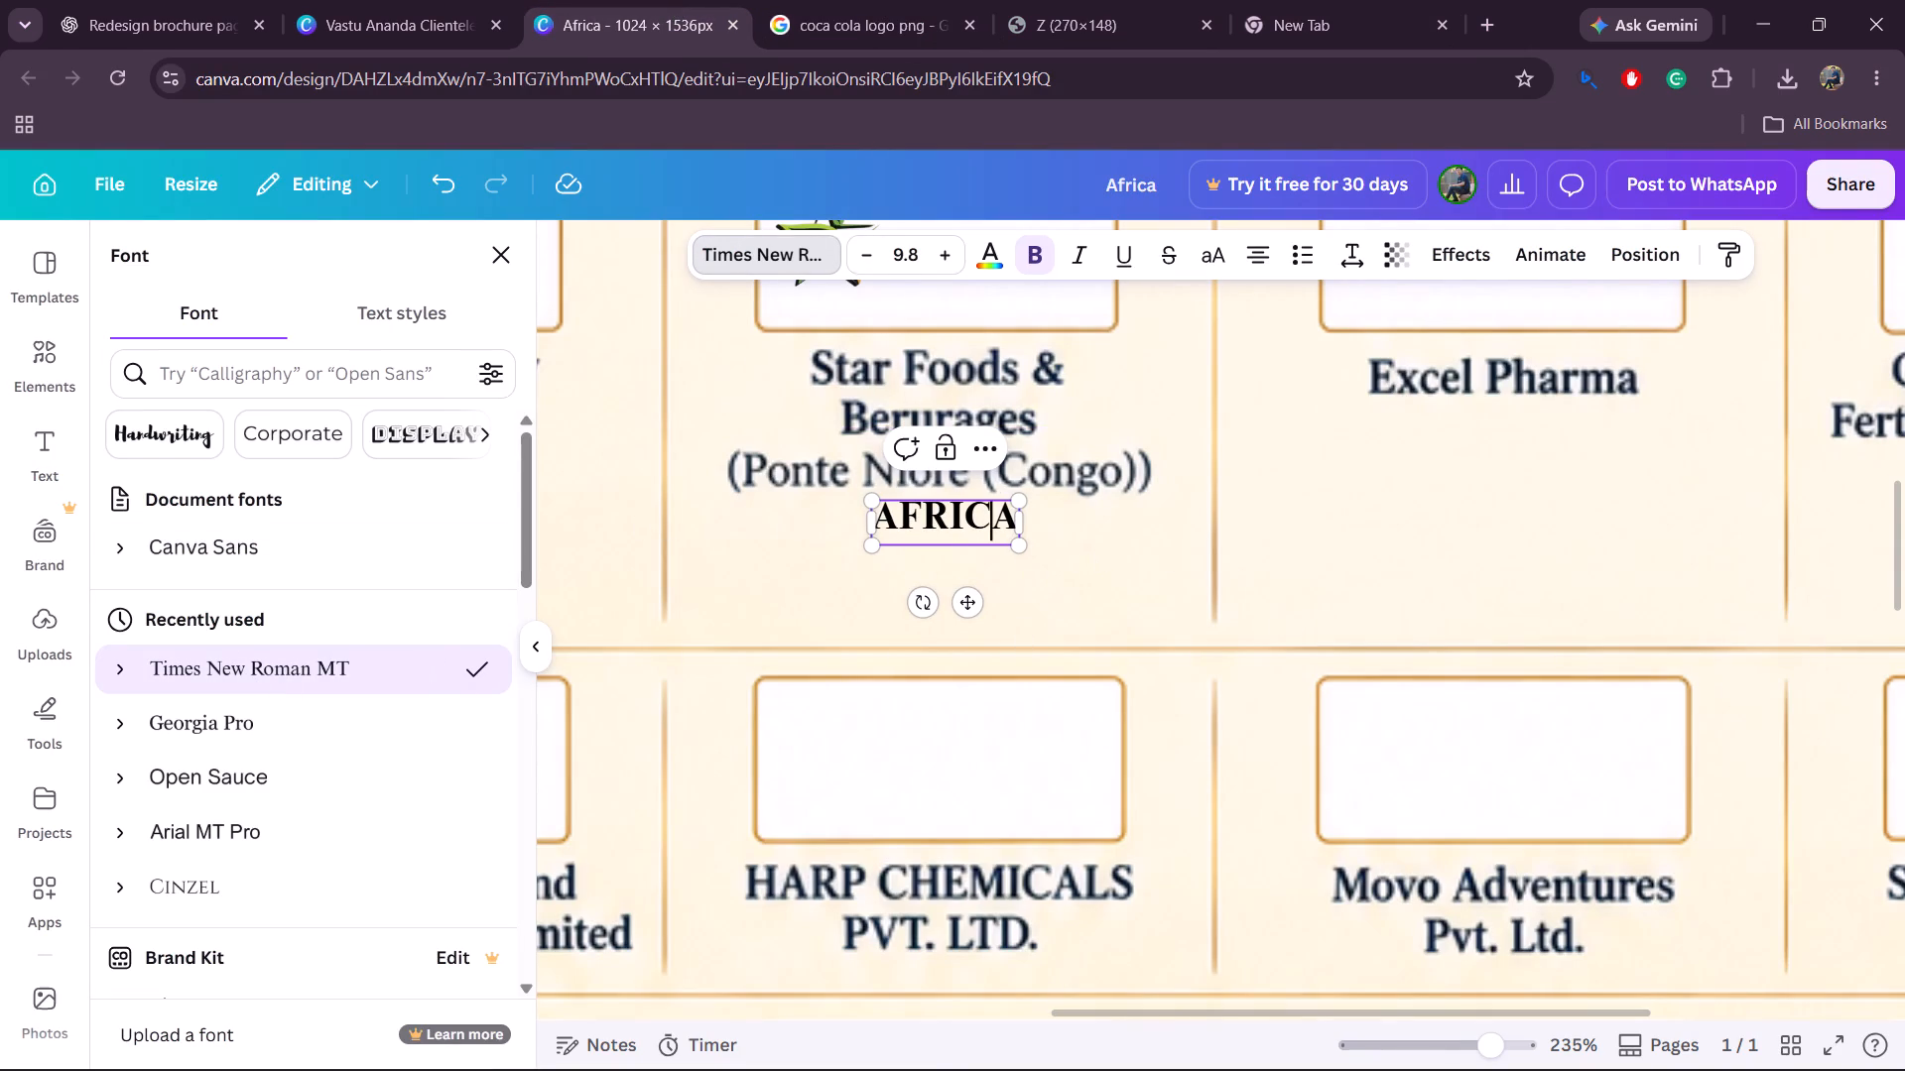
left_click(1108, 521)
left_click(975, 512)
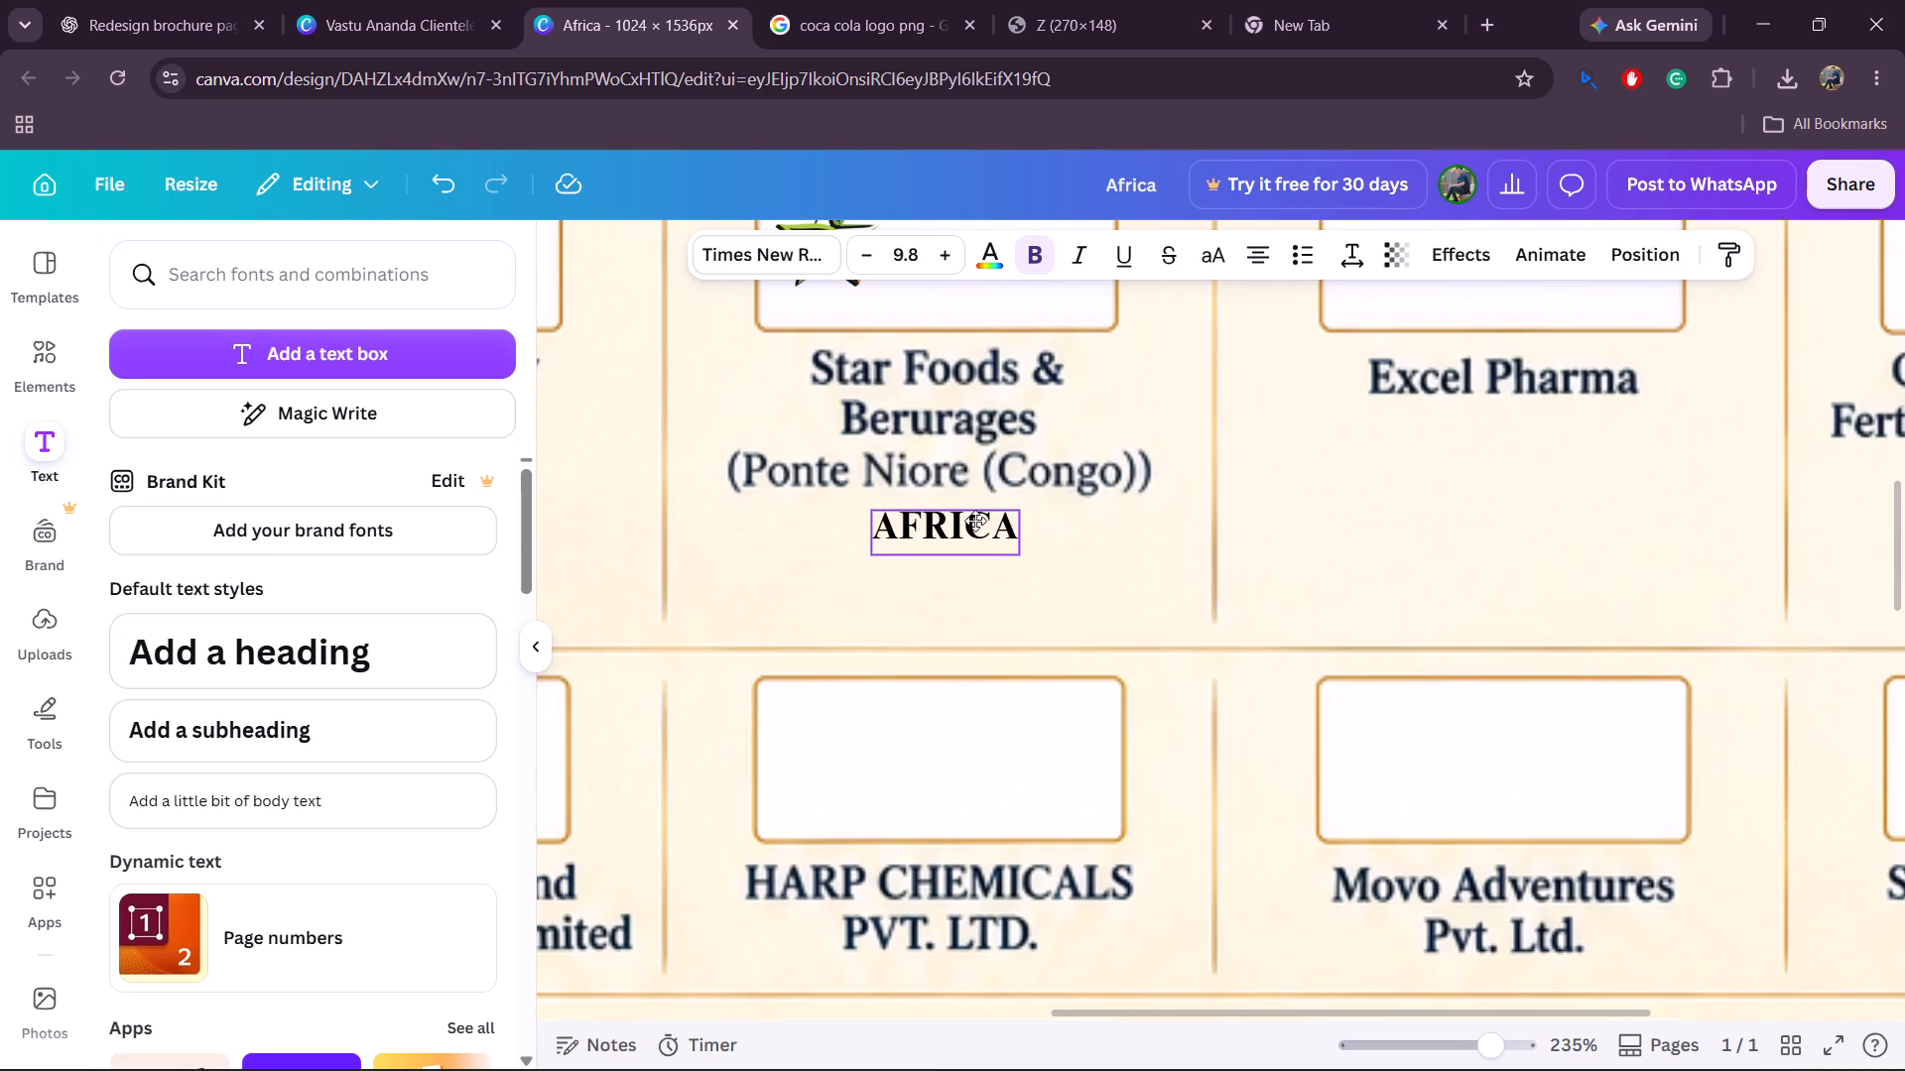
left_click(1118, 513)
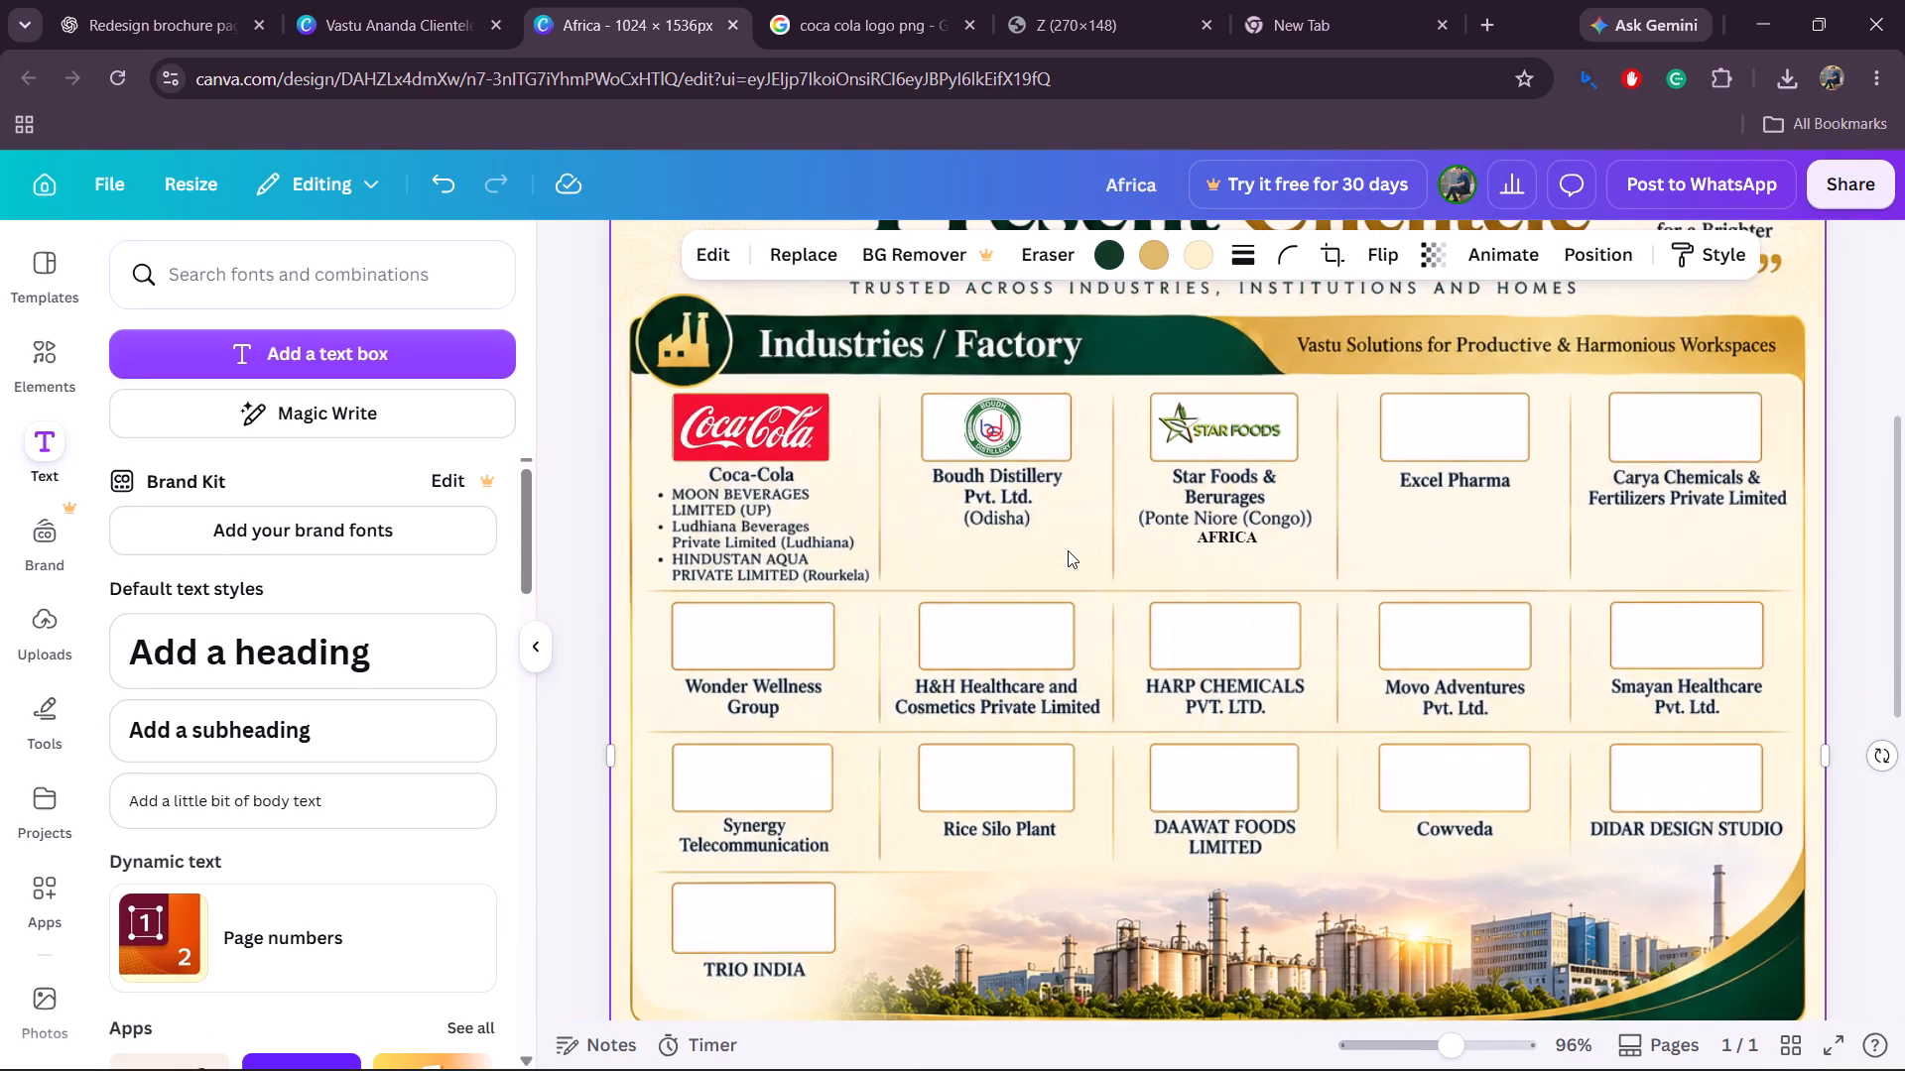
left_click(1227, 543)
left_click(1312, 526)
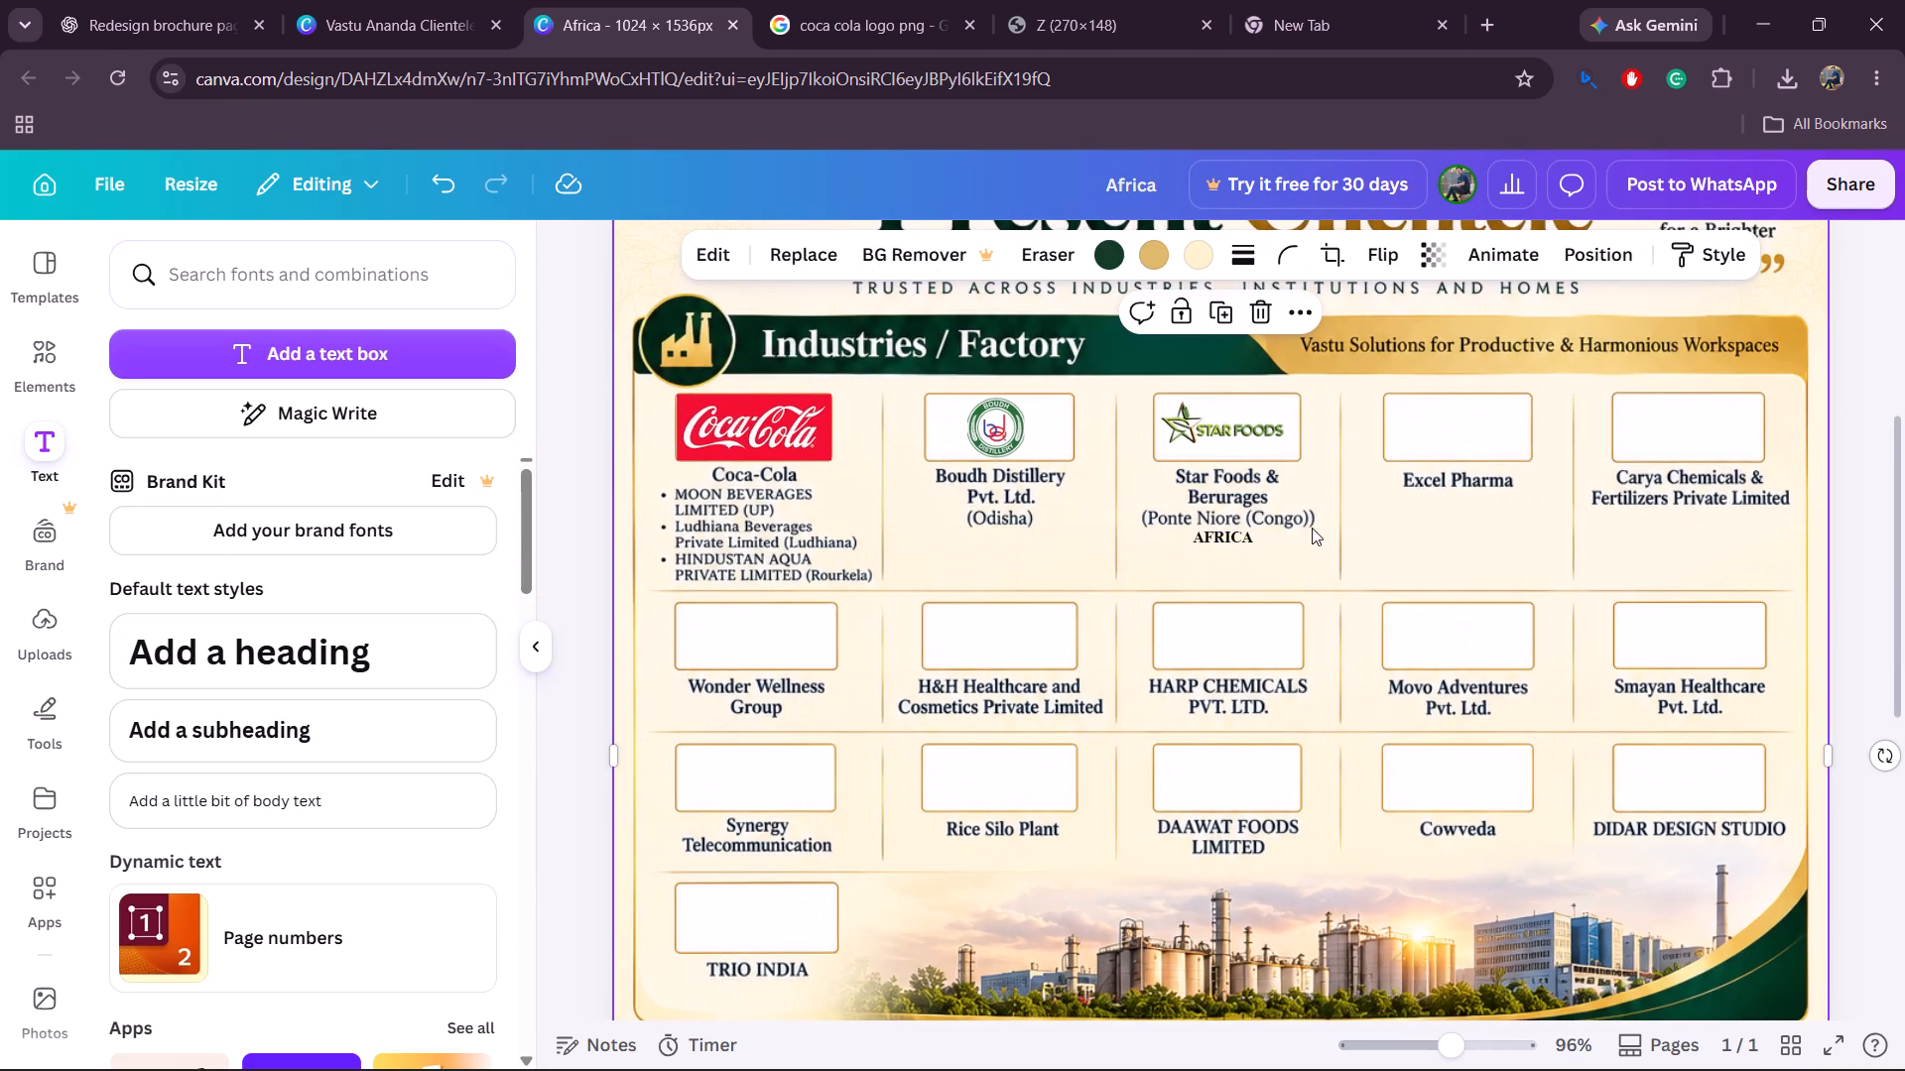
left_click(1221, 535)
key("Right")
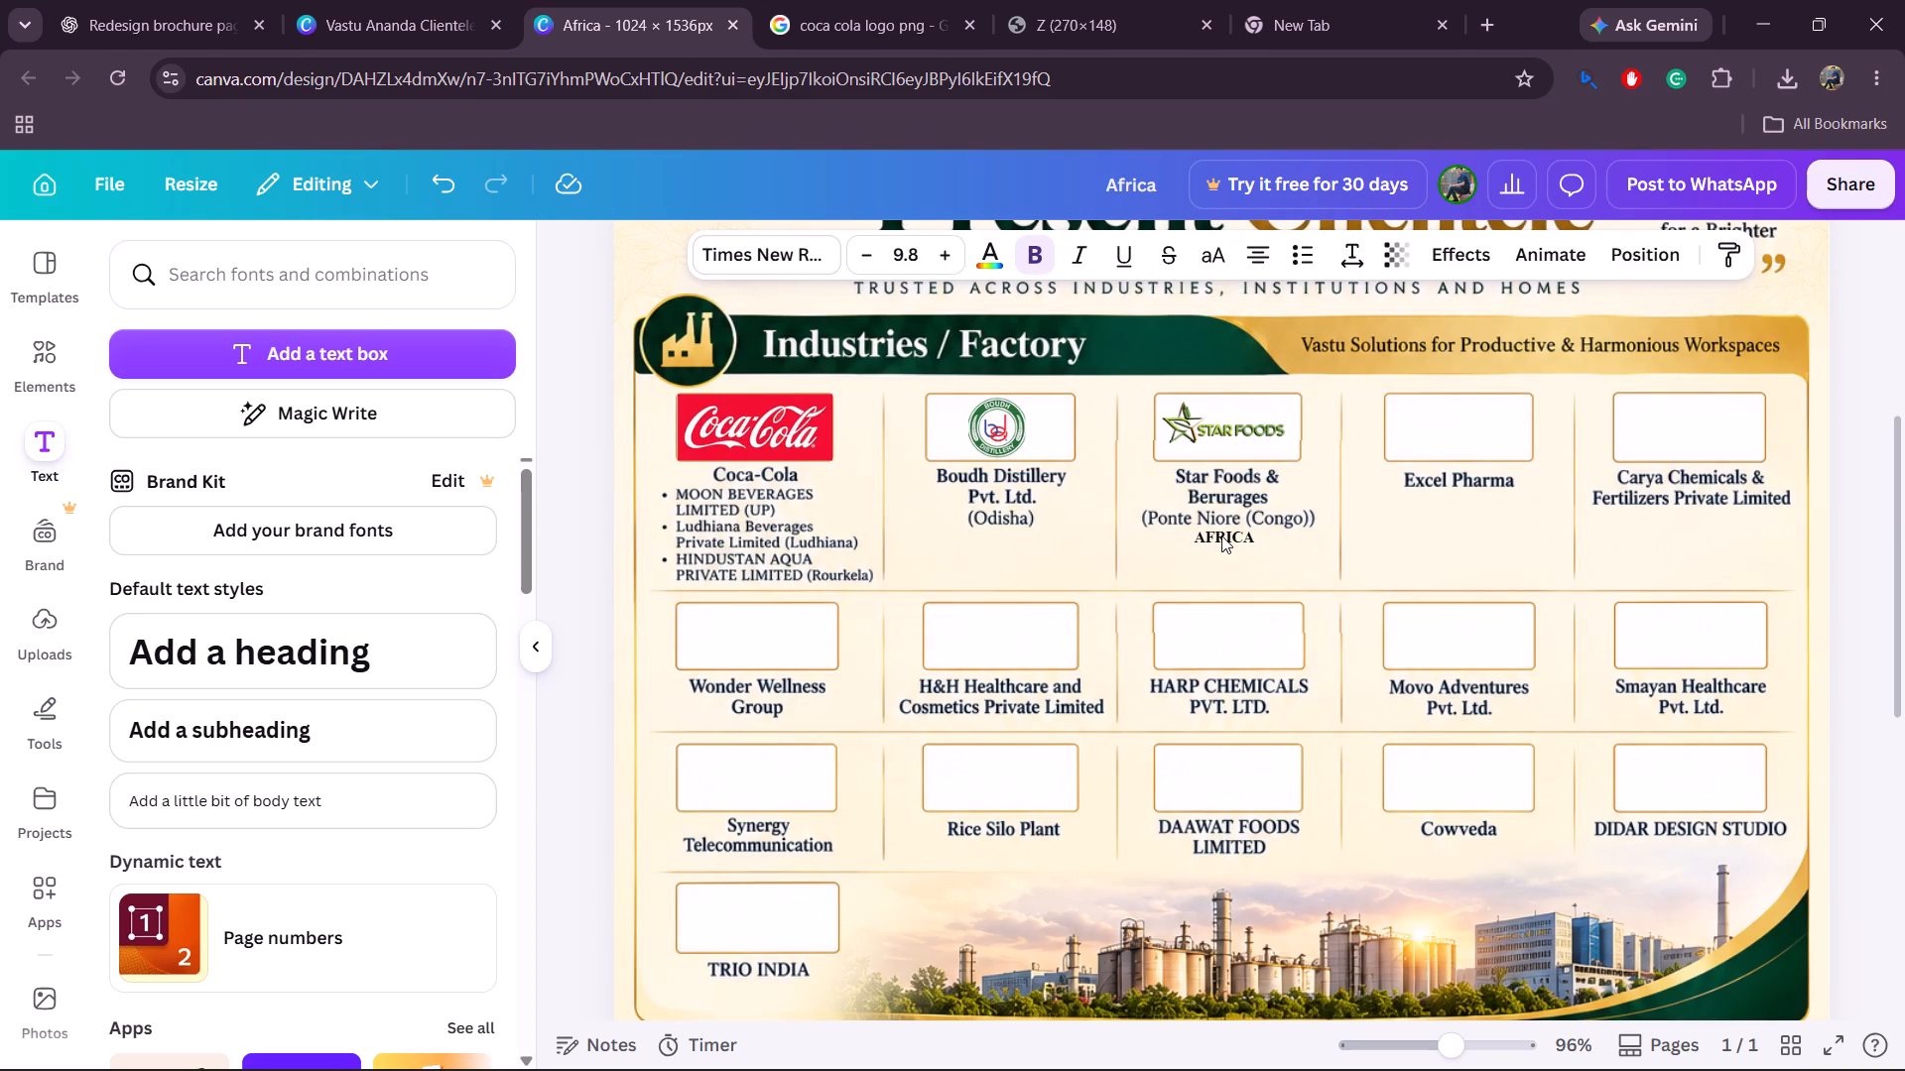
key("Right")
left_click(1442, 515)
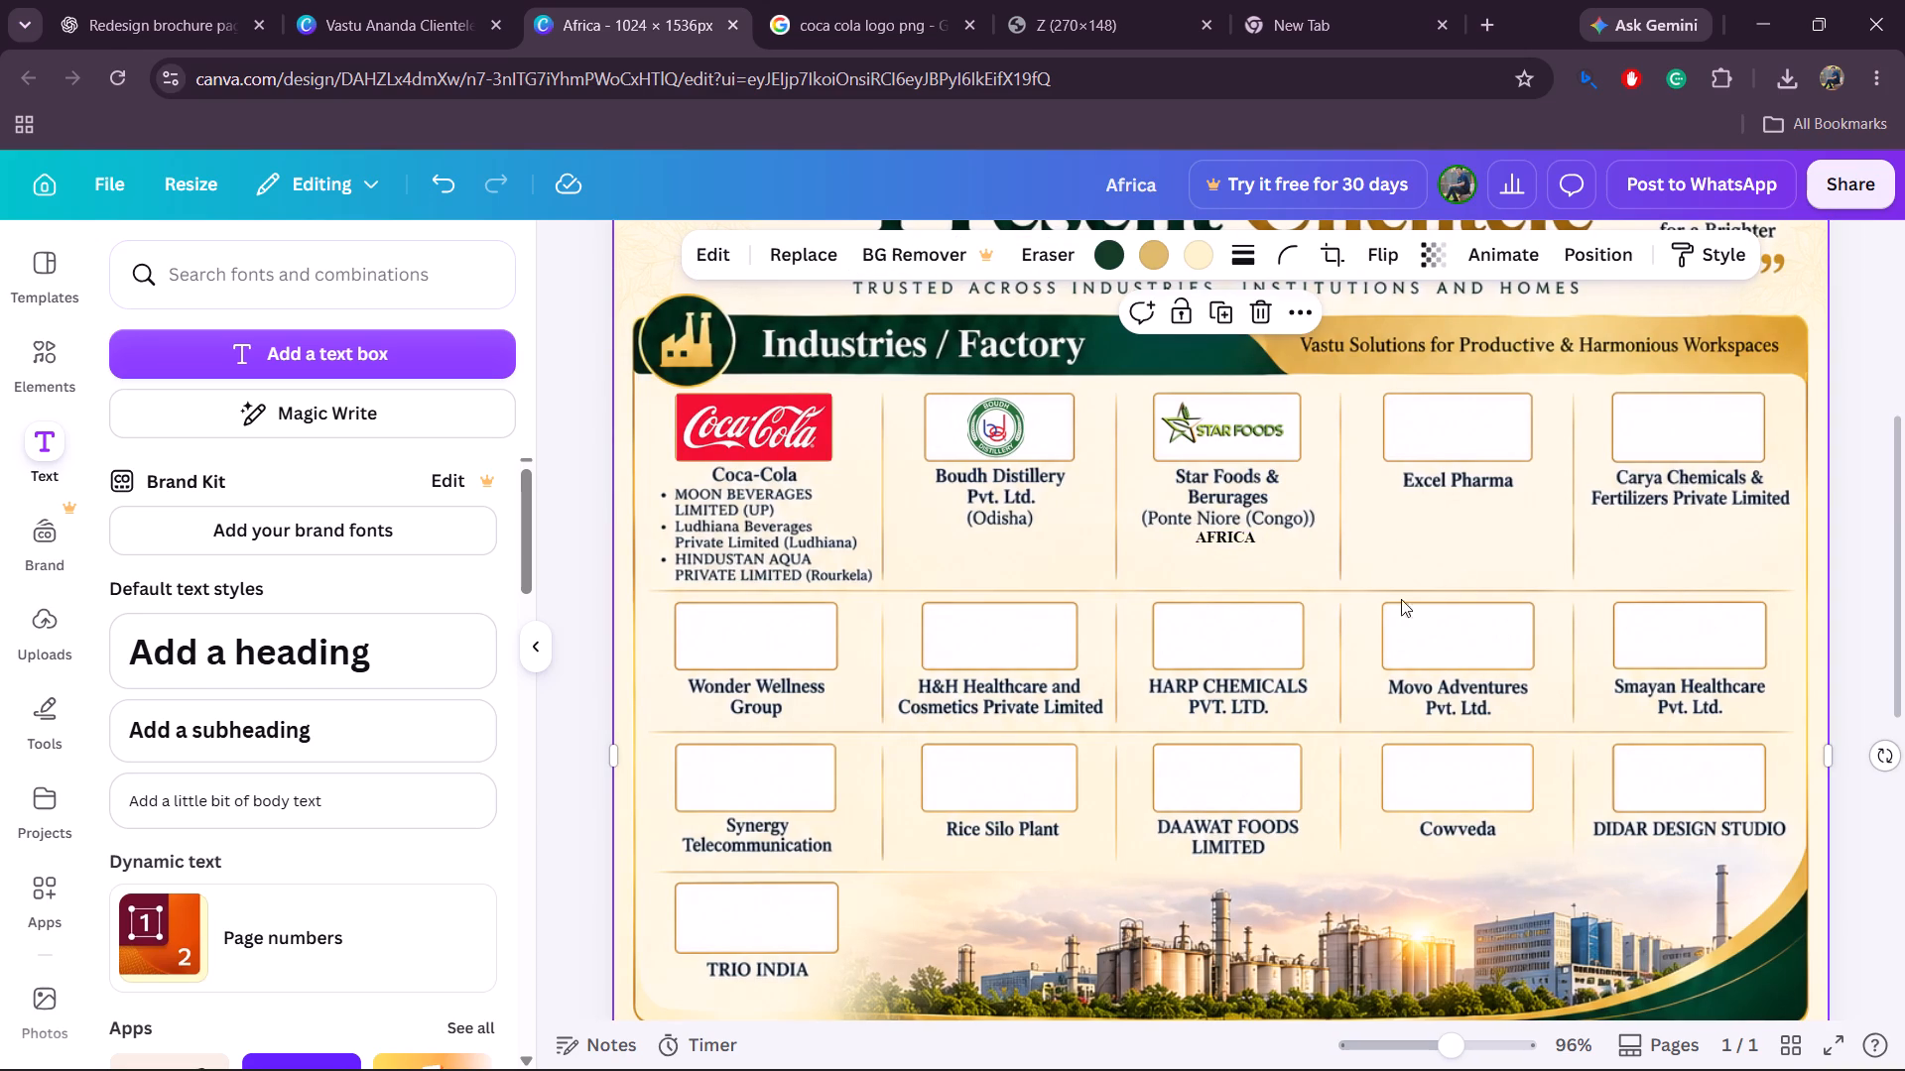
Enclose the AFRICA text under the Star Foods entry in parentheses so it reads "(AFRICA)".
double_click(1230, 534)
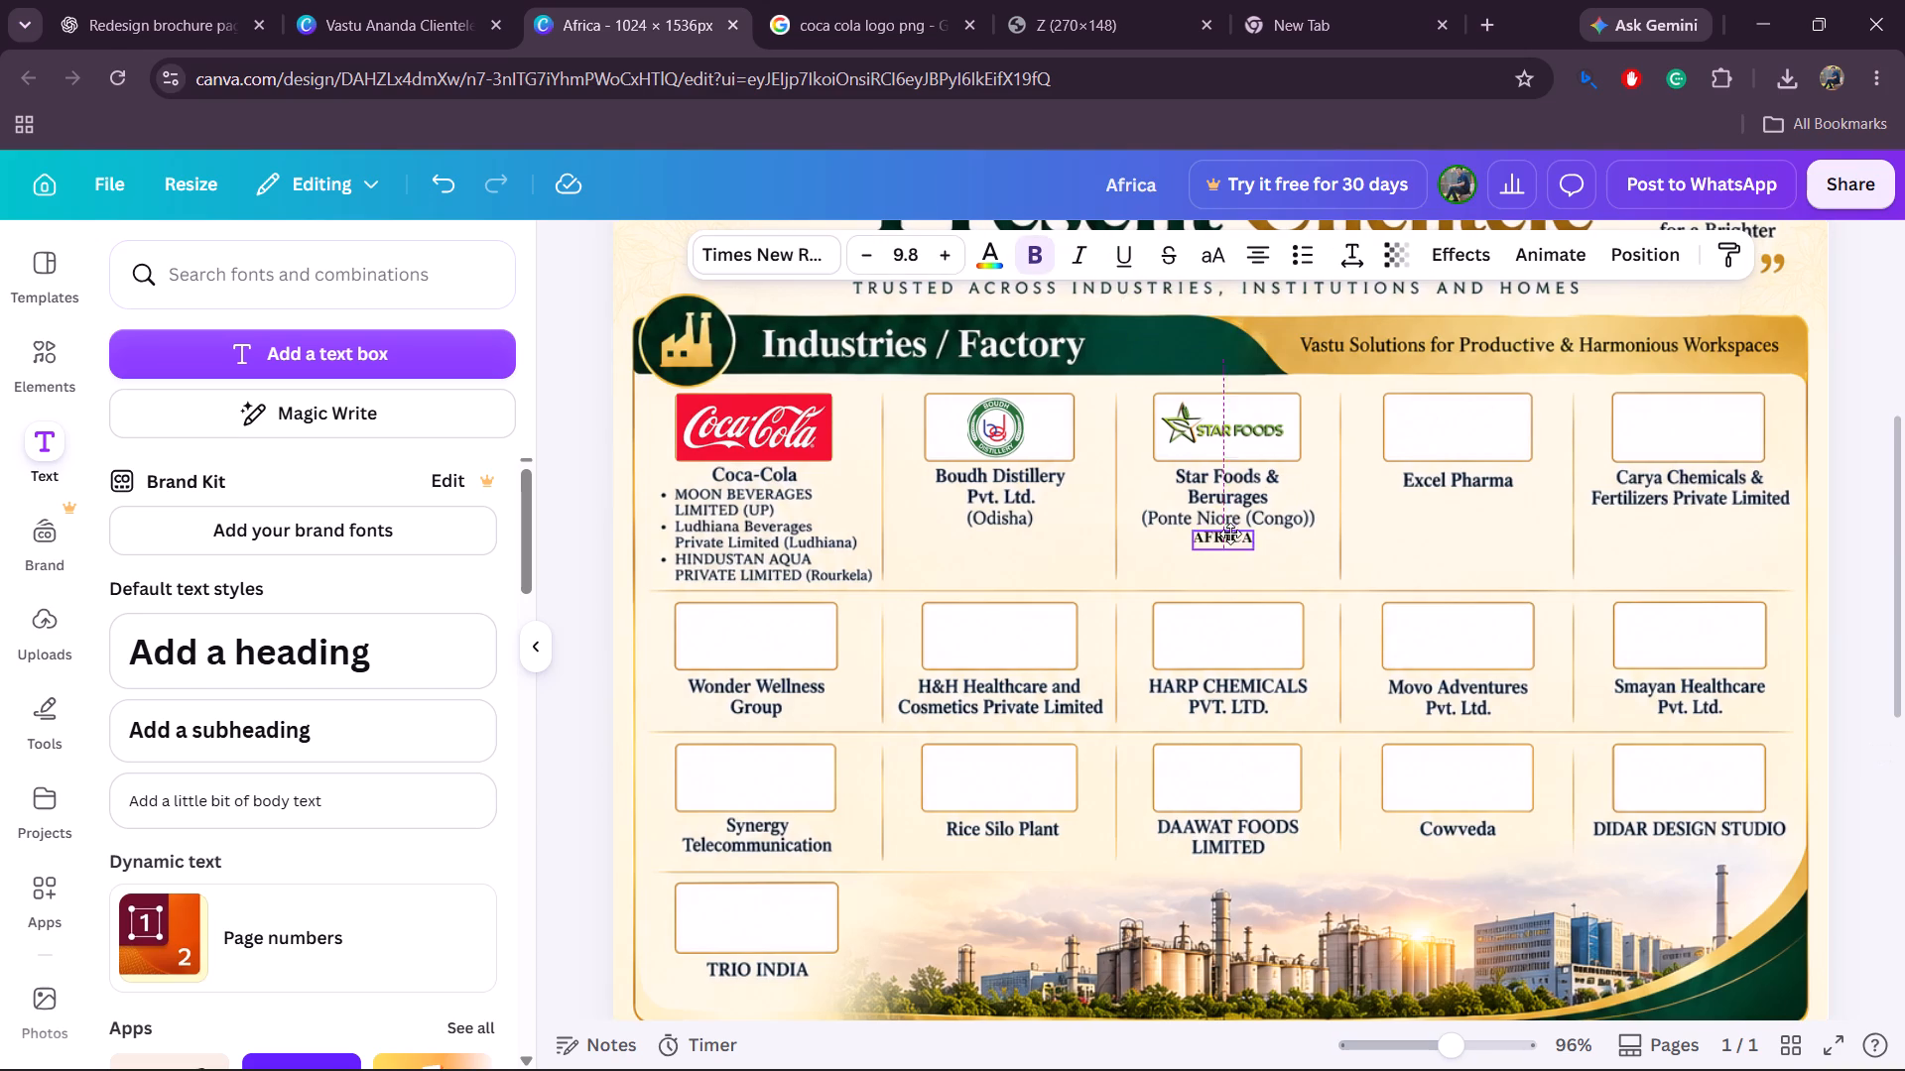
double_click(1231, 534)
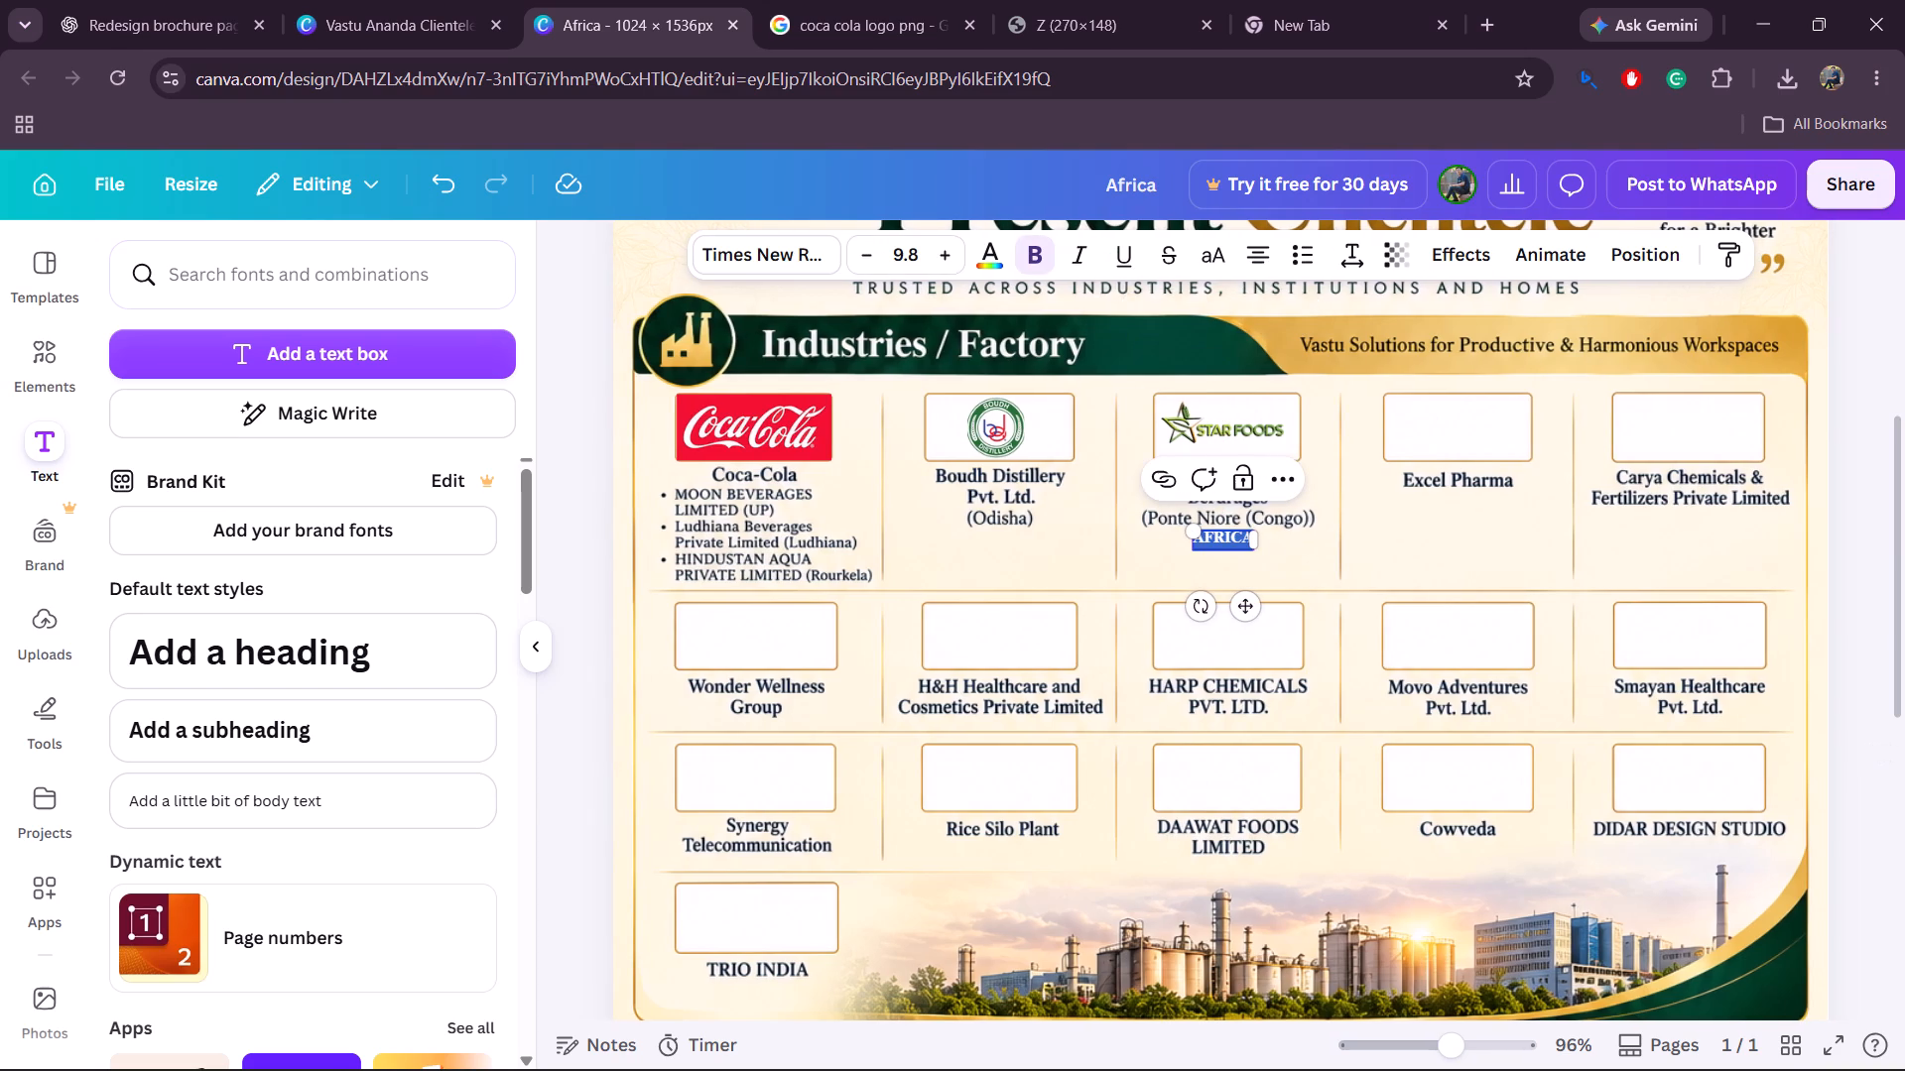
left_click(1231, 534)
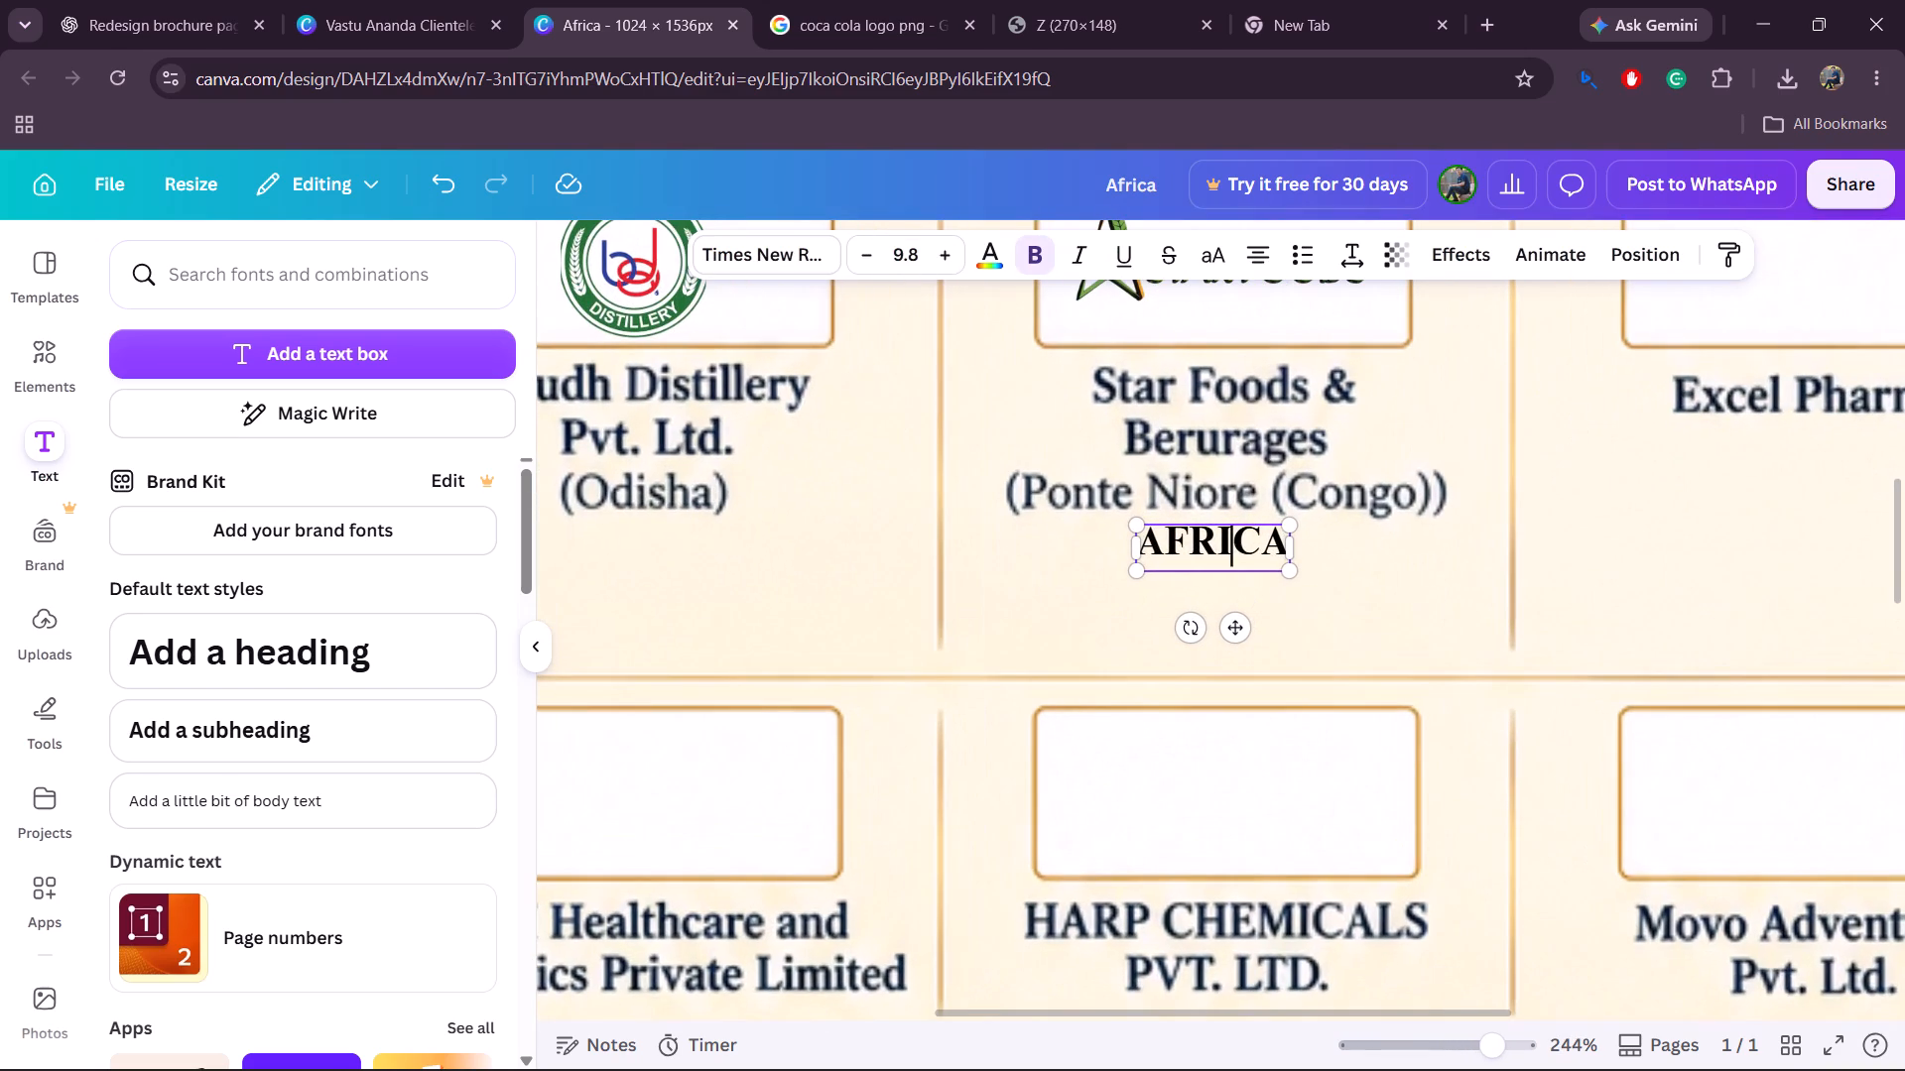
key("Left")
key("Left")
key("Left")
key("Left")
key("Left")
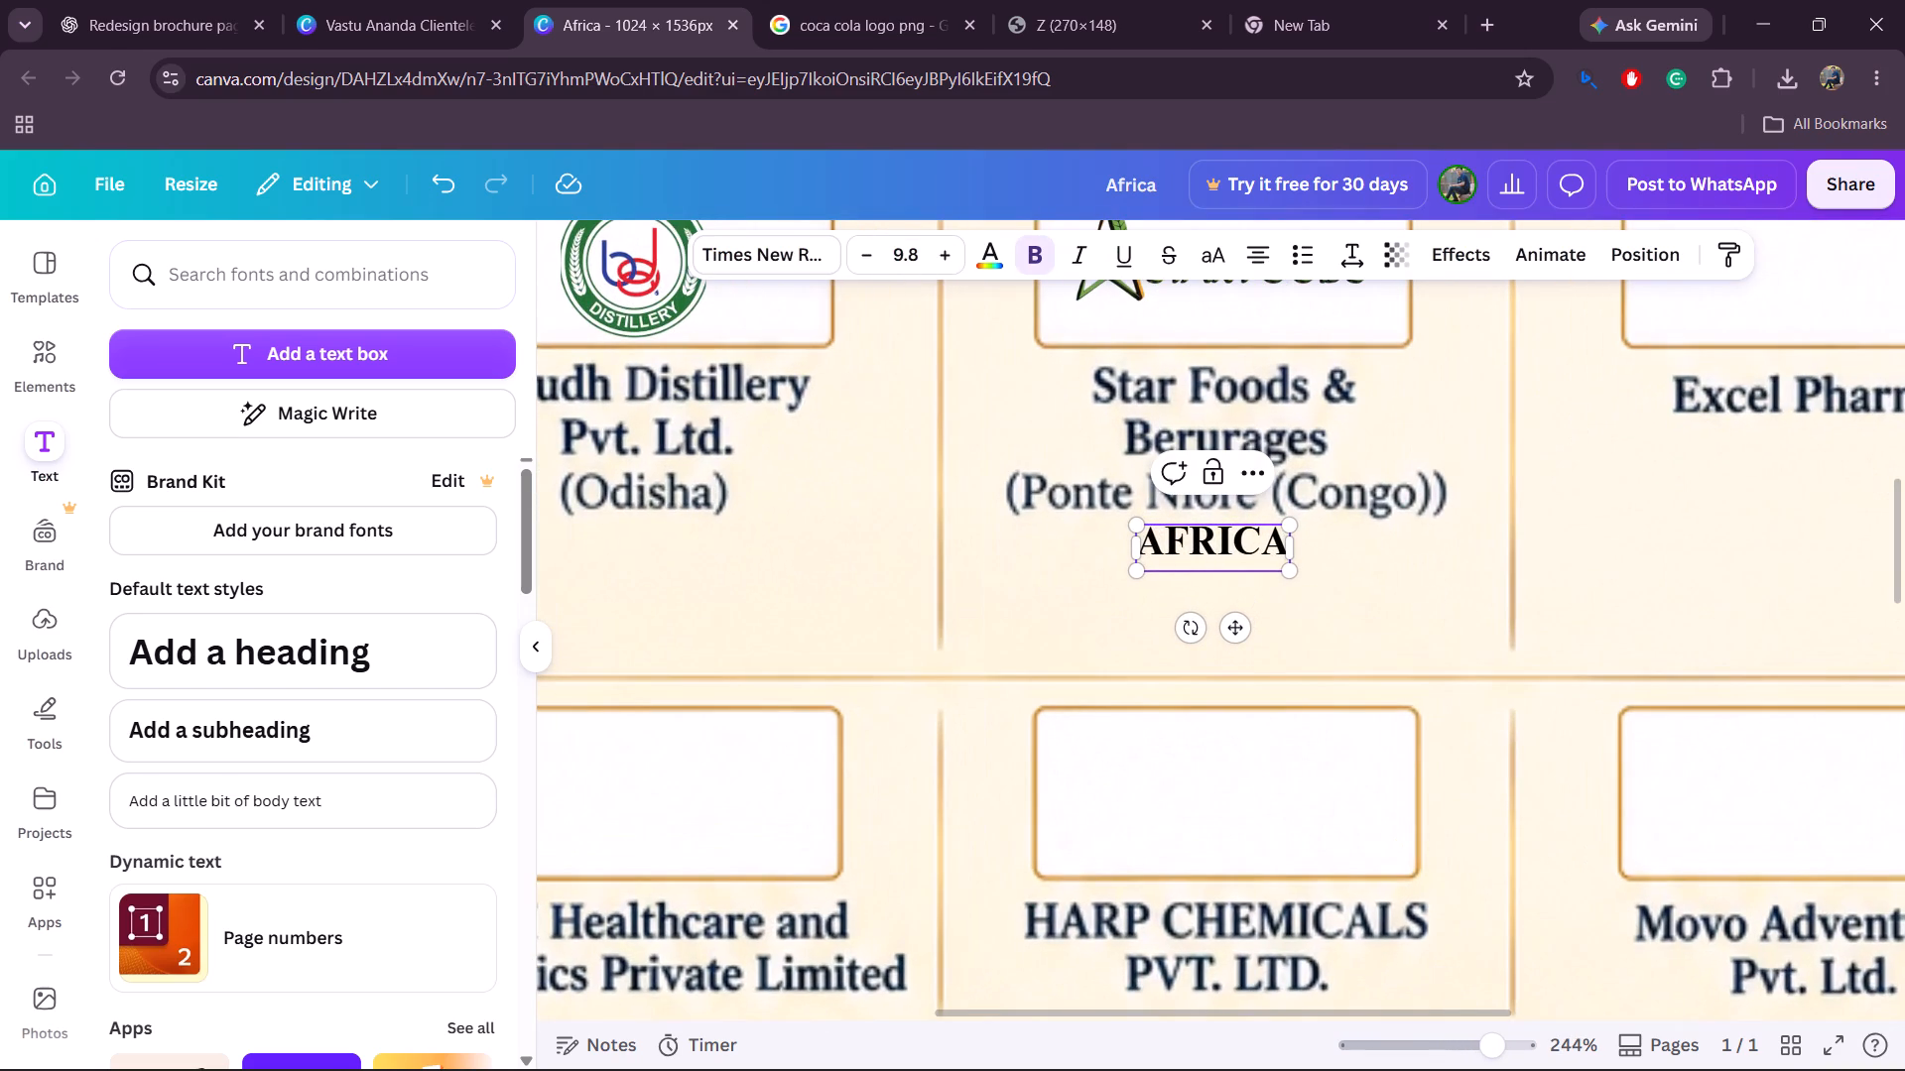
key("shift+parenleft")
key("Right")
key("Right")
key("Right")
key("Right")
key("Right")
key("Right")
key("Right")
key("Right")
key("Right")
key("Right")
key("Right")
key("Right")
key("Right")
key("Right")
key("Right")
key("Right")
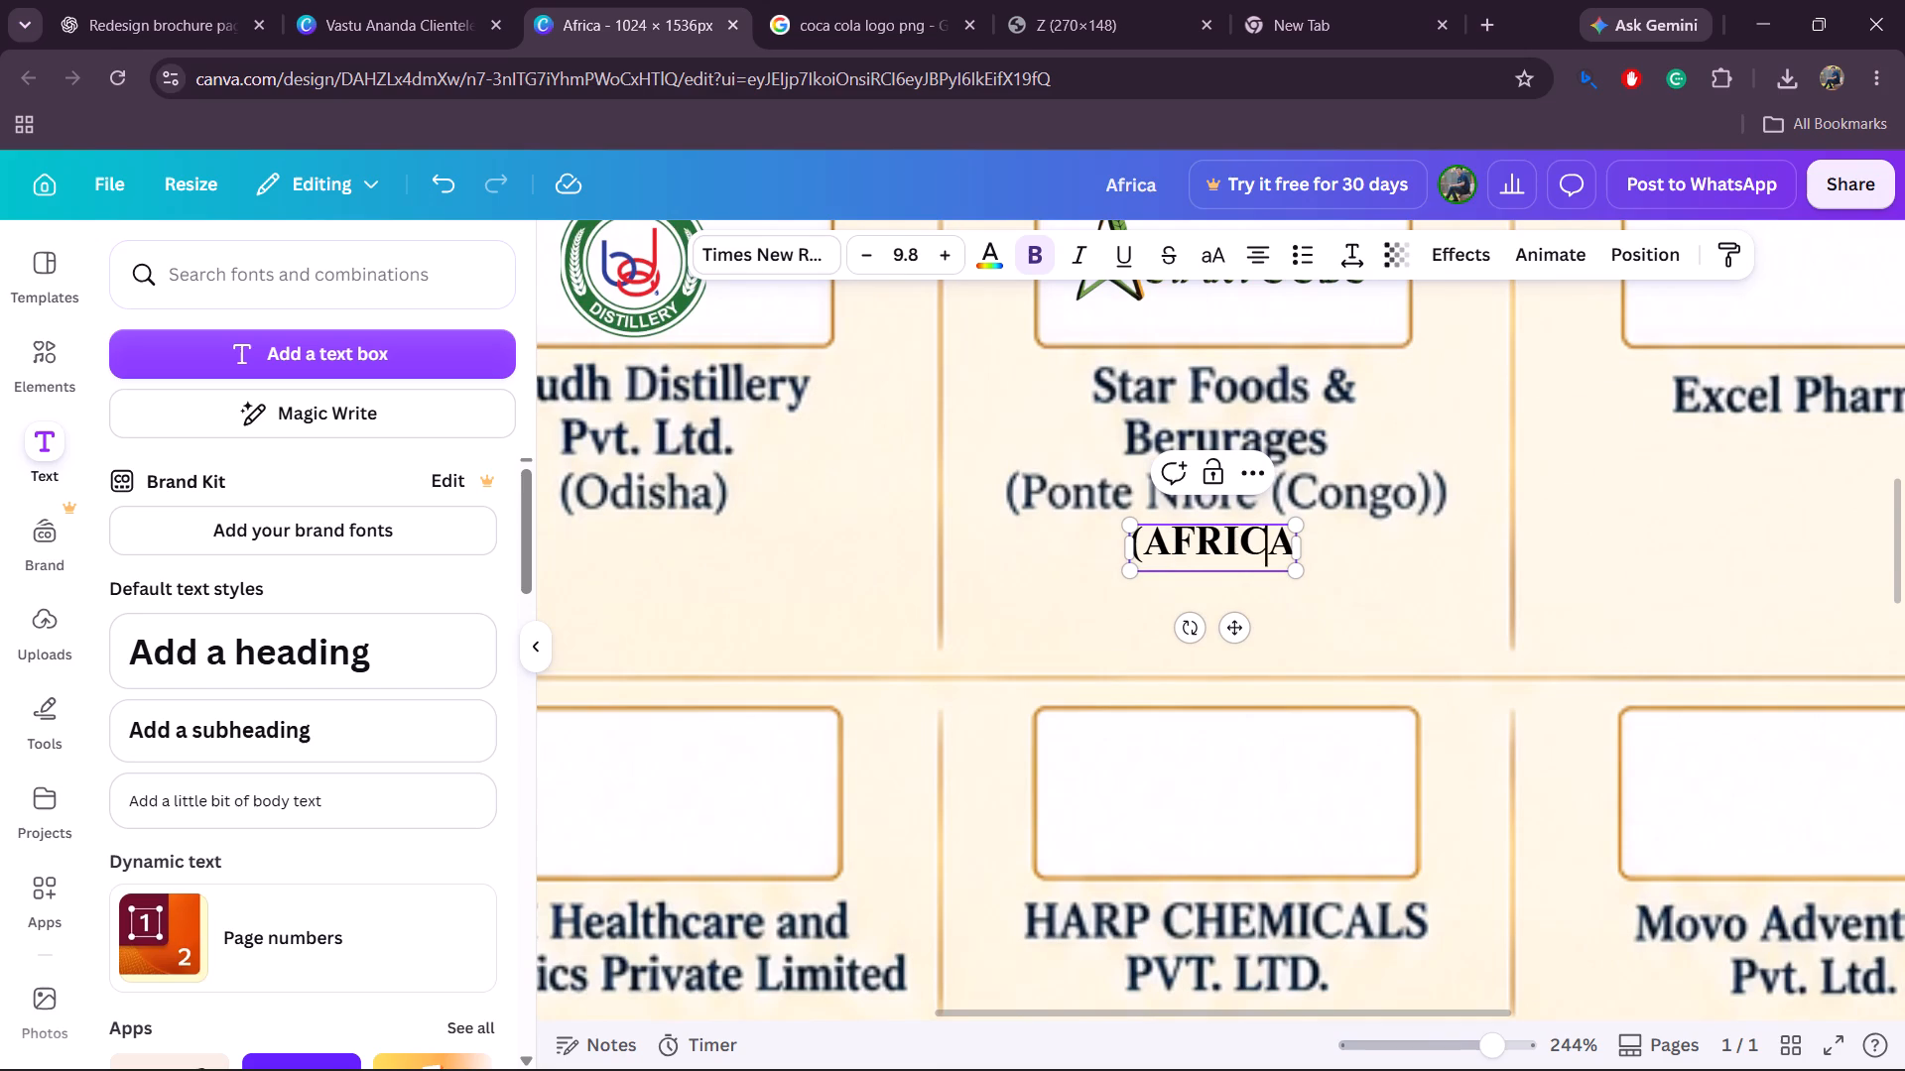
key("shift+parenright")
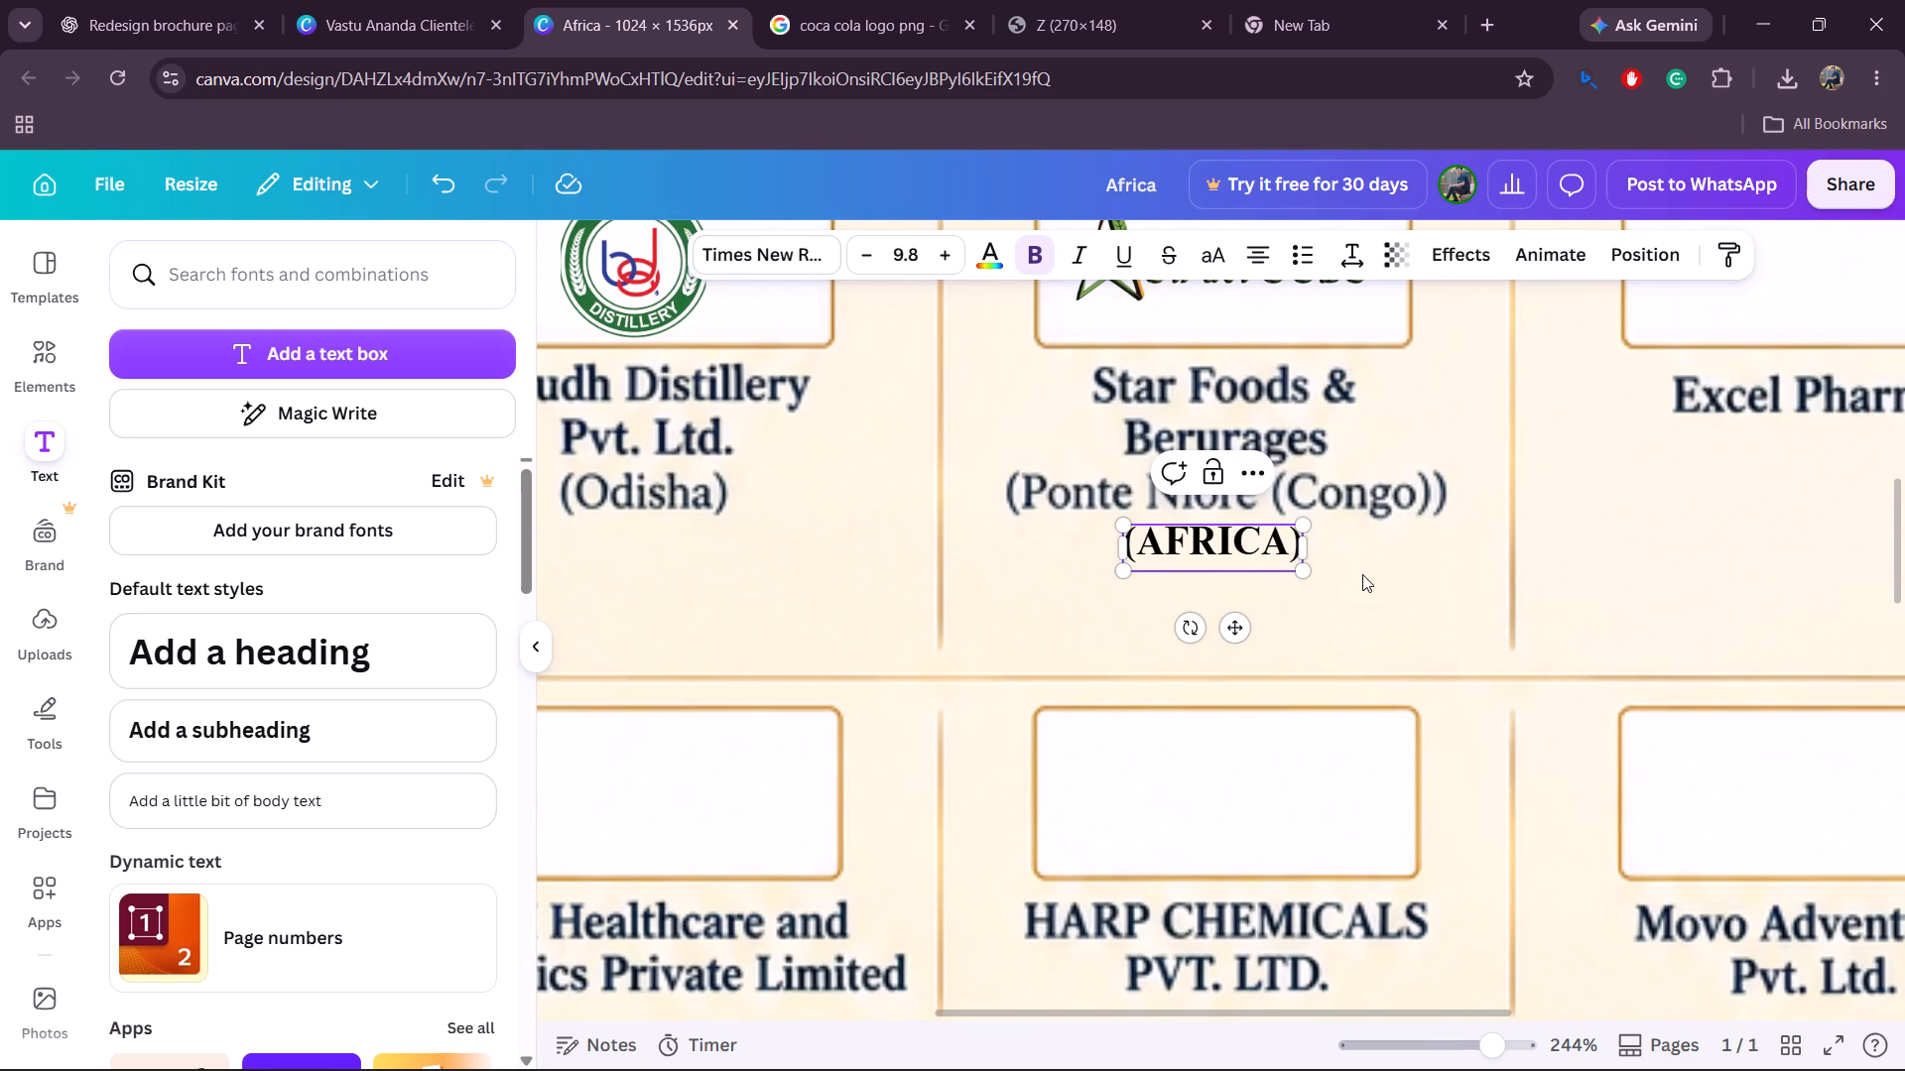
left_click(1371, 572)
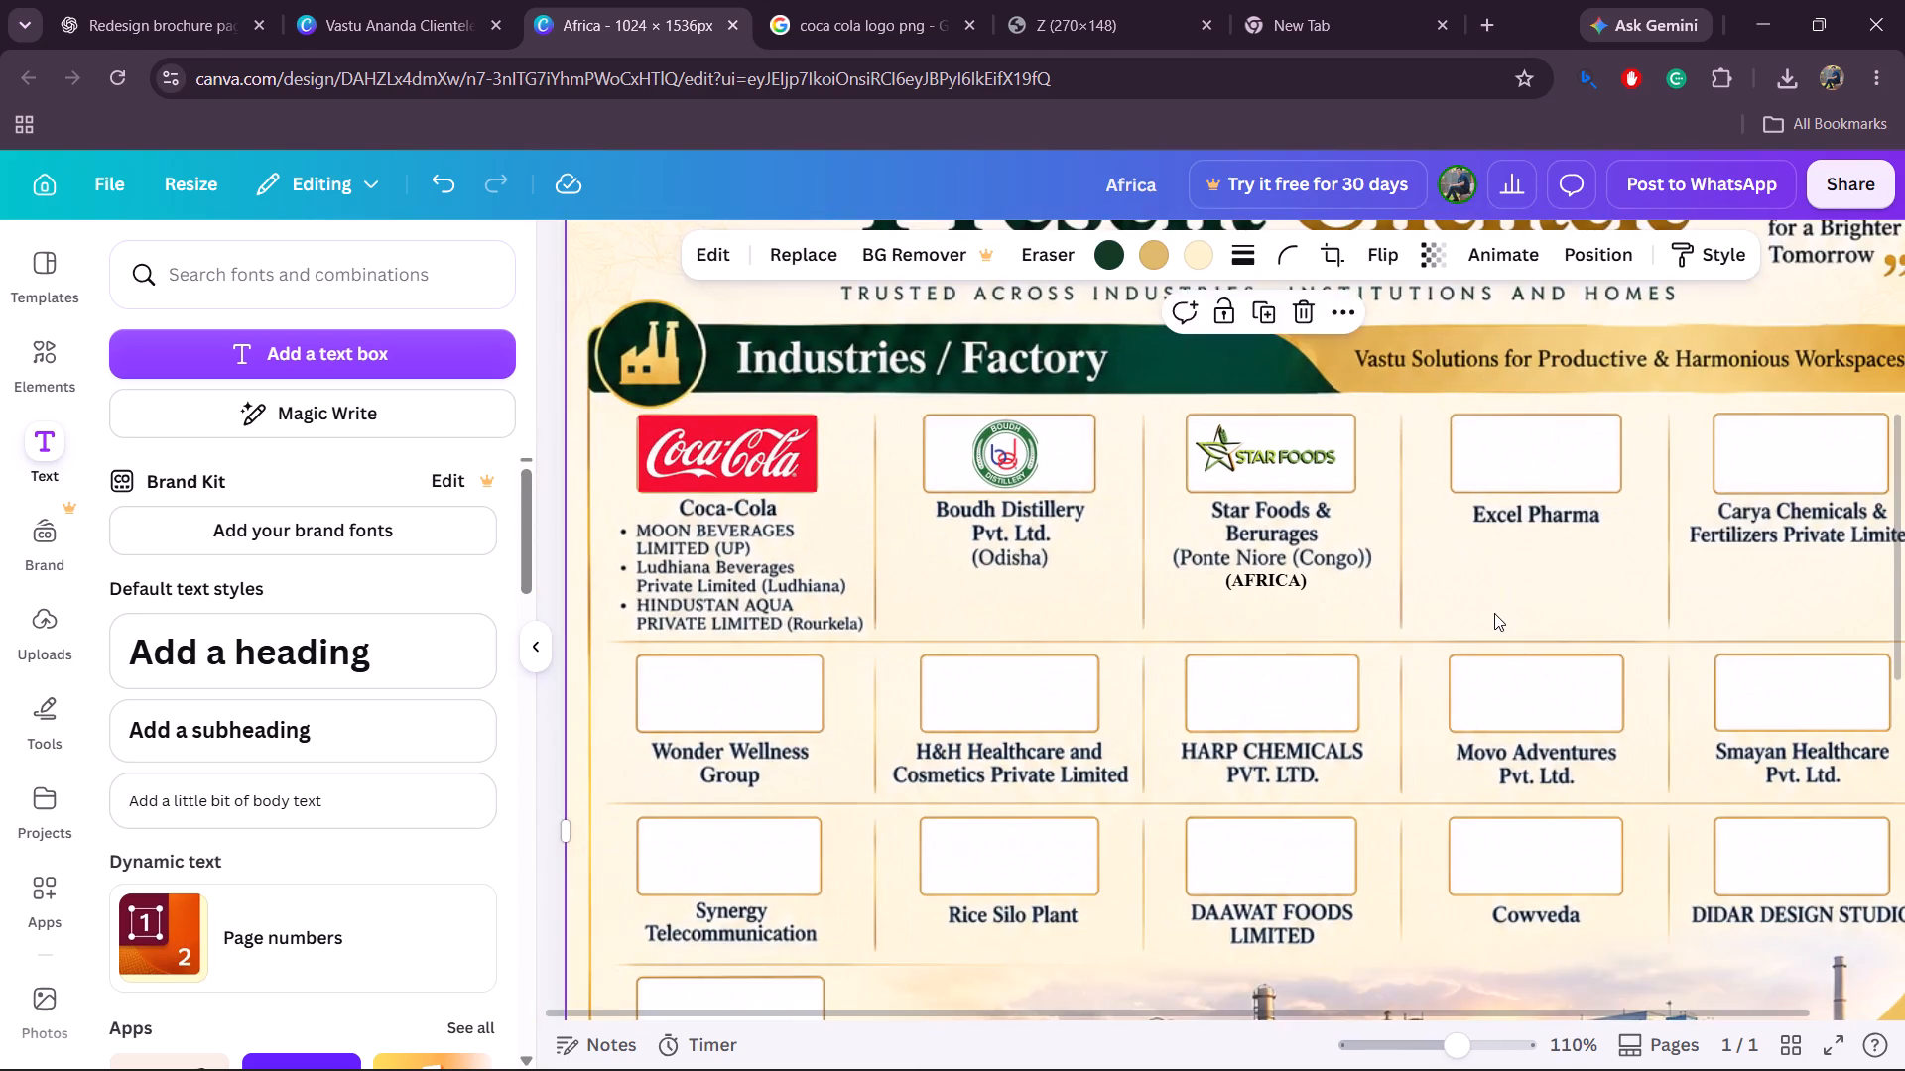
Switch to the Google logo search and start a new query by replacing "coca cola" with "E" before "logo png".
scroll(1493, 613, "left", 4)
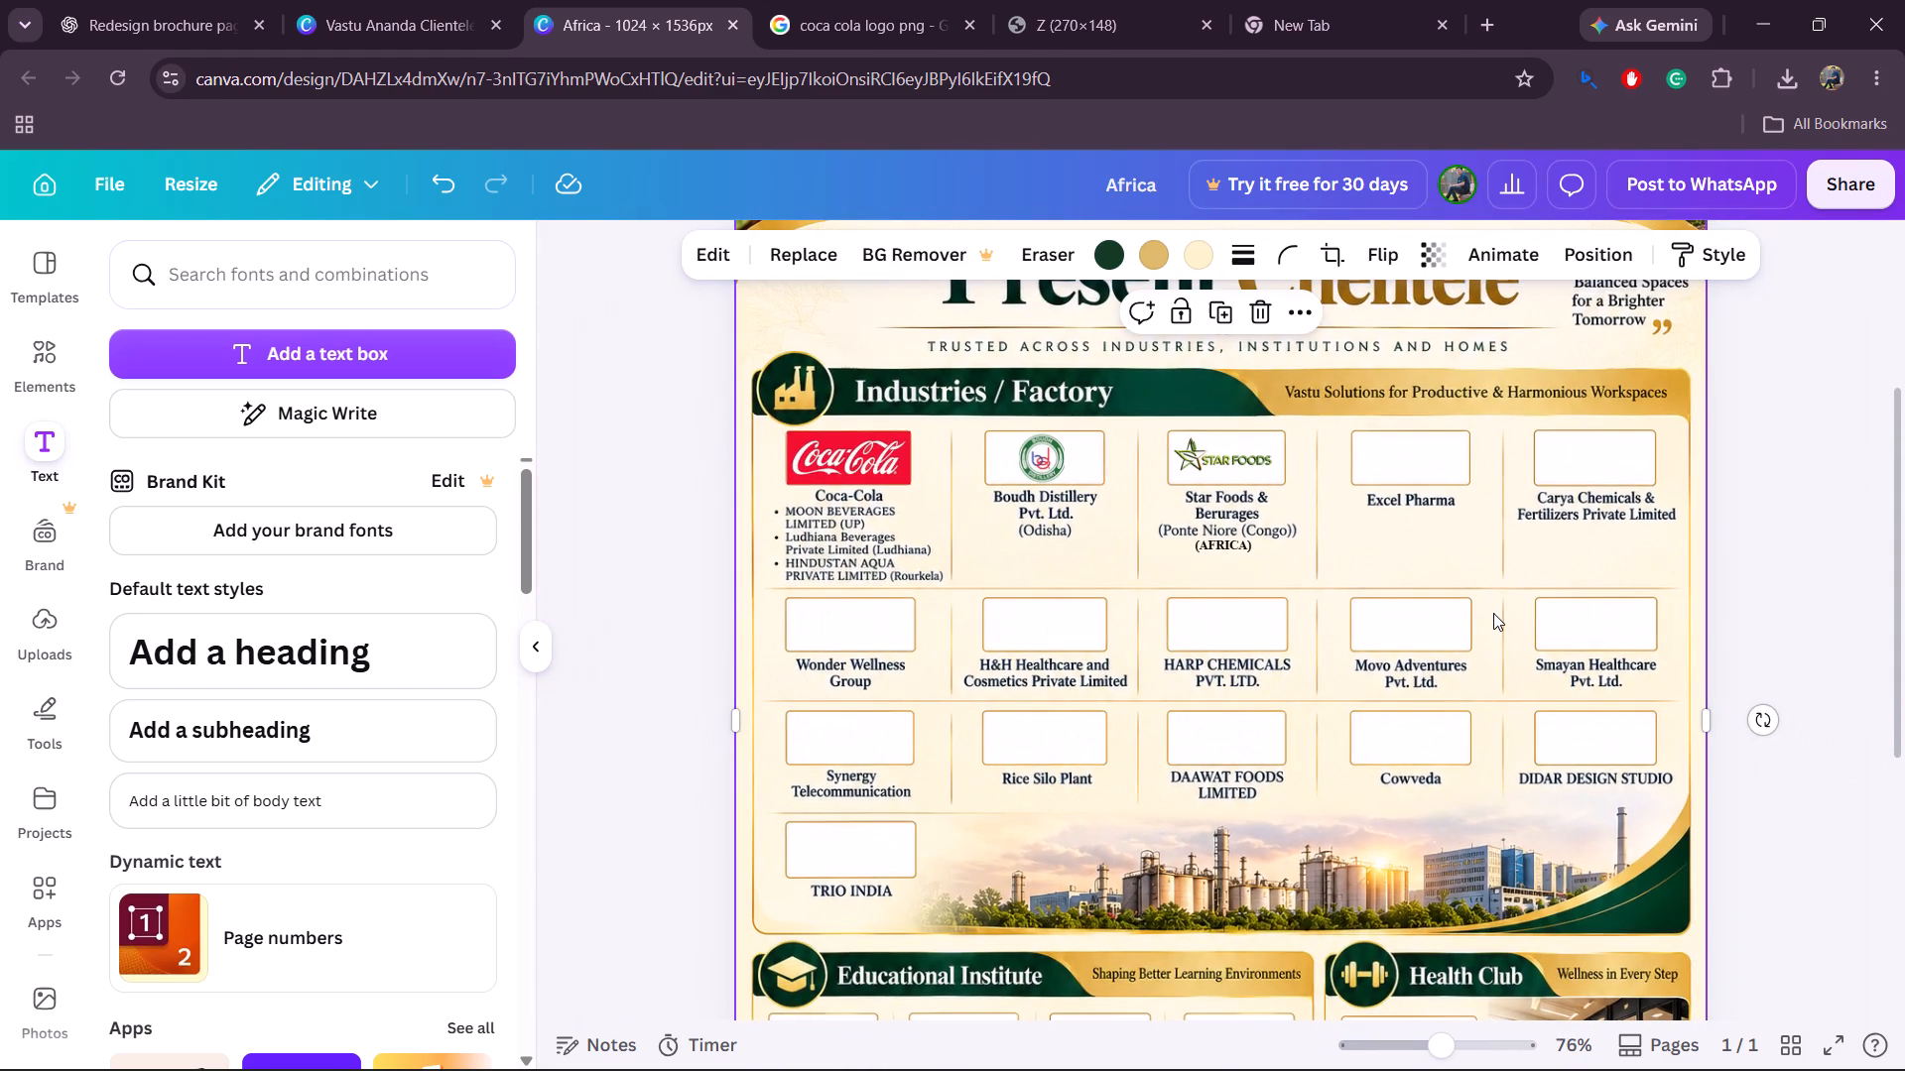
scroll(1493, 613, "left", 2)
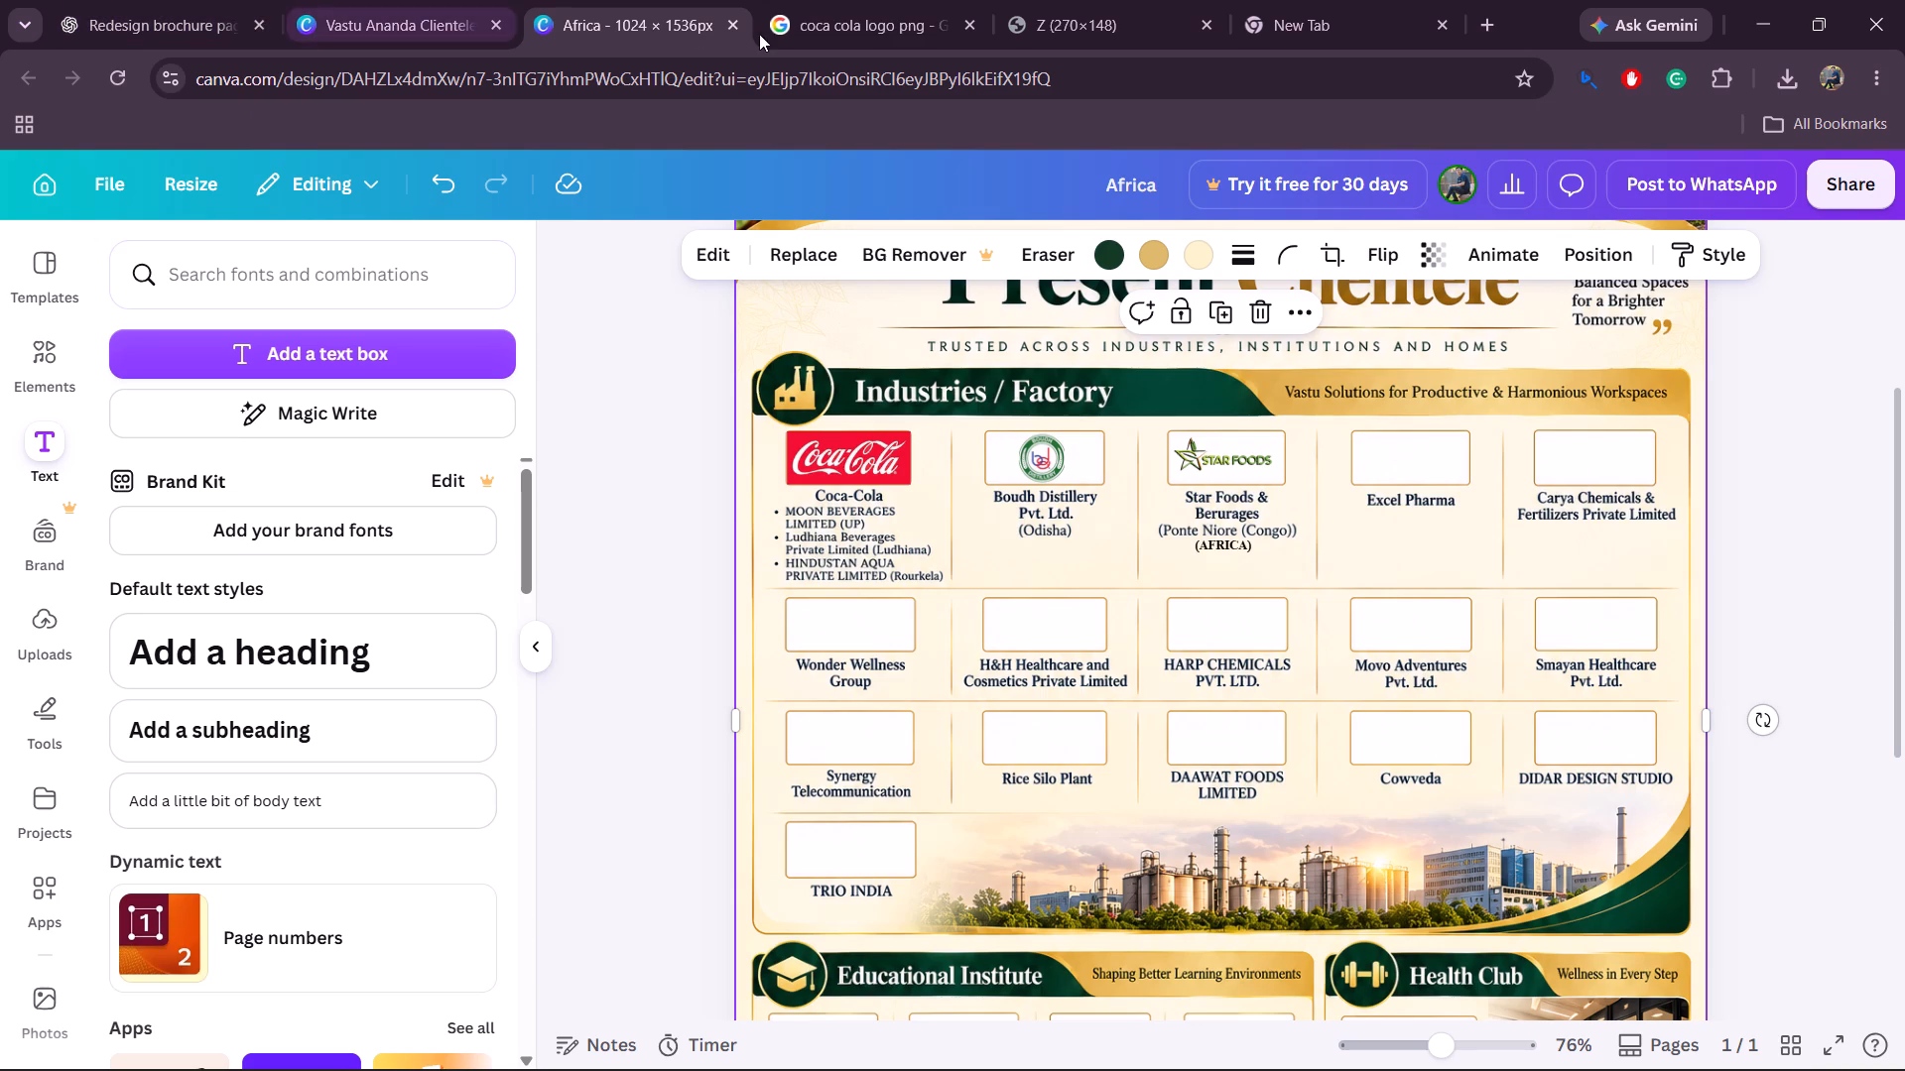
left_click(890, 14)
left_click(645, 139)
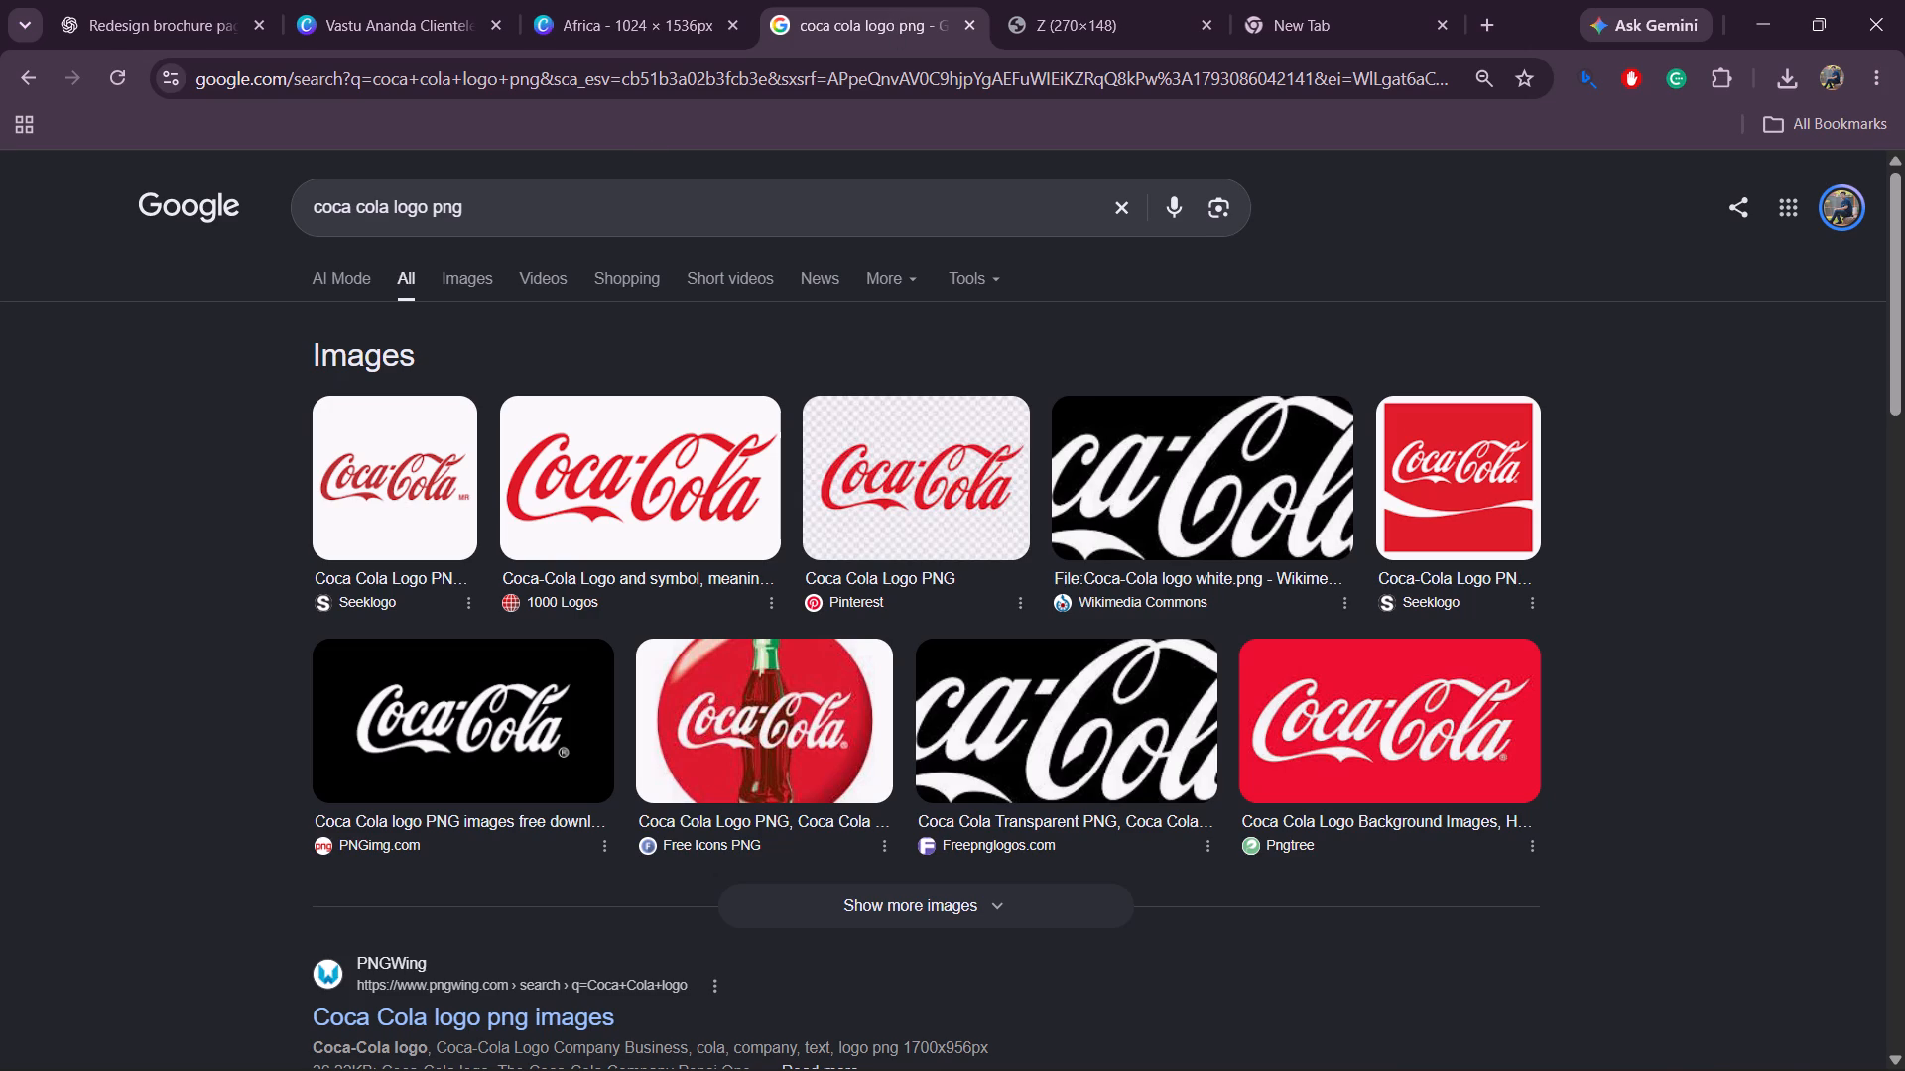
left_click_drag(315, 201, 382, 202)
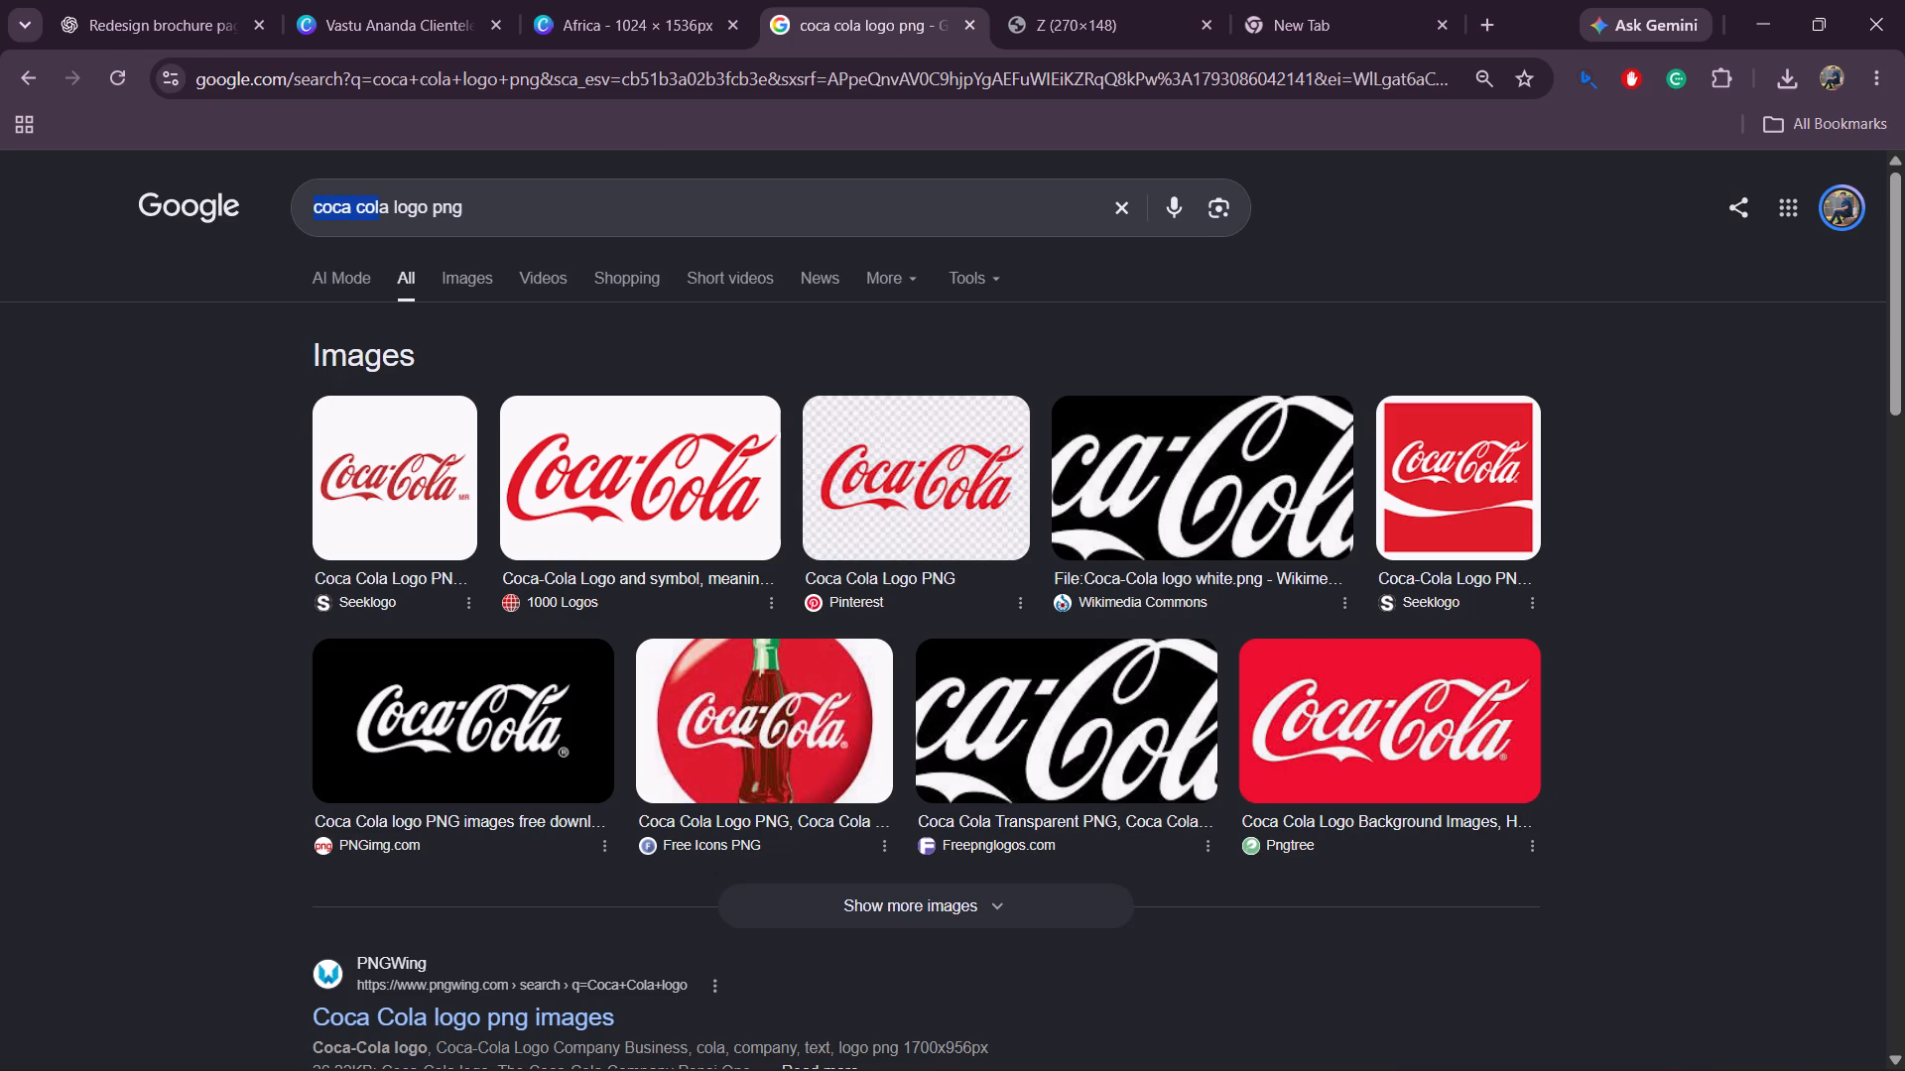
left_click_drag(382, 202, 391, 203)
key("e")
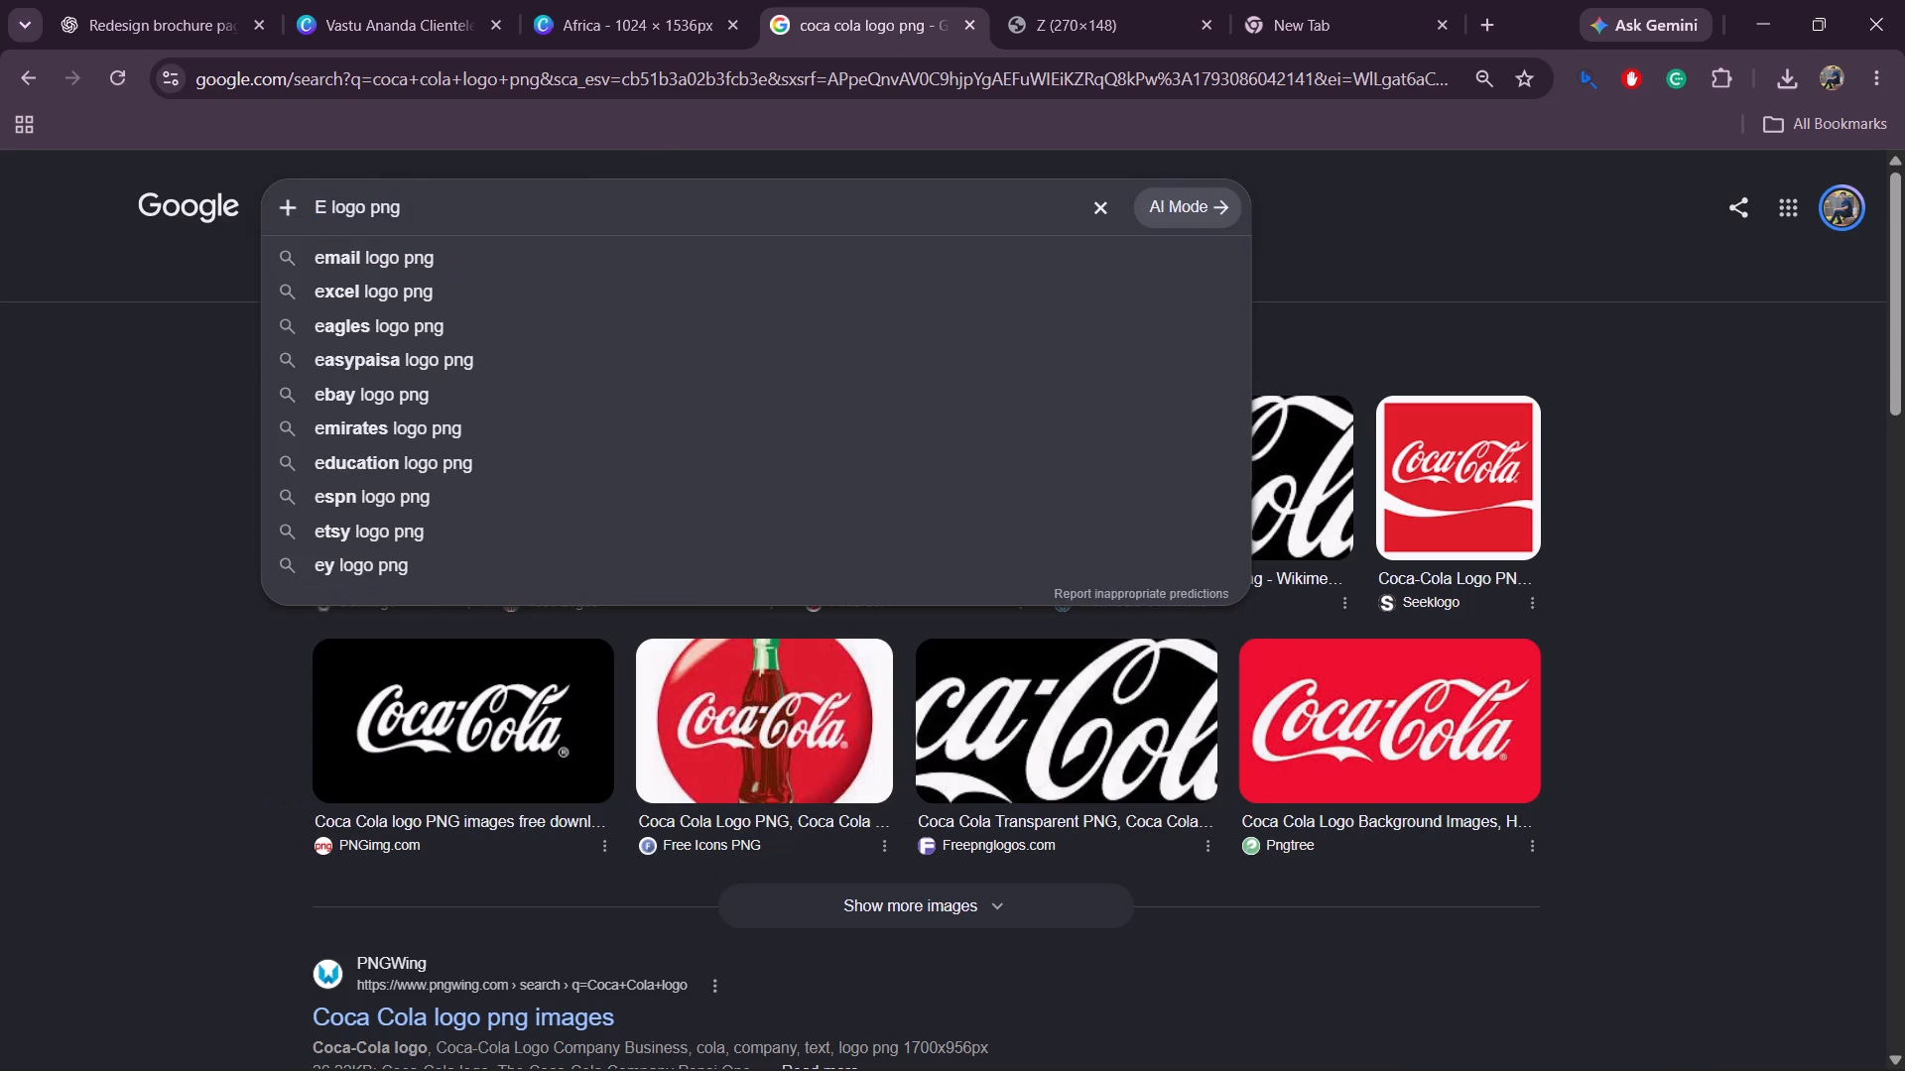
Return to the Canva design and look through the uploaded images for available client logos.
left_click(628, 3)
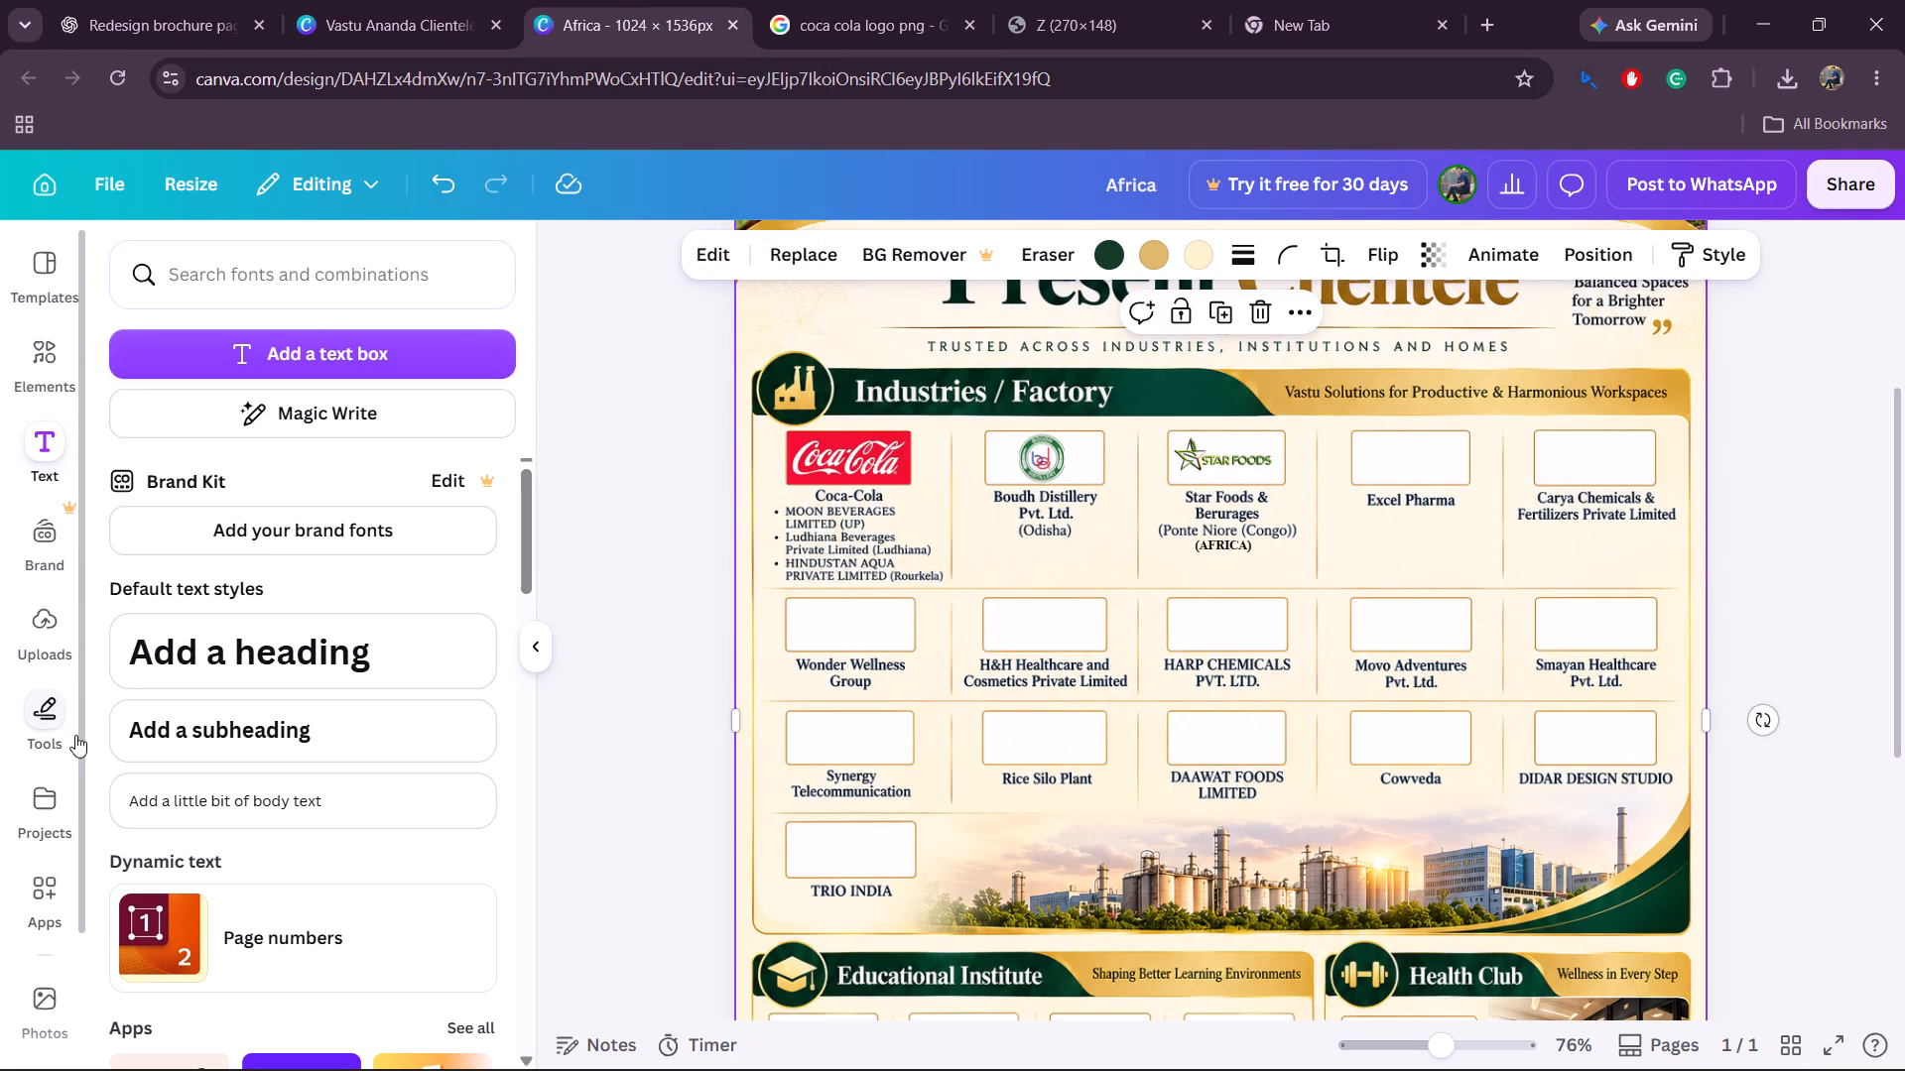
left_click(51, 637)
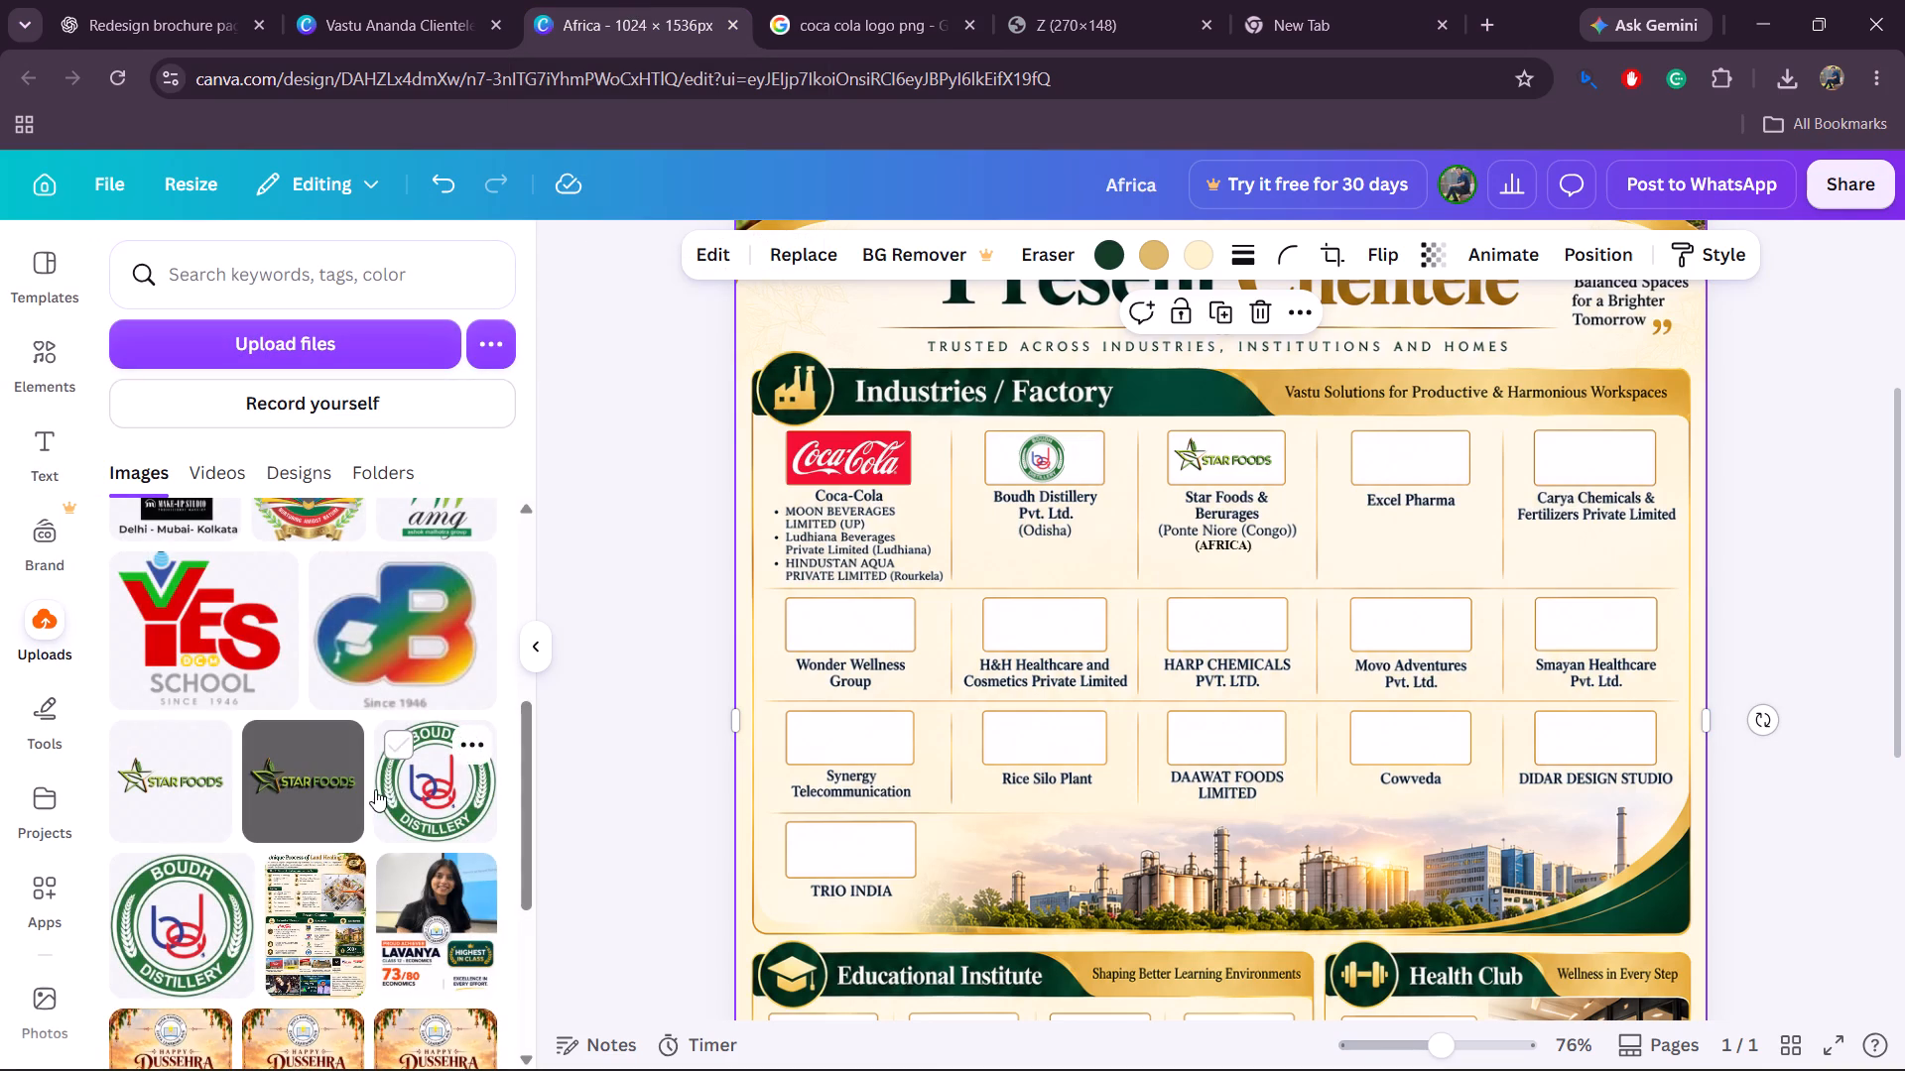
scroll(375, 789, "down", 2)
scroll(372, 794, "up", 6)
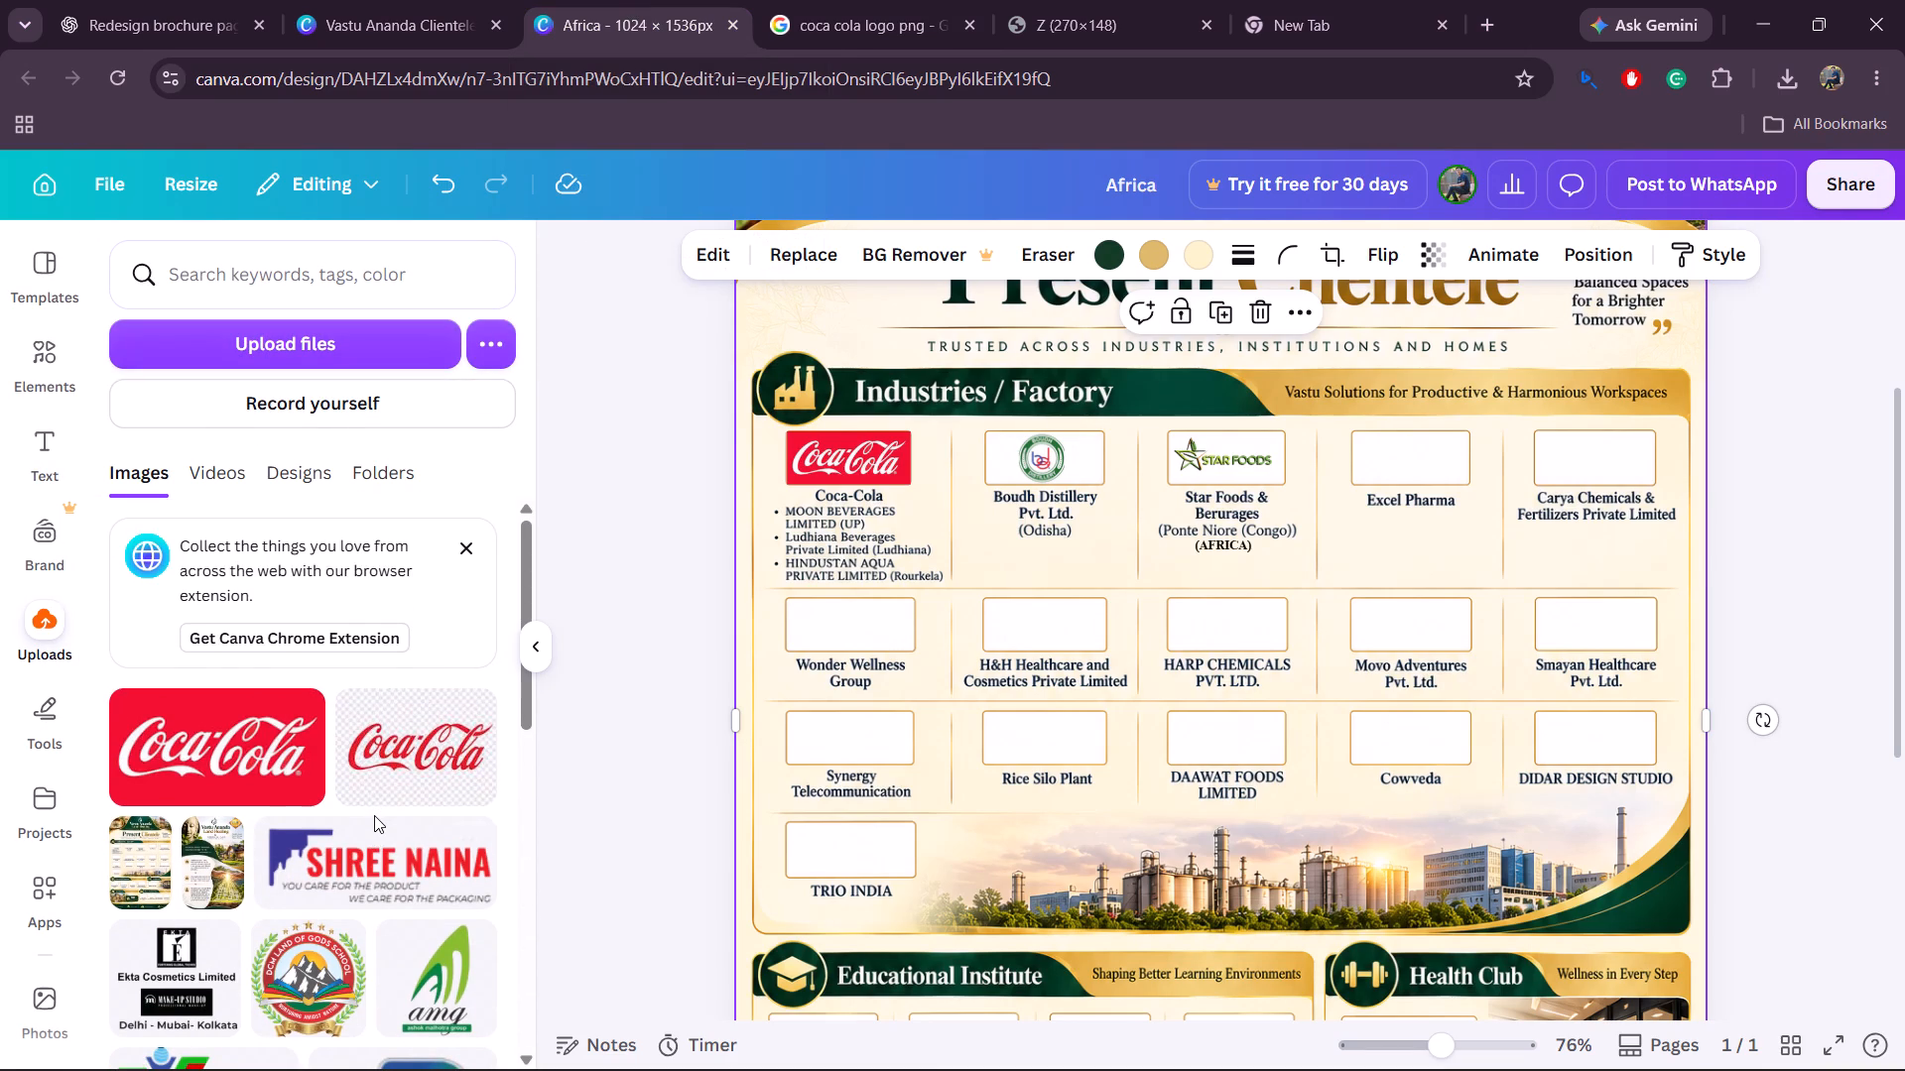
scroll(374, 815, "up", 5)
scroll(374, 816, "down", 4)
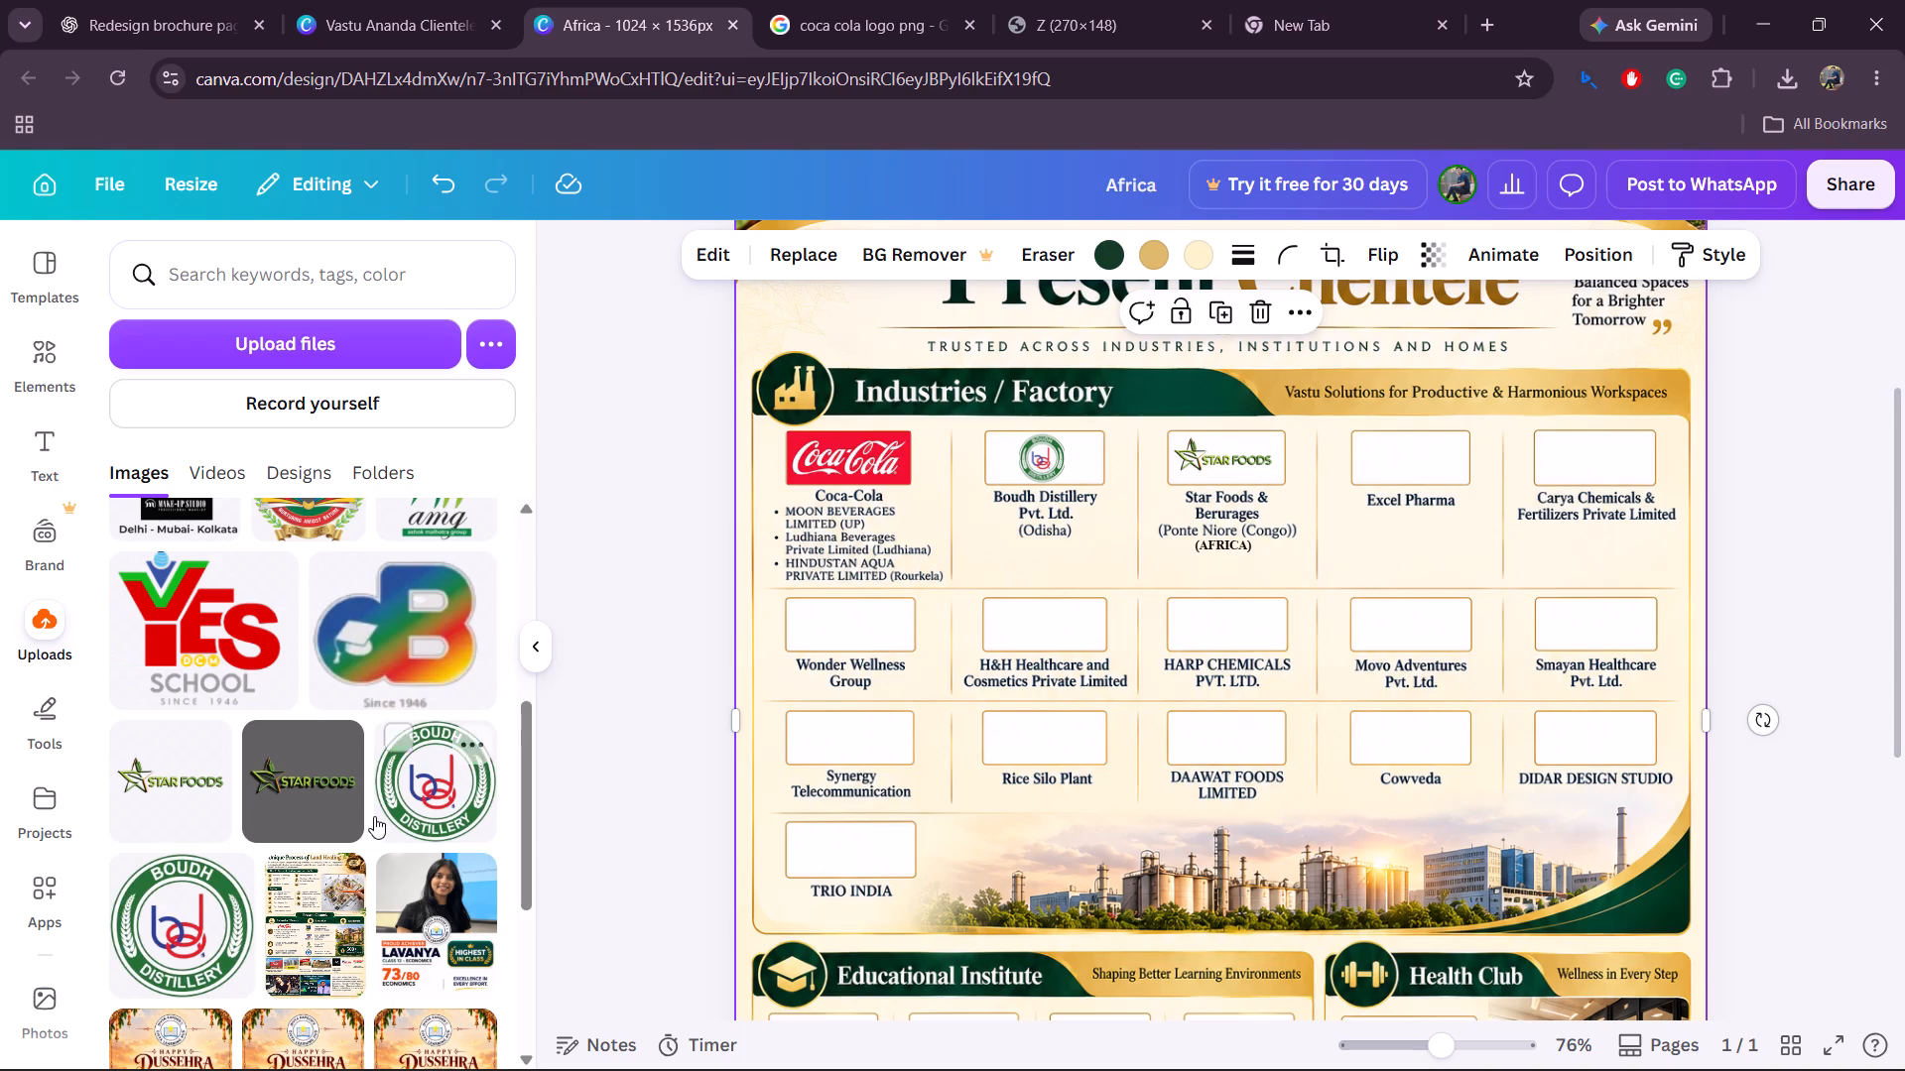
scroll(374, 816, "down", 2)
Switch back to Google and search for "excel PHARMA logo png".
left_click(1079, 0)
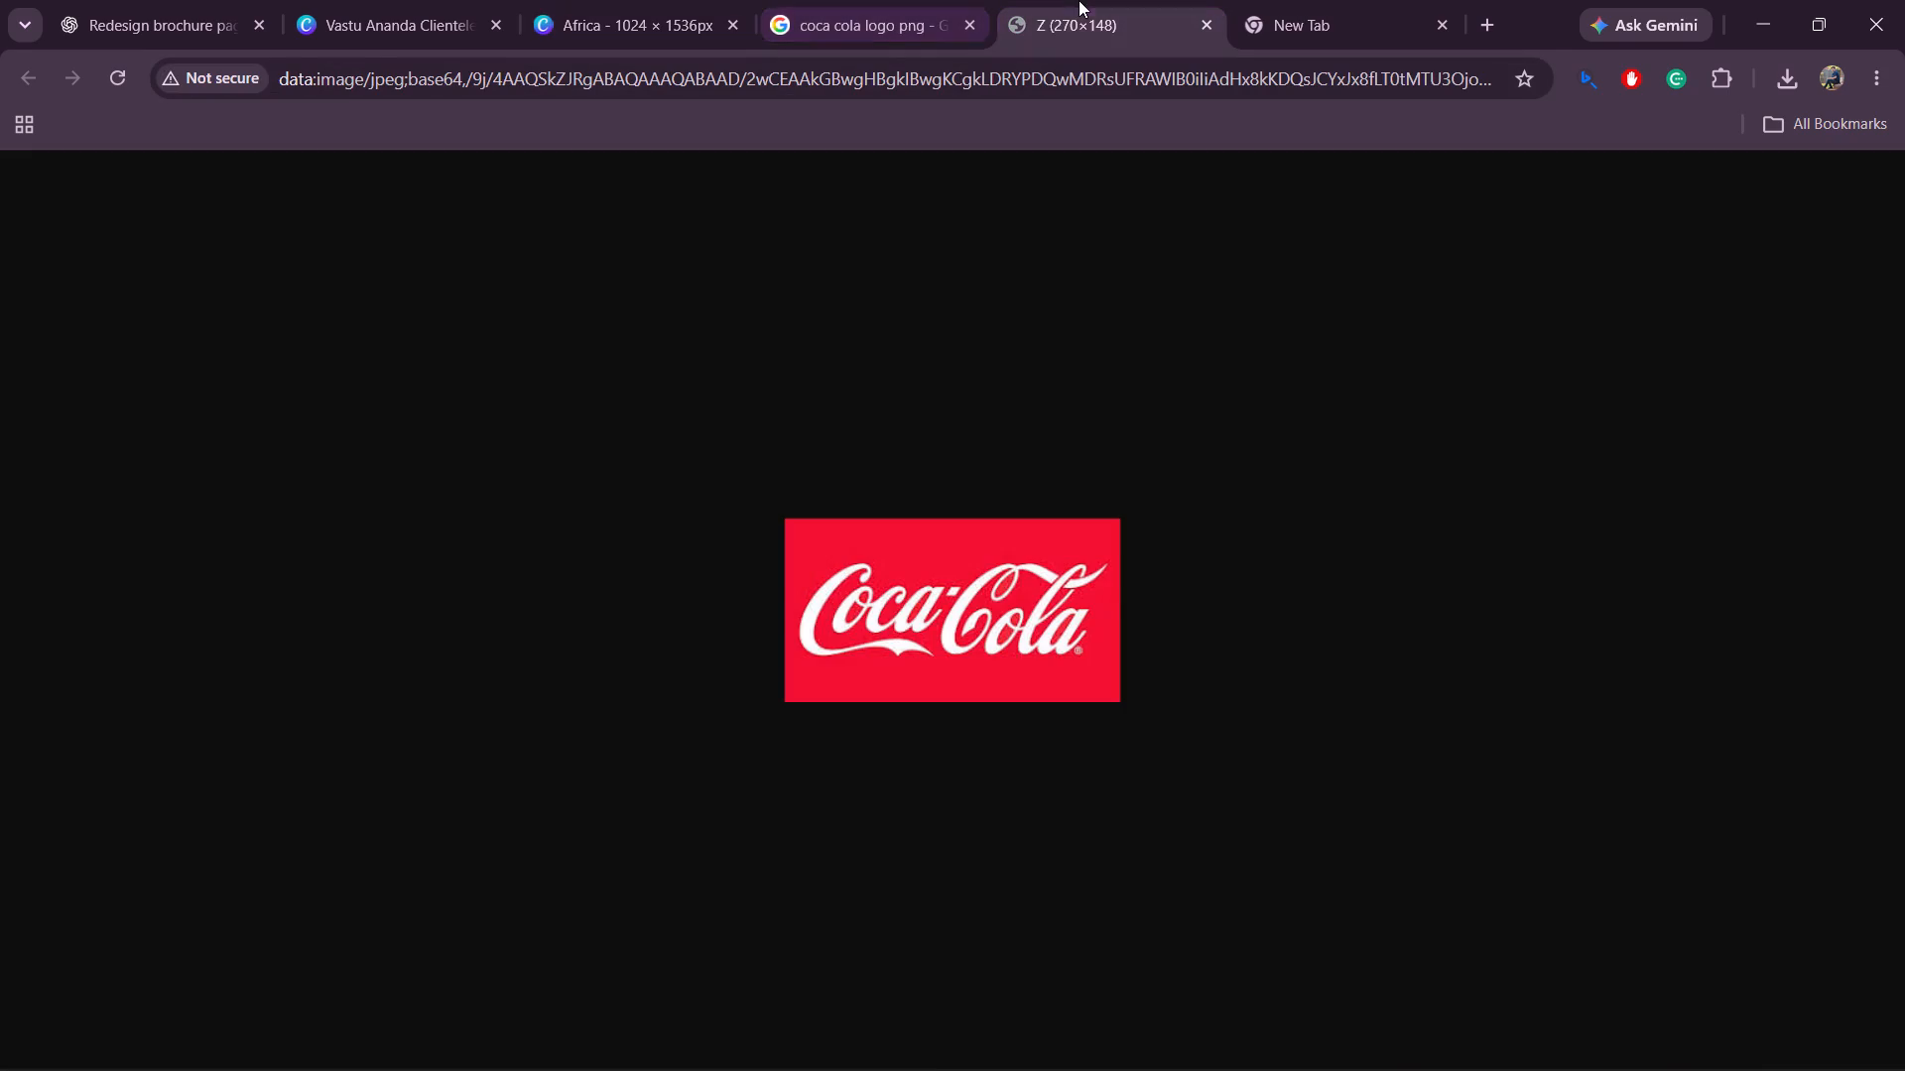
left_click(892, 0)
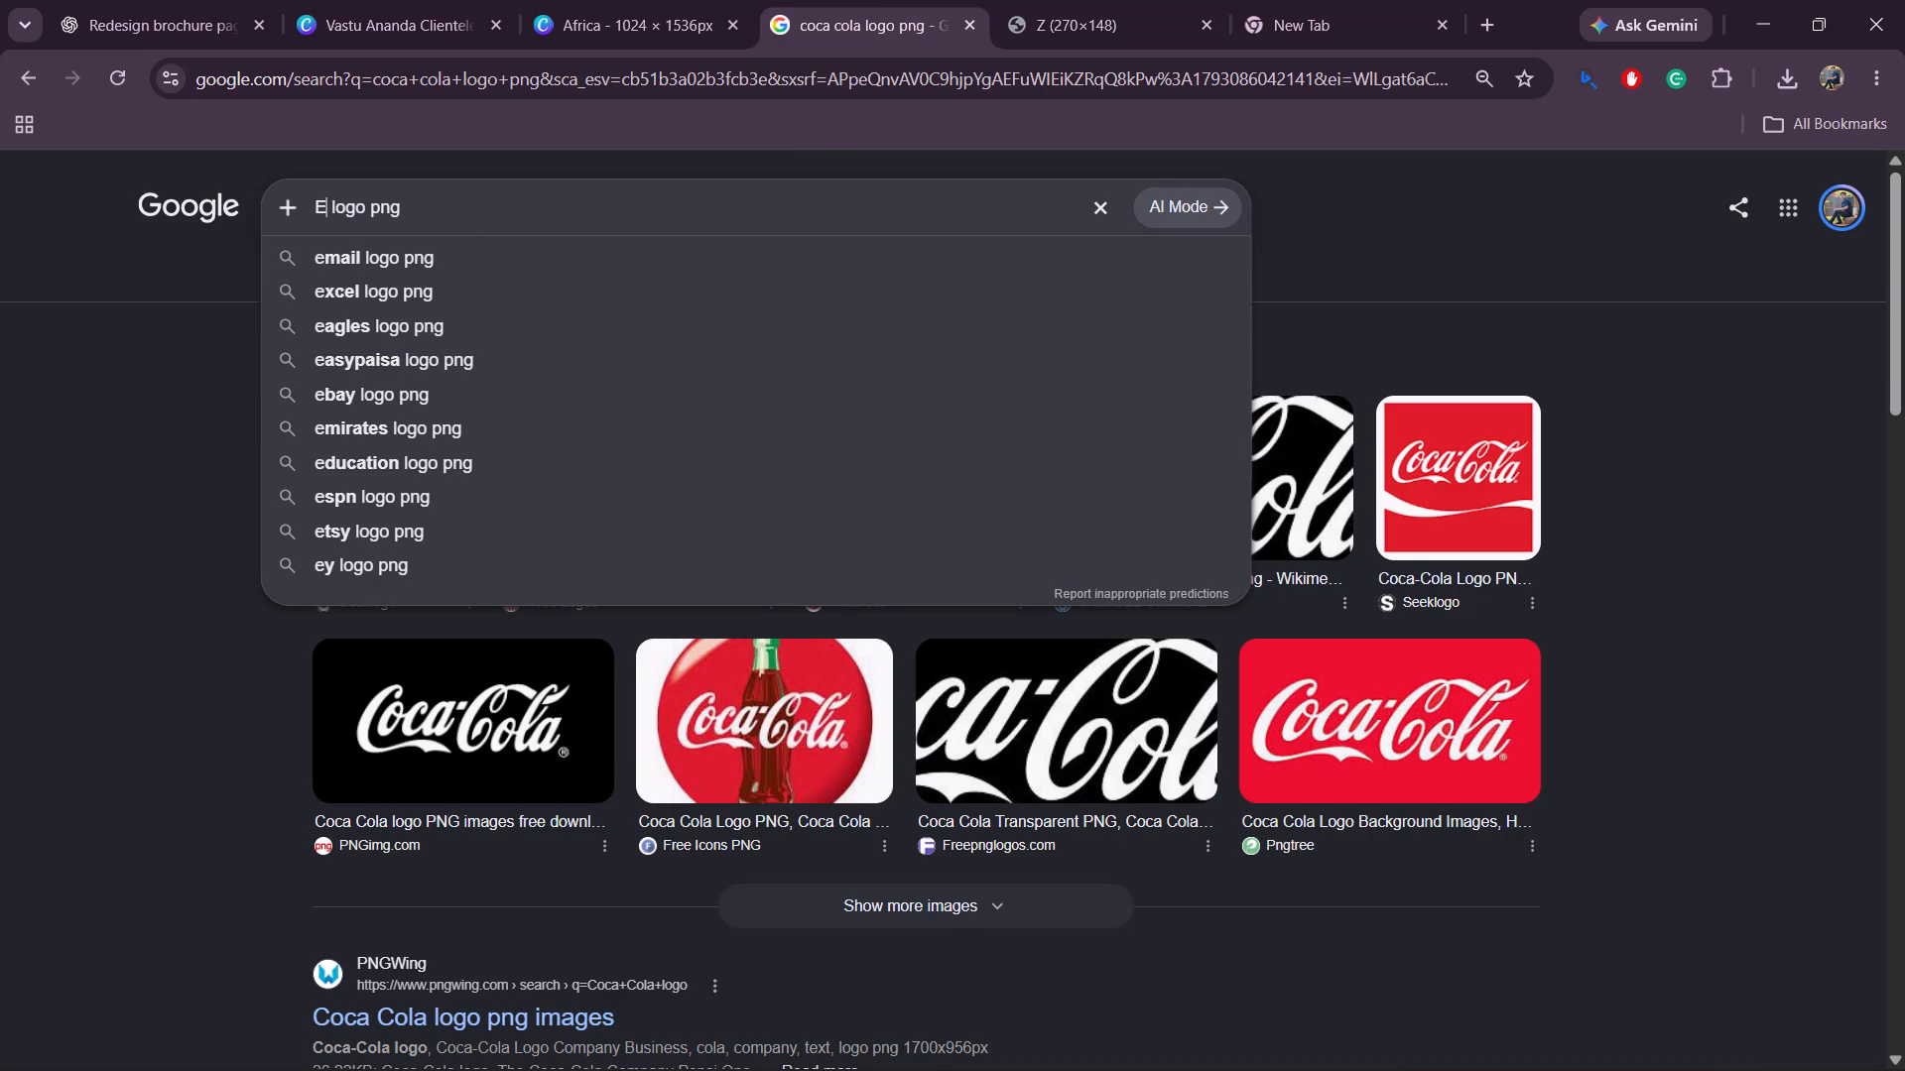
left_click(388, 282)
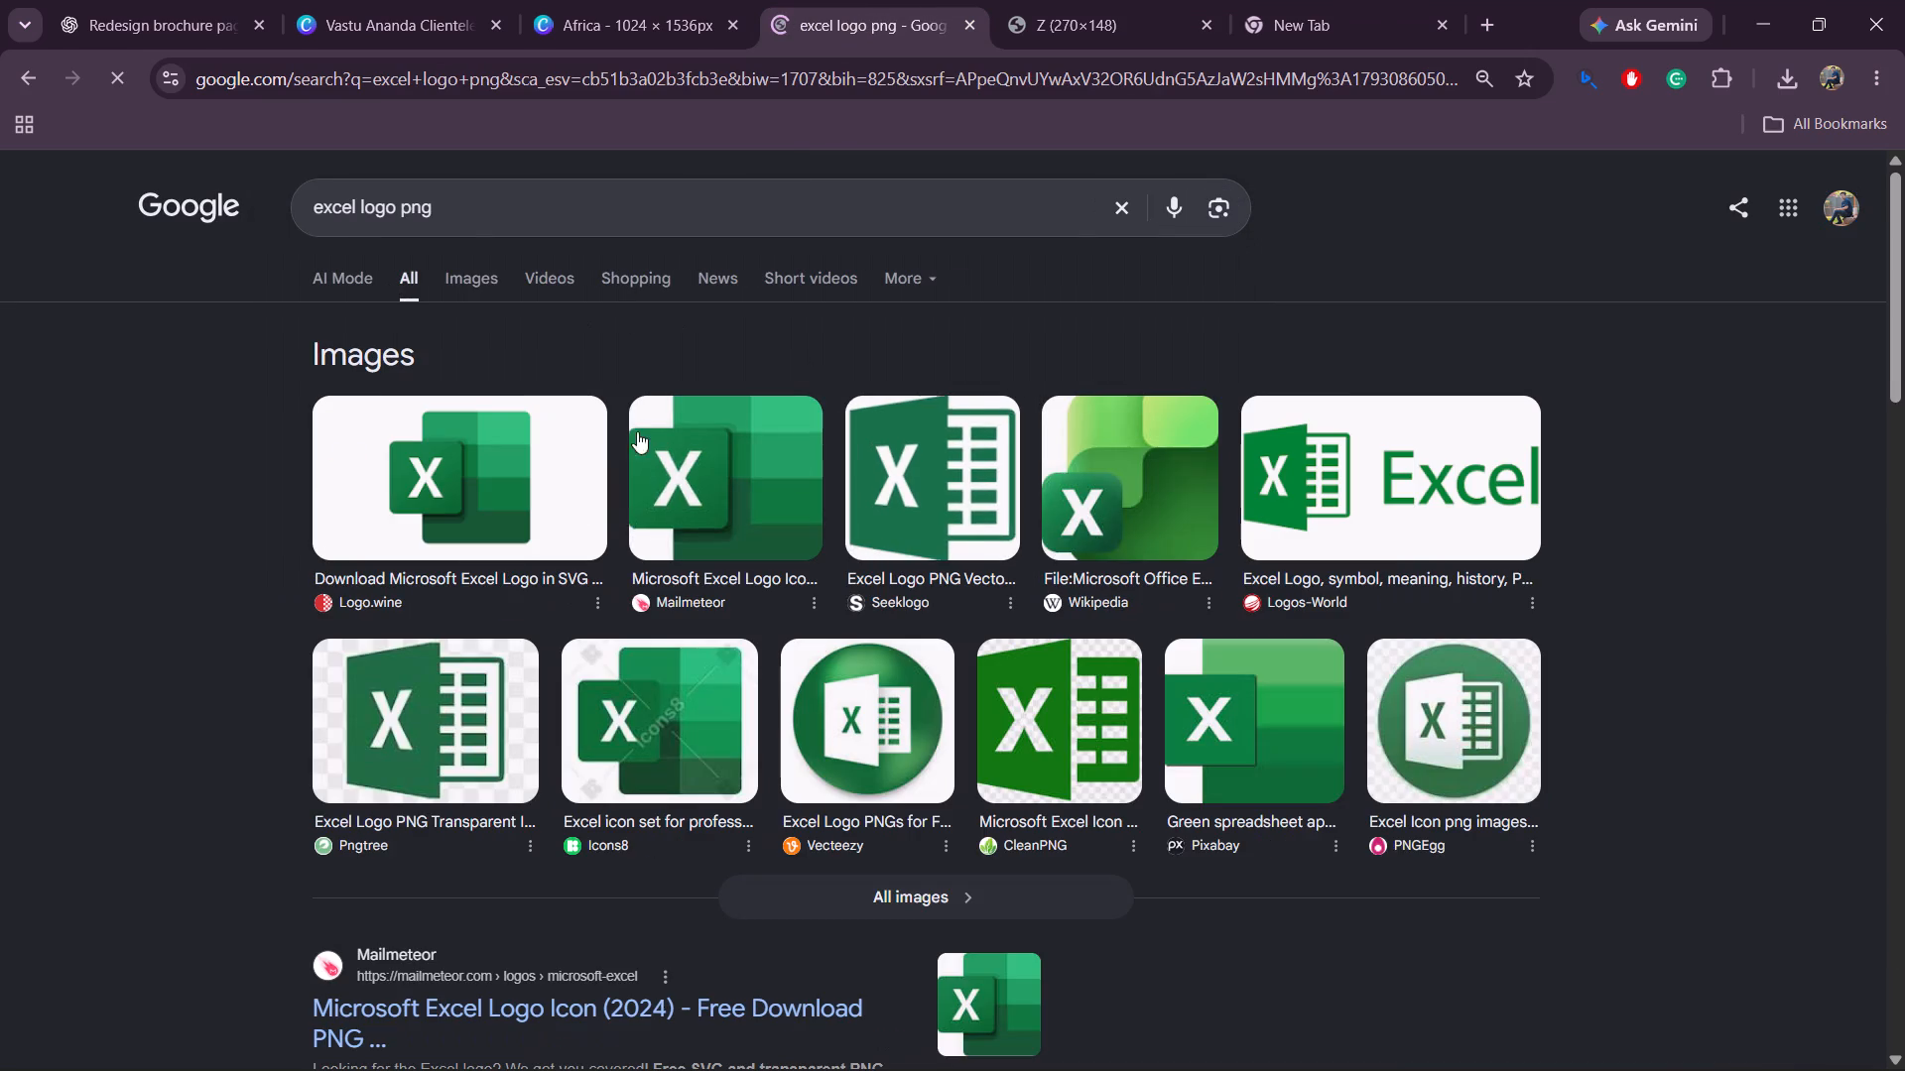
left_click(356, 213)
key("space")
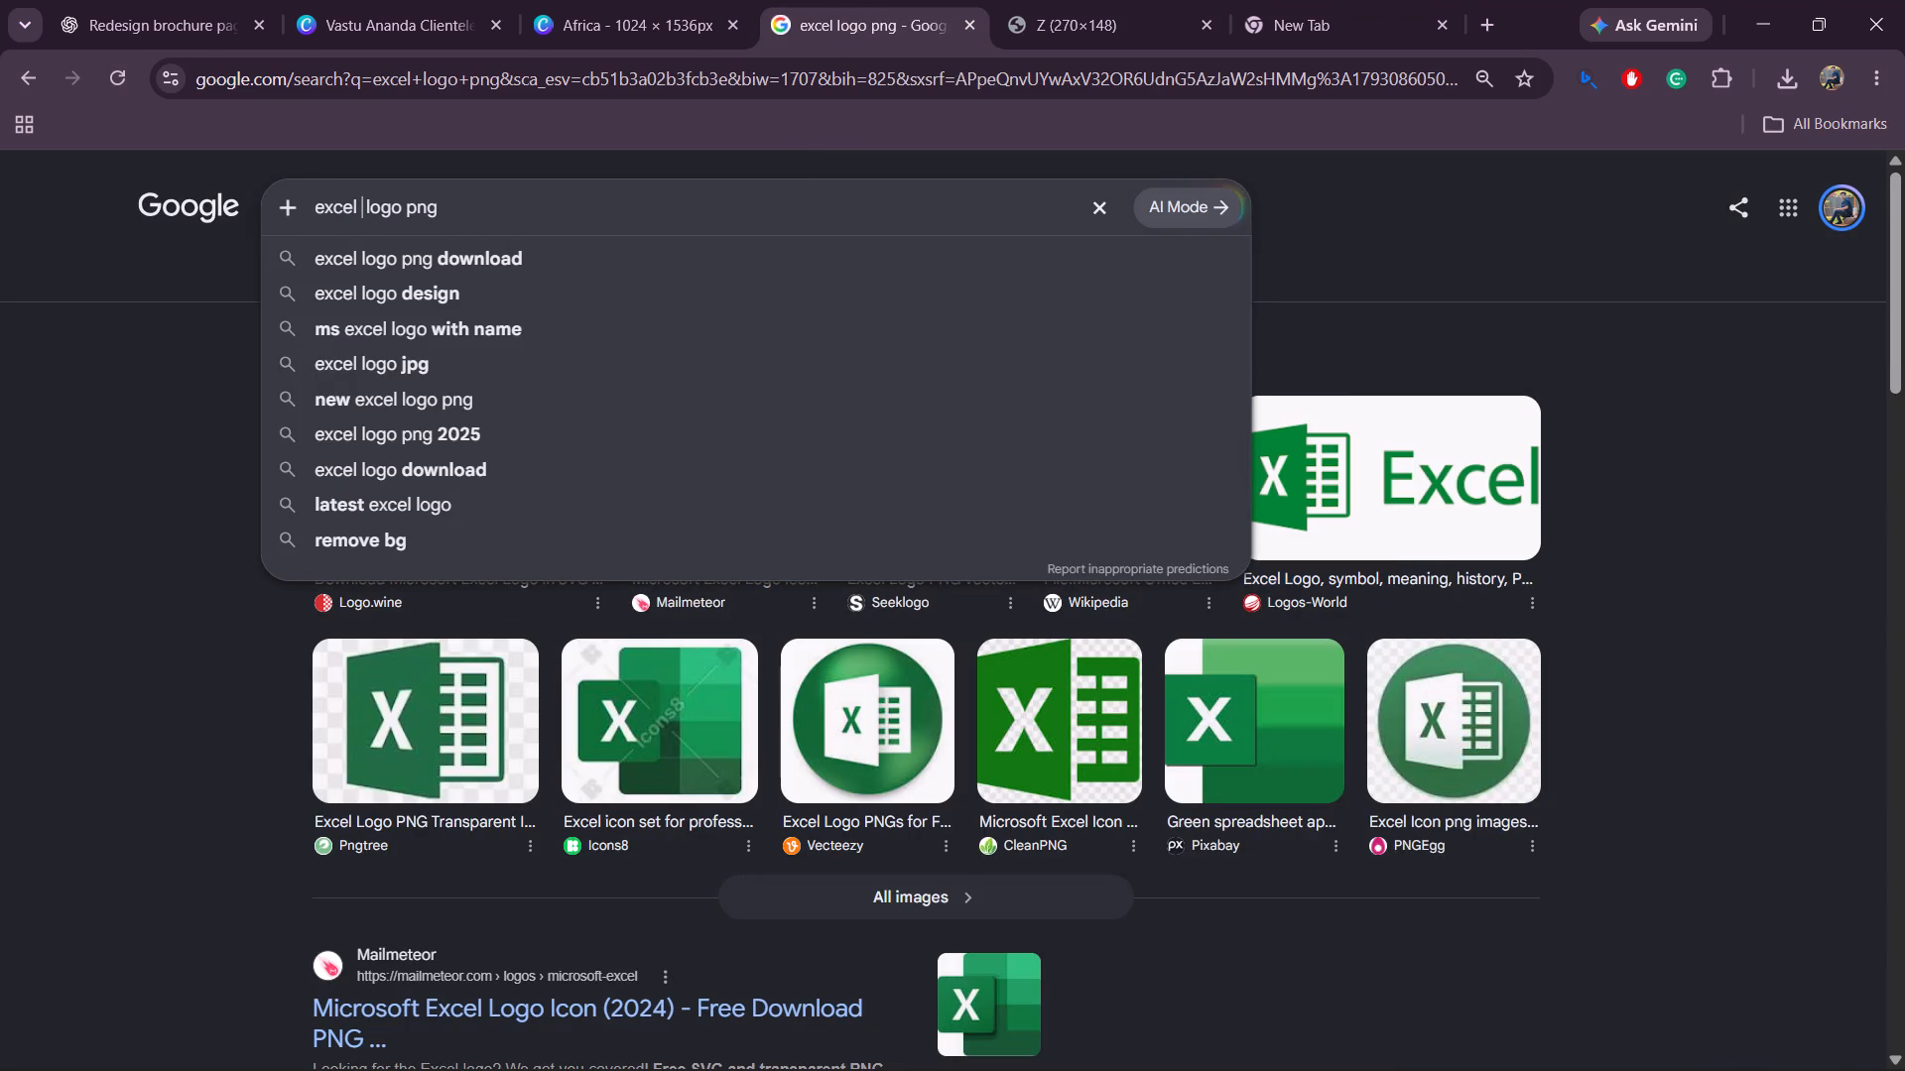
type("PHARMA")
key("space")
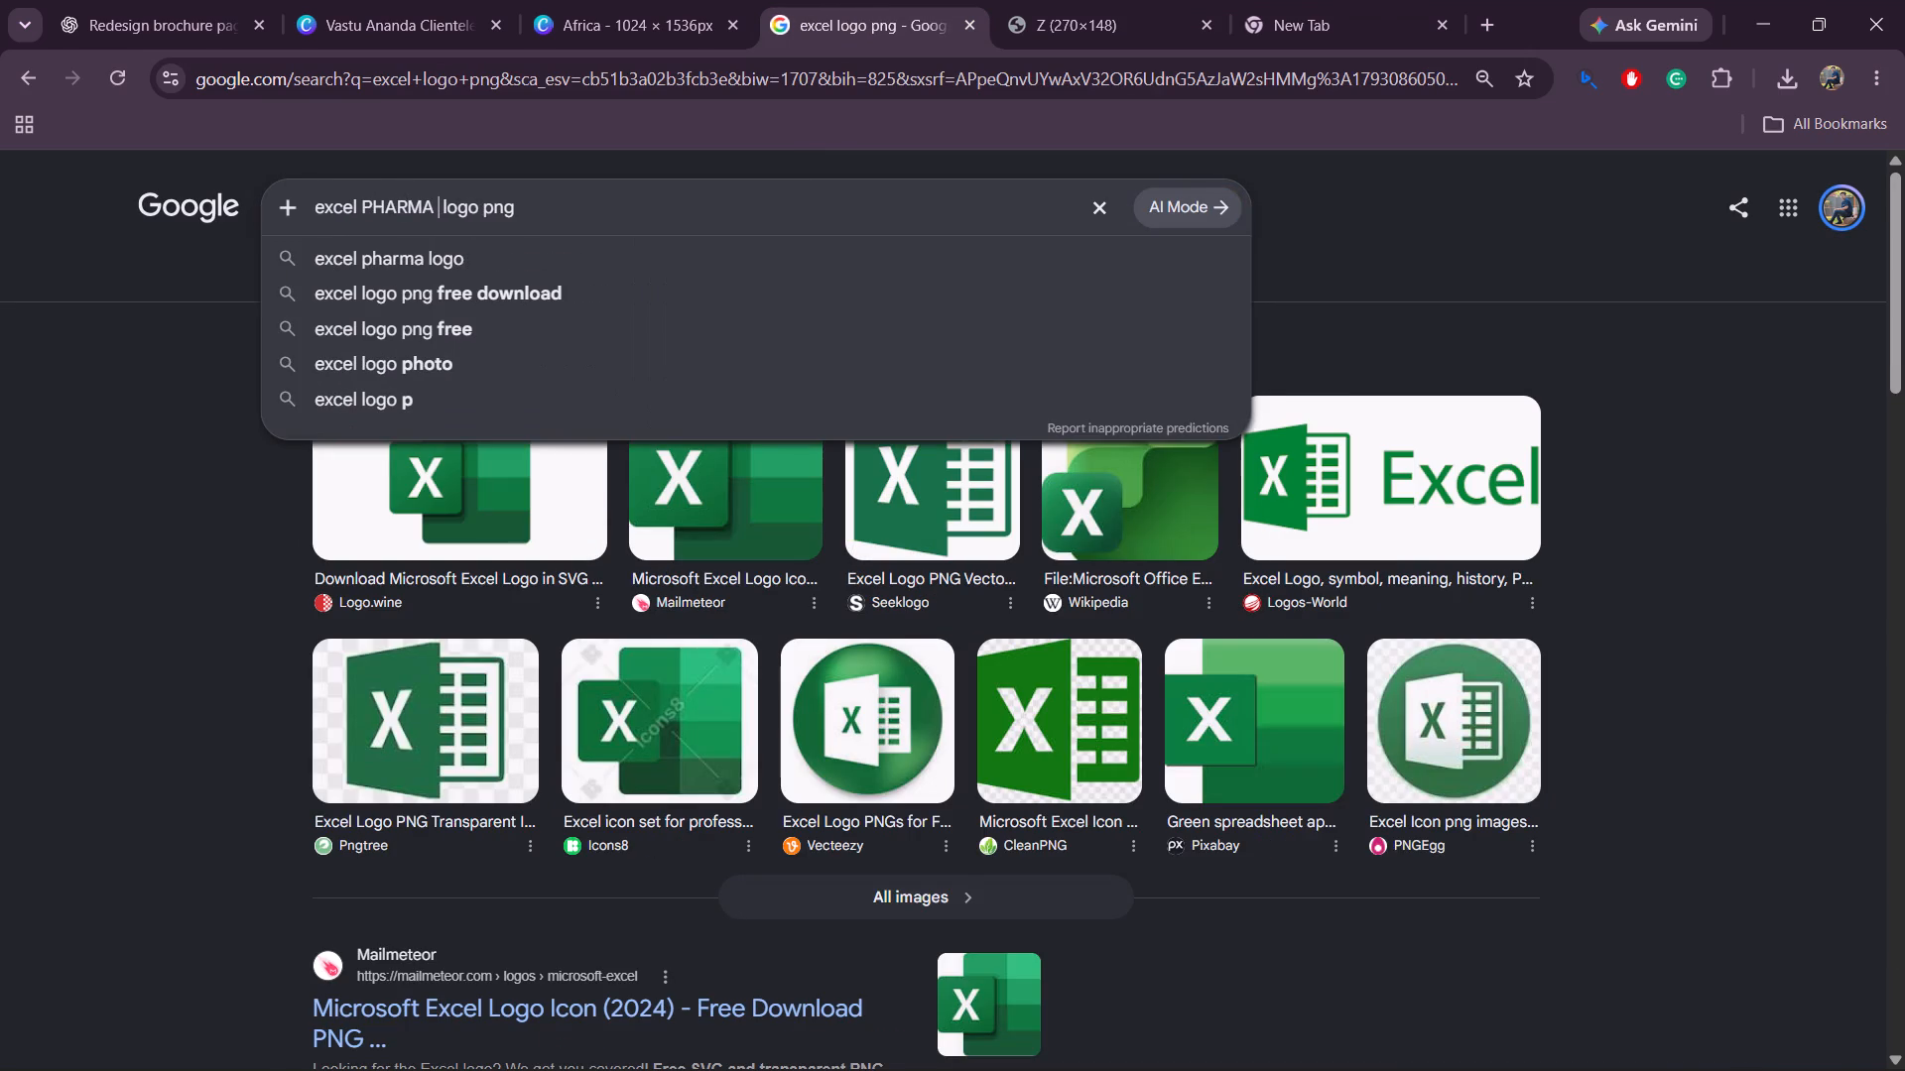
key("Return")
Open the excelpharma.co.in website from the search results and copy its Excel logo image.
scroll(624, 587, "down", 2)
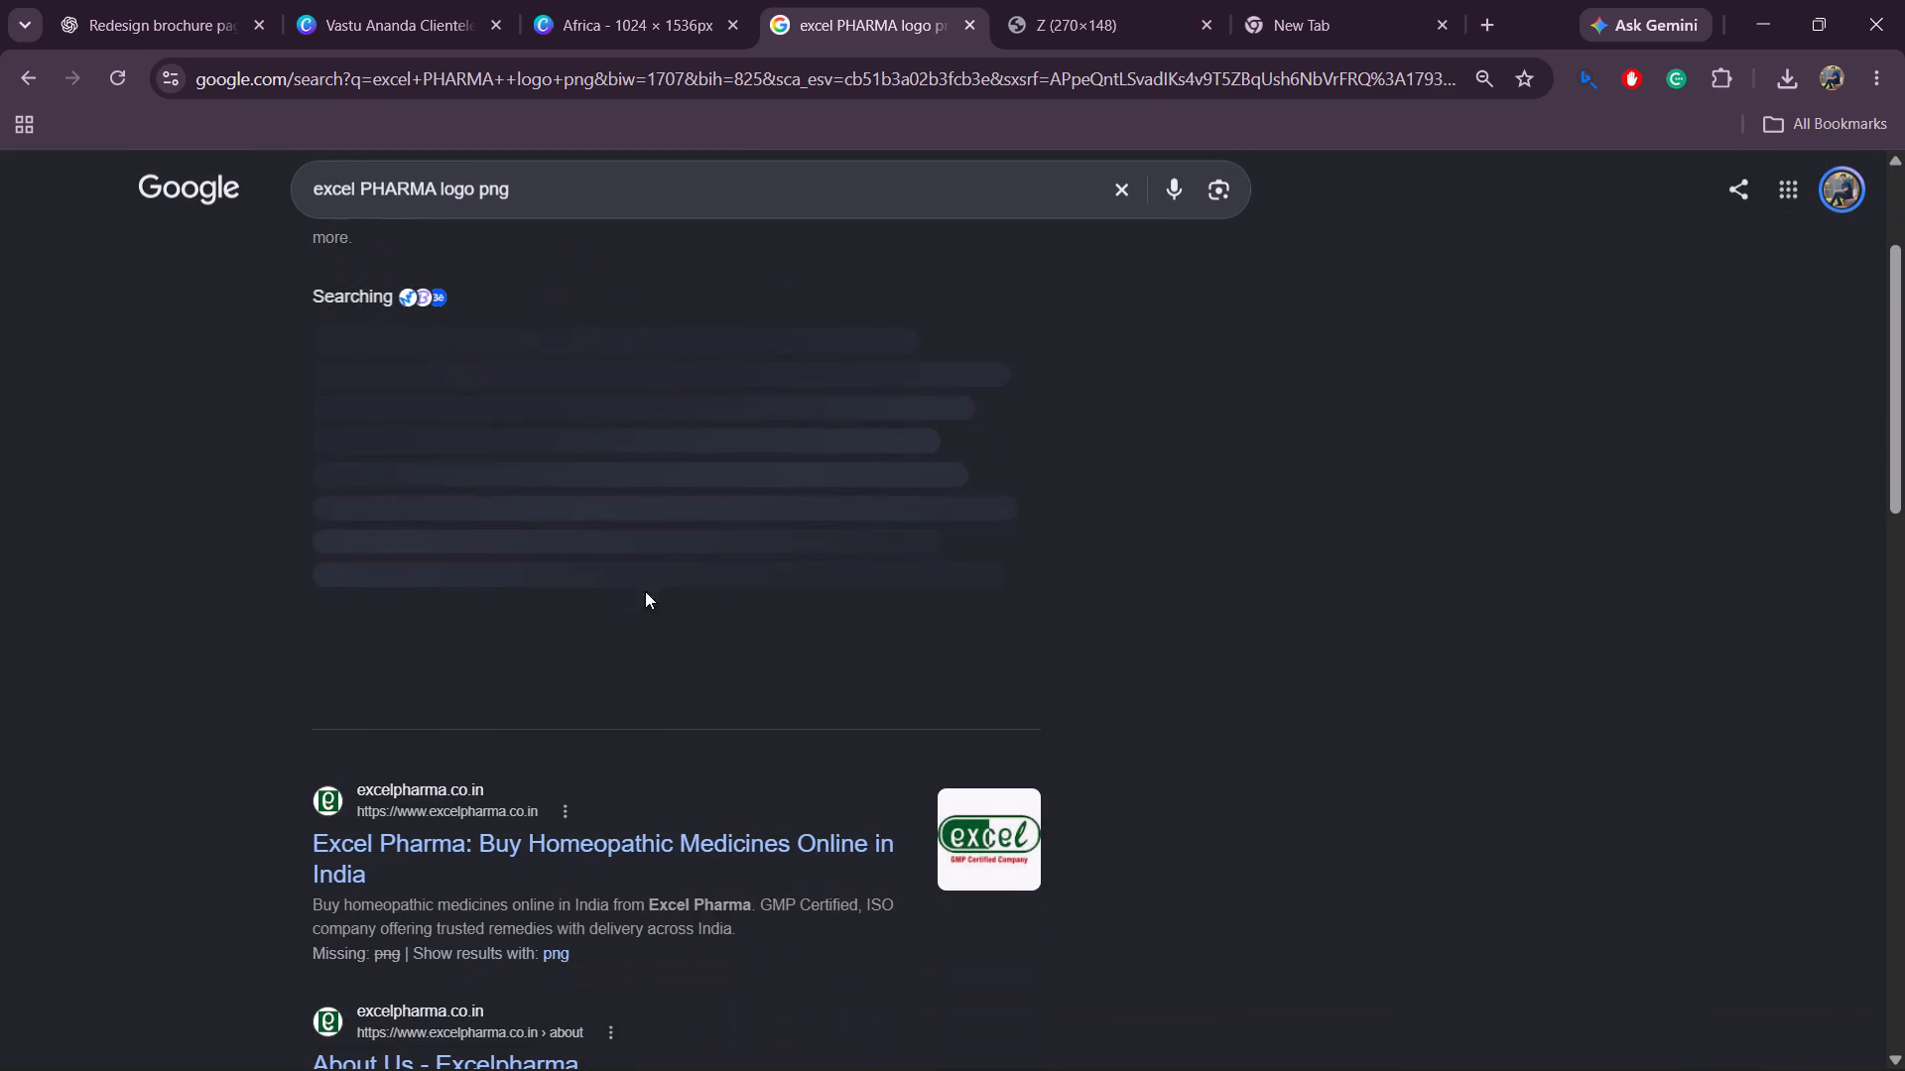
left_click(998, 825)
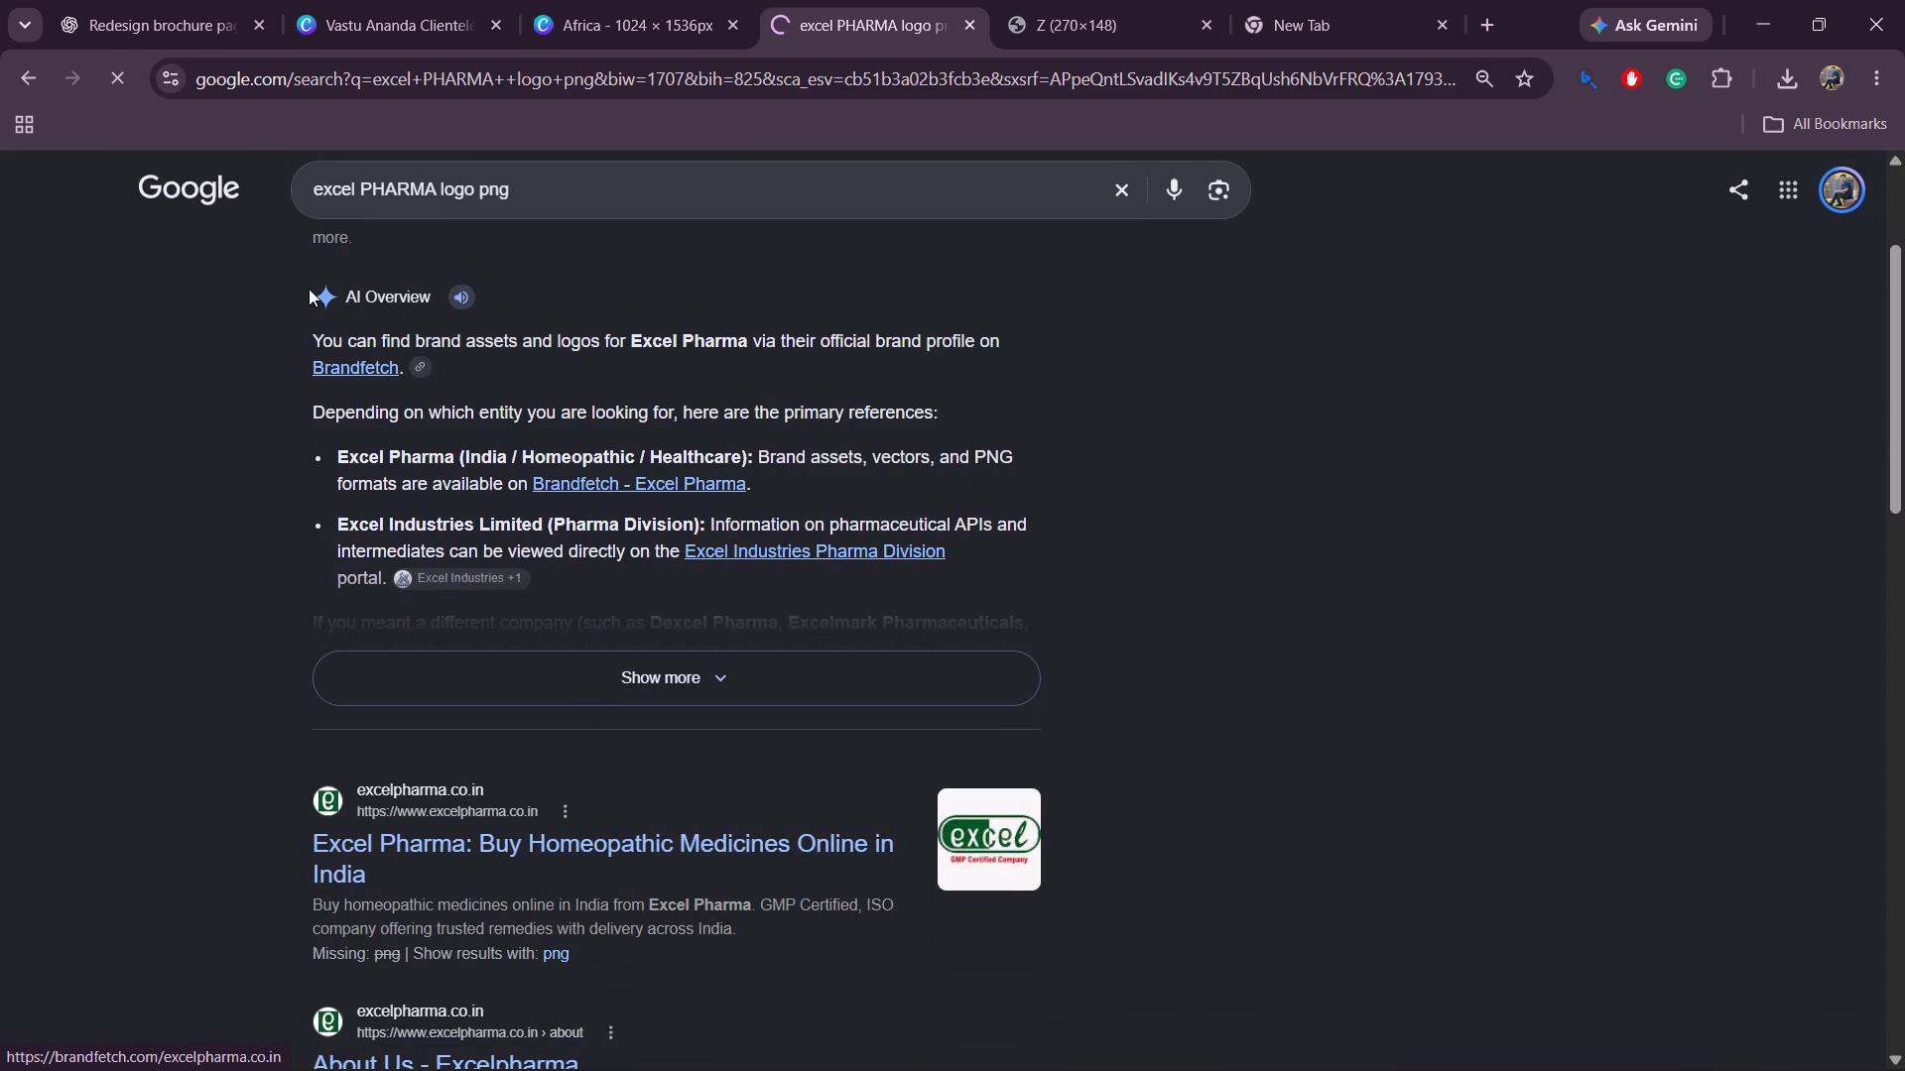
left_click(941, 832)
left_click(731, 840)
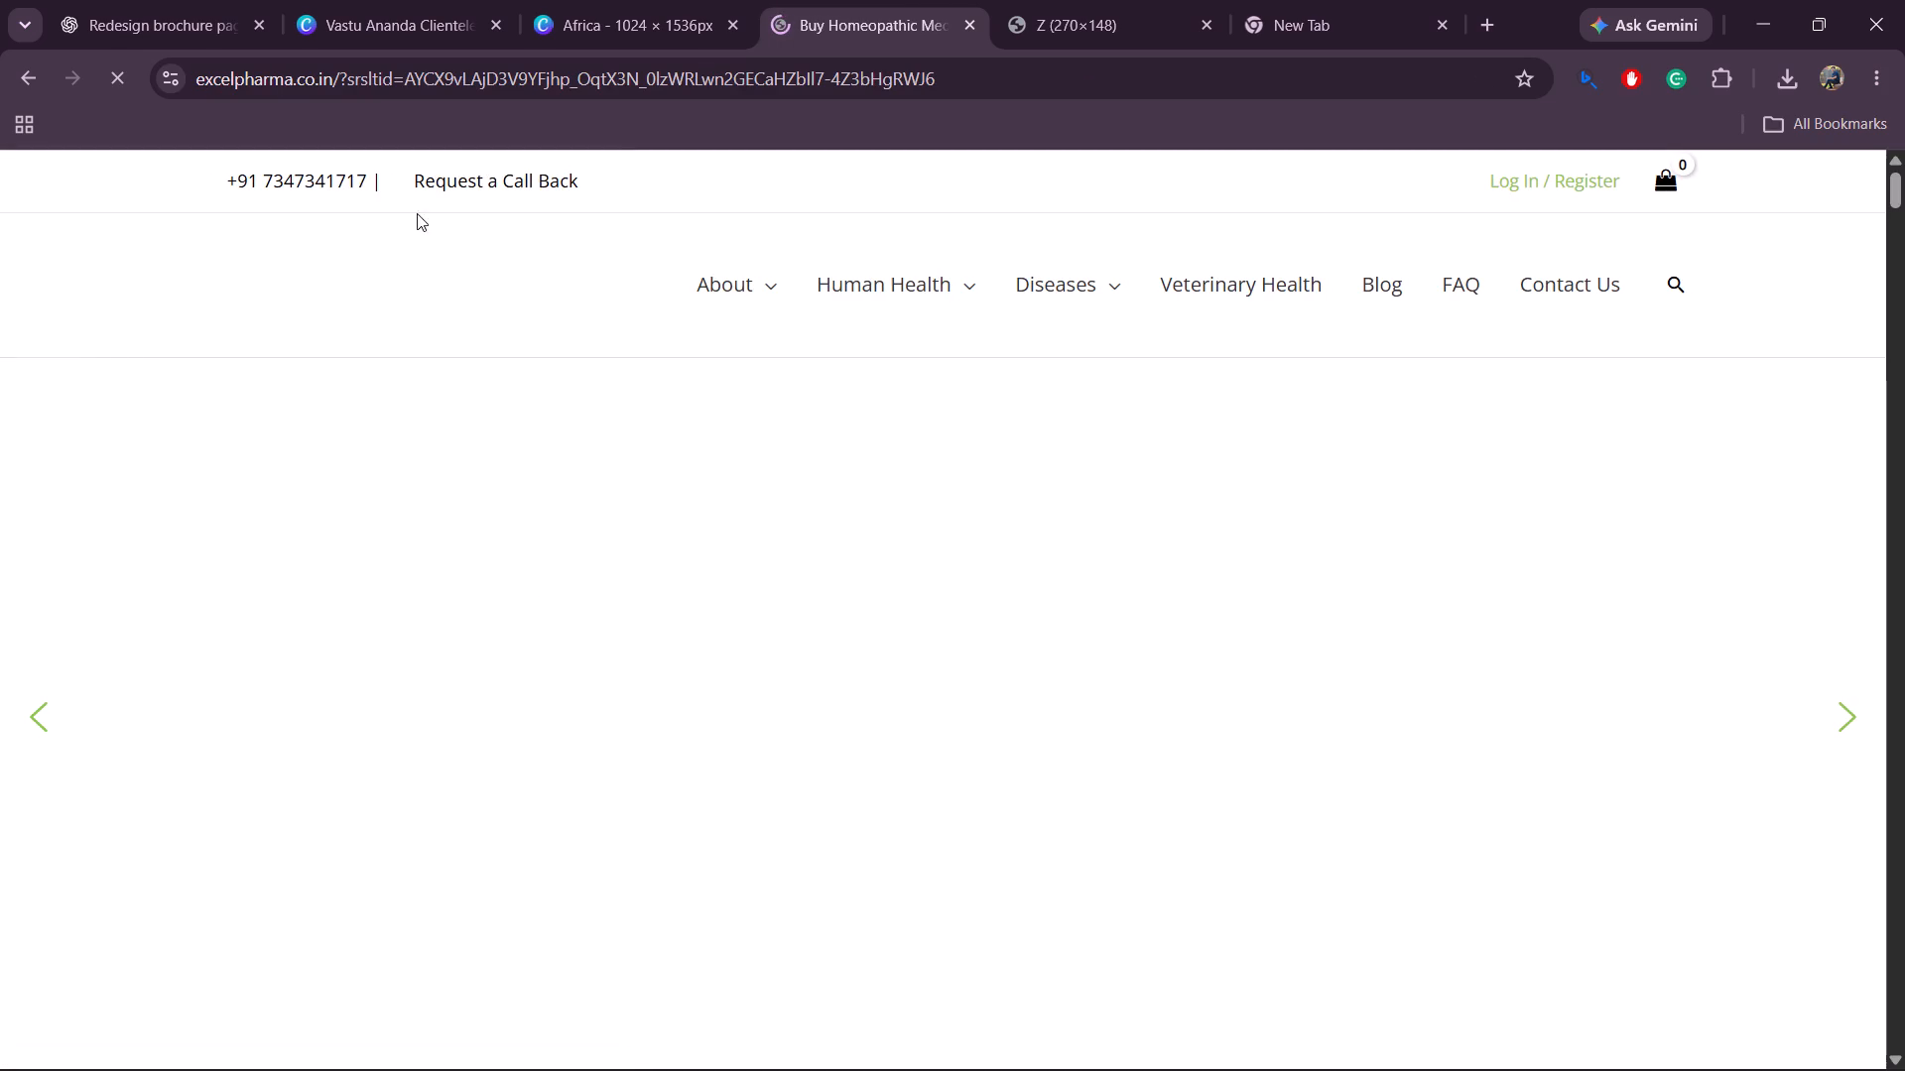
right_click(290, 280)
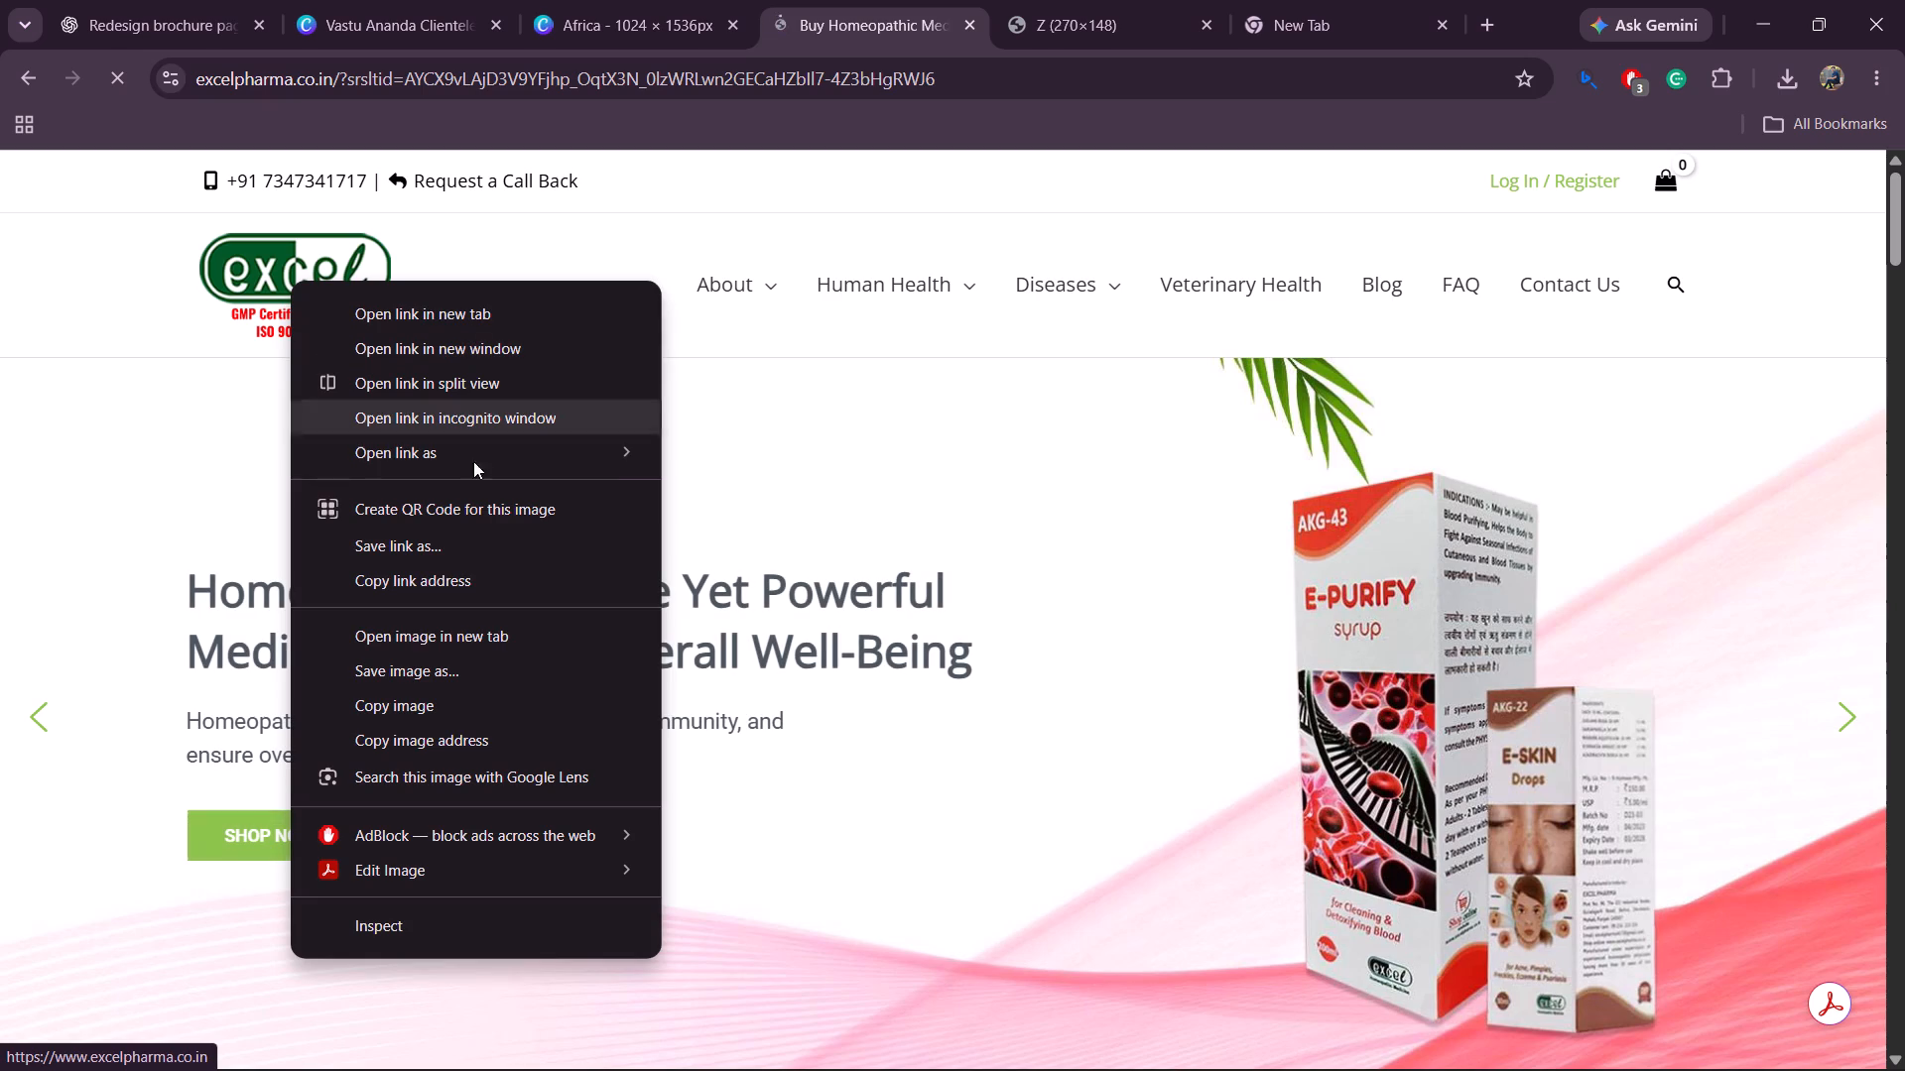
left_click(482, 700)
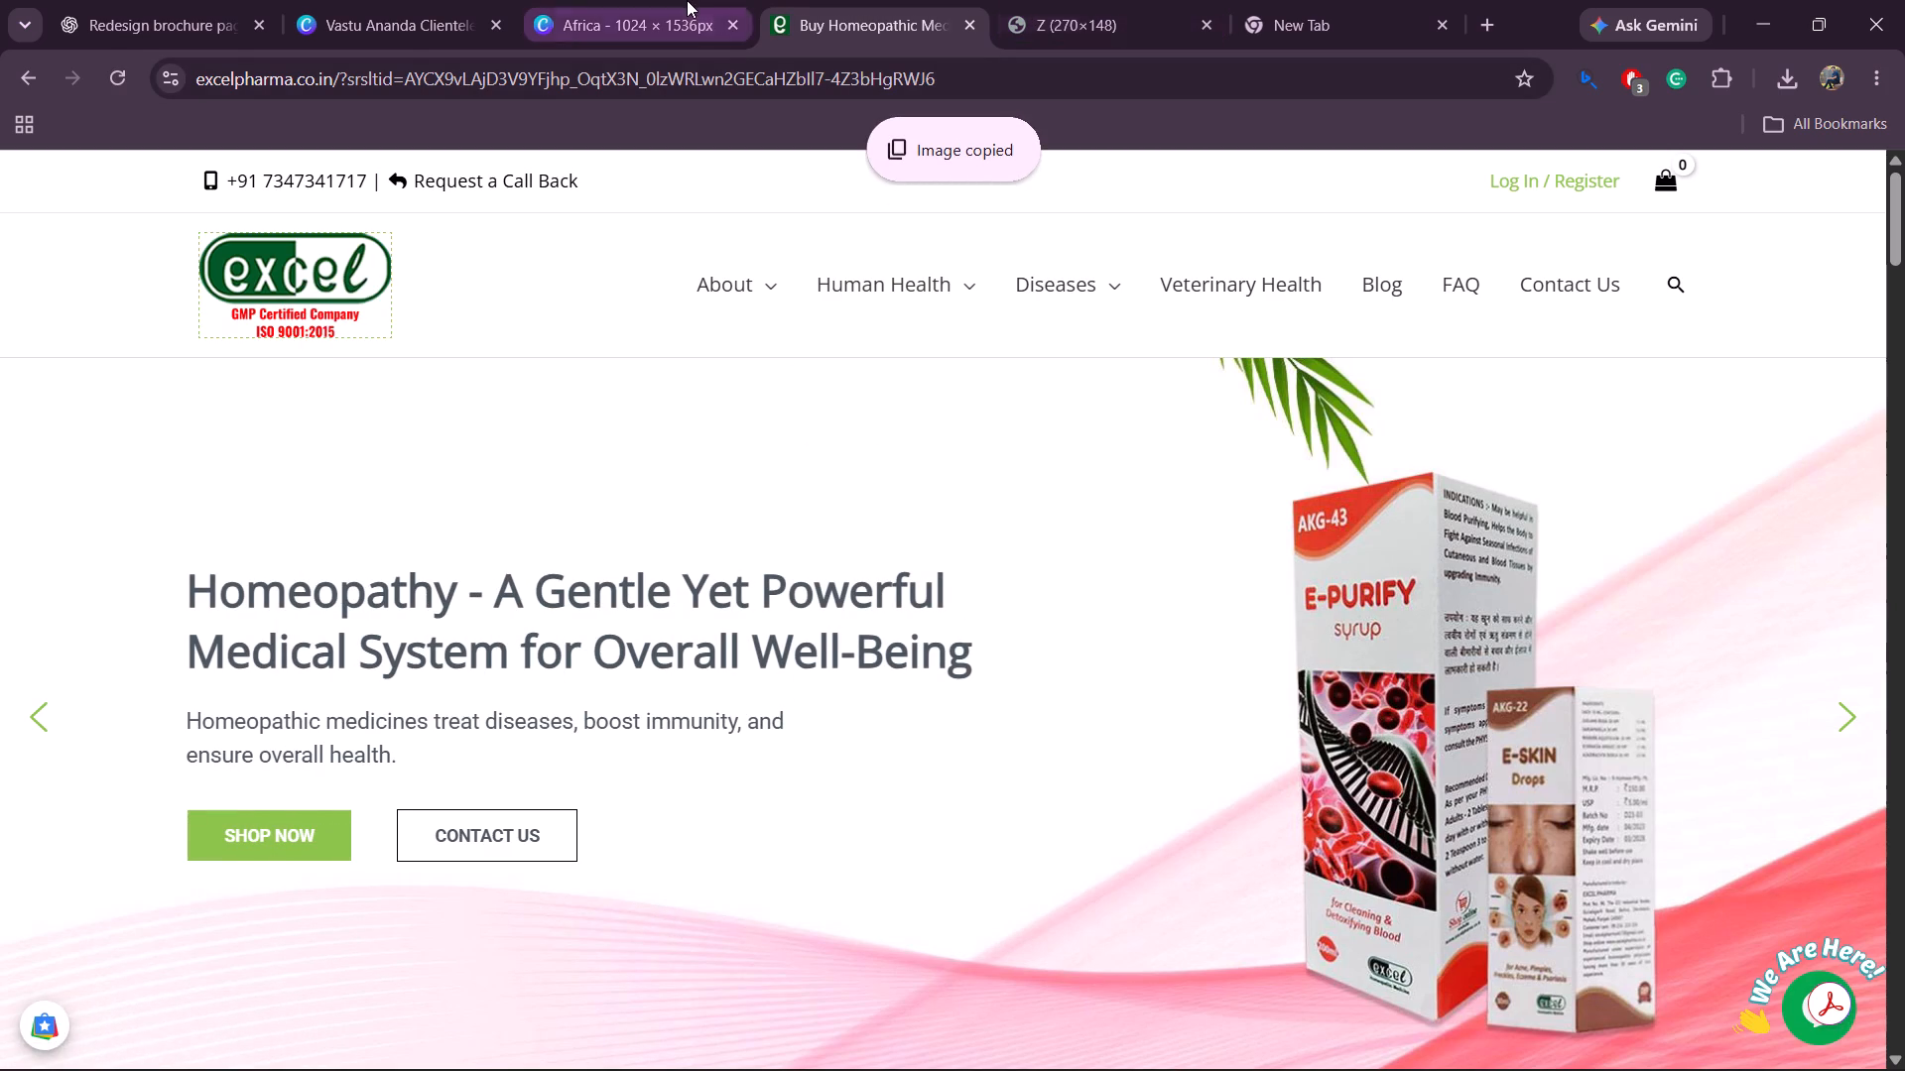
Return to the Canva design, paste the copied Excel logo, and scale it to fit inside the empty box above Excel Pharma.
left_click(687, 0)
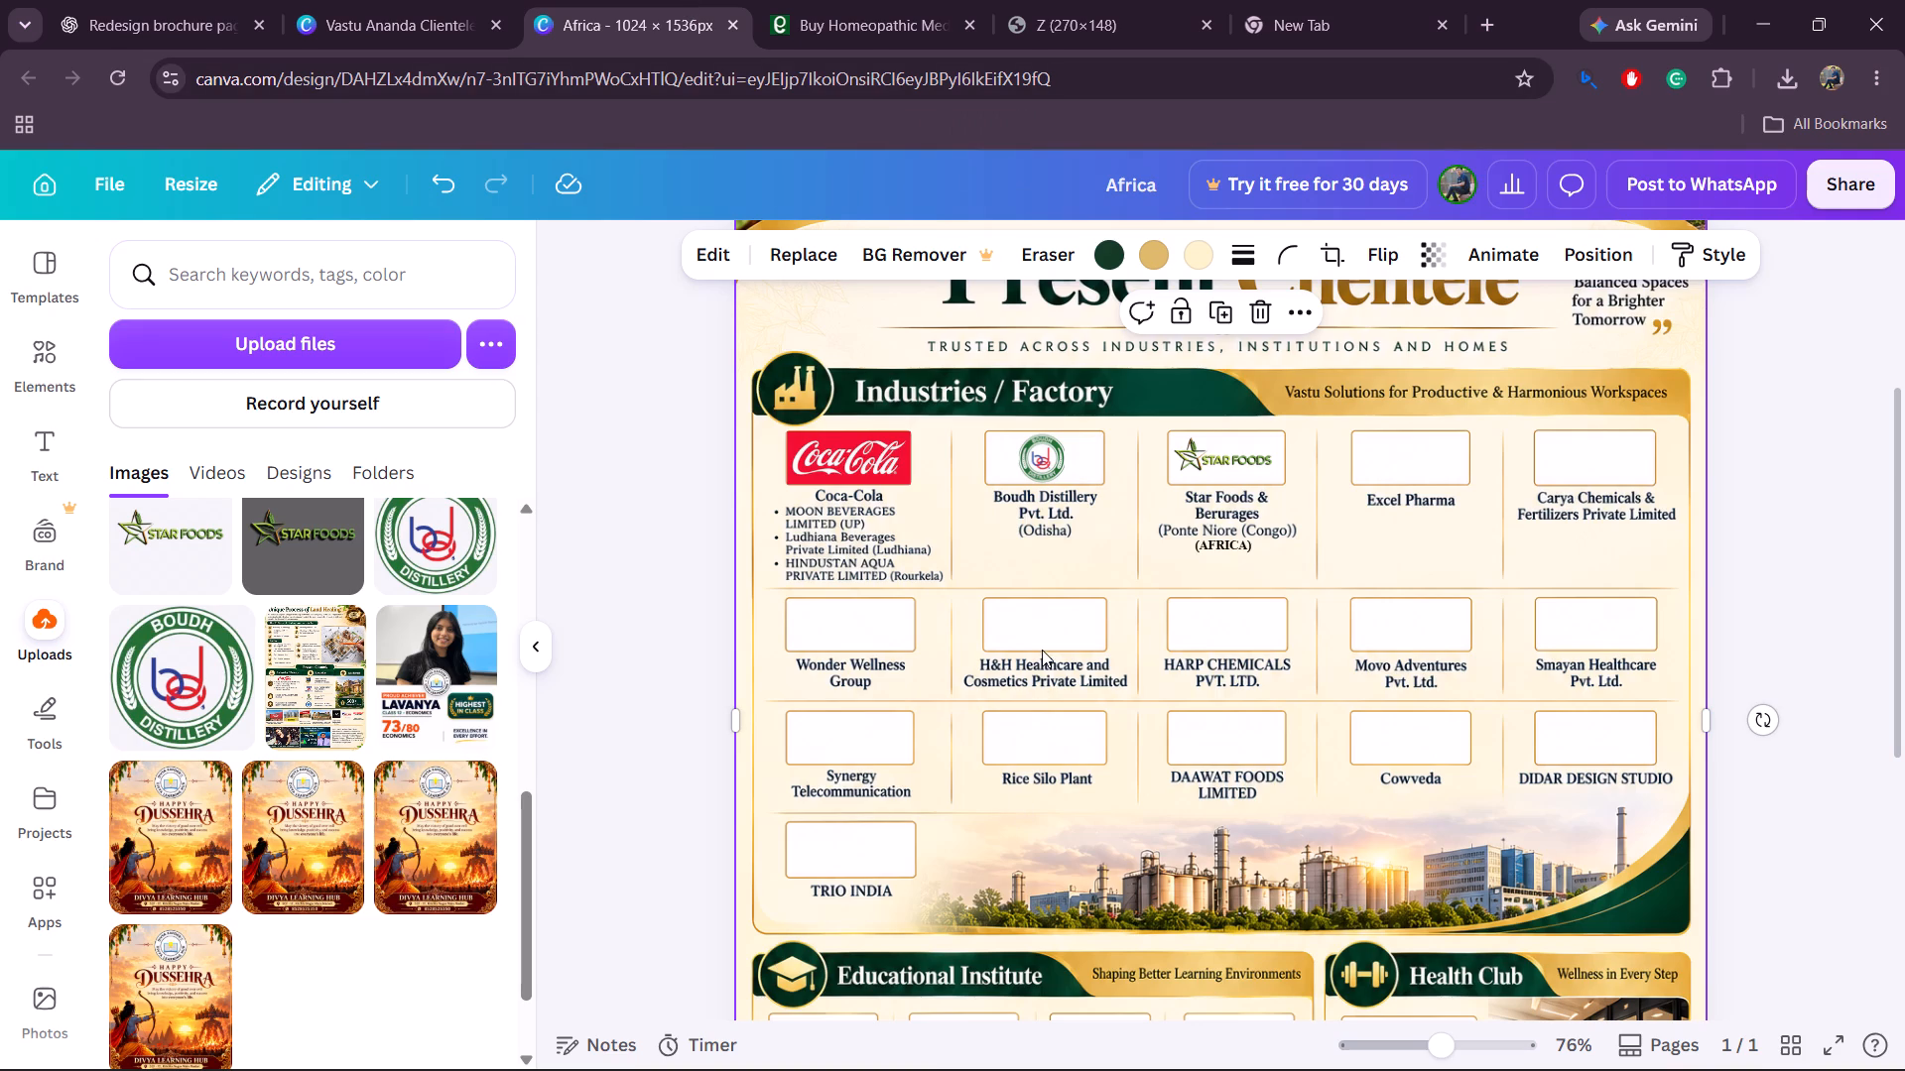
key("ctrl+v")
left_click_drag(1247, 728, 1436, 617)
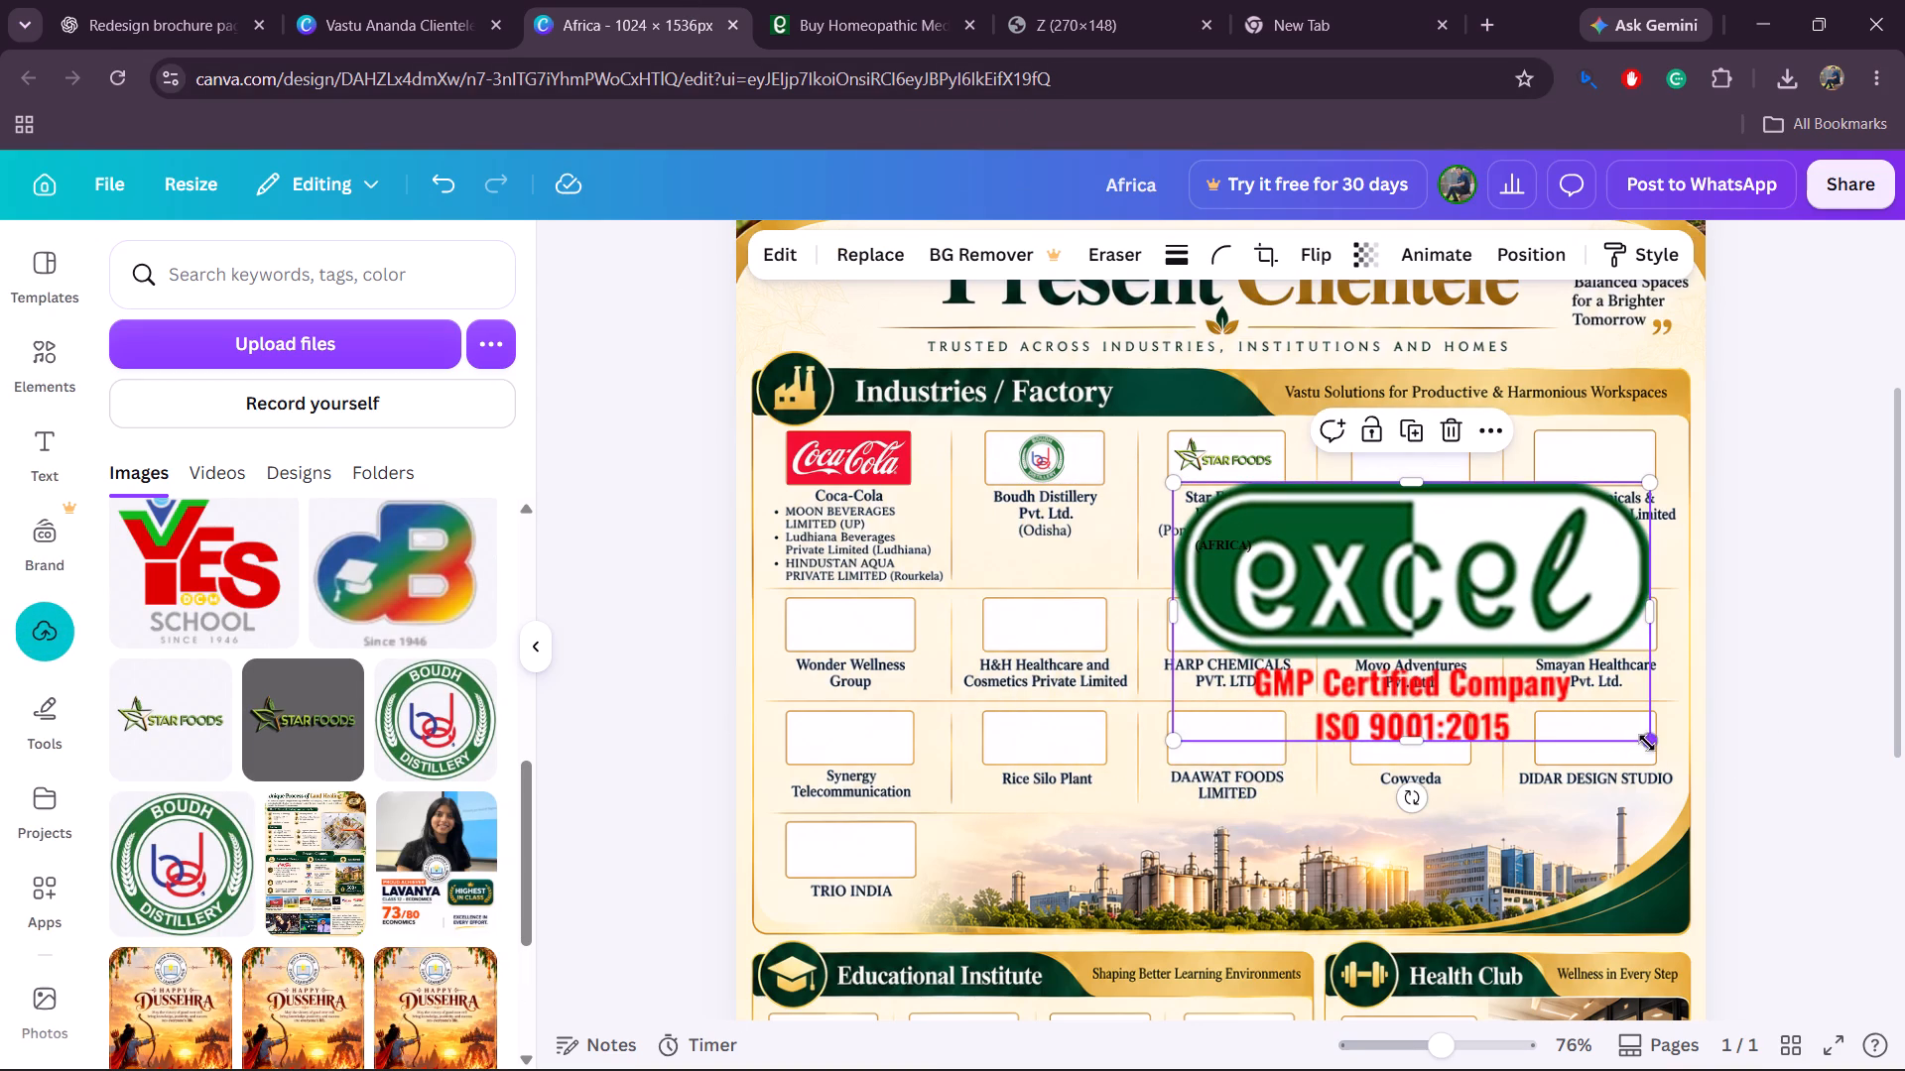
left_click_drag(1647, 743, 1298, 513)
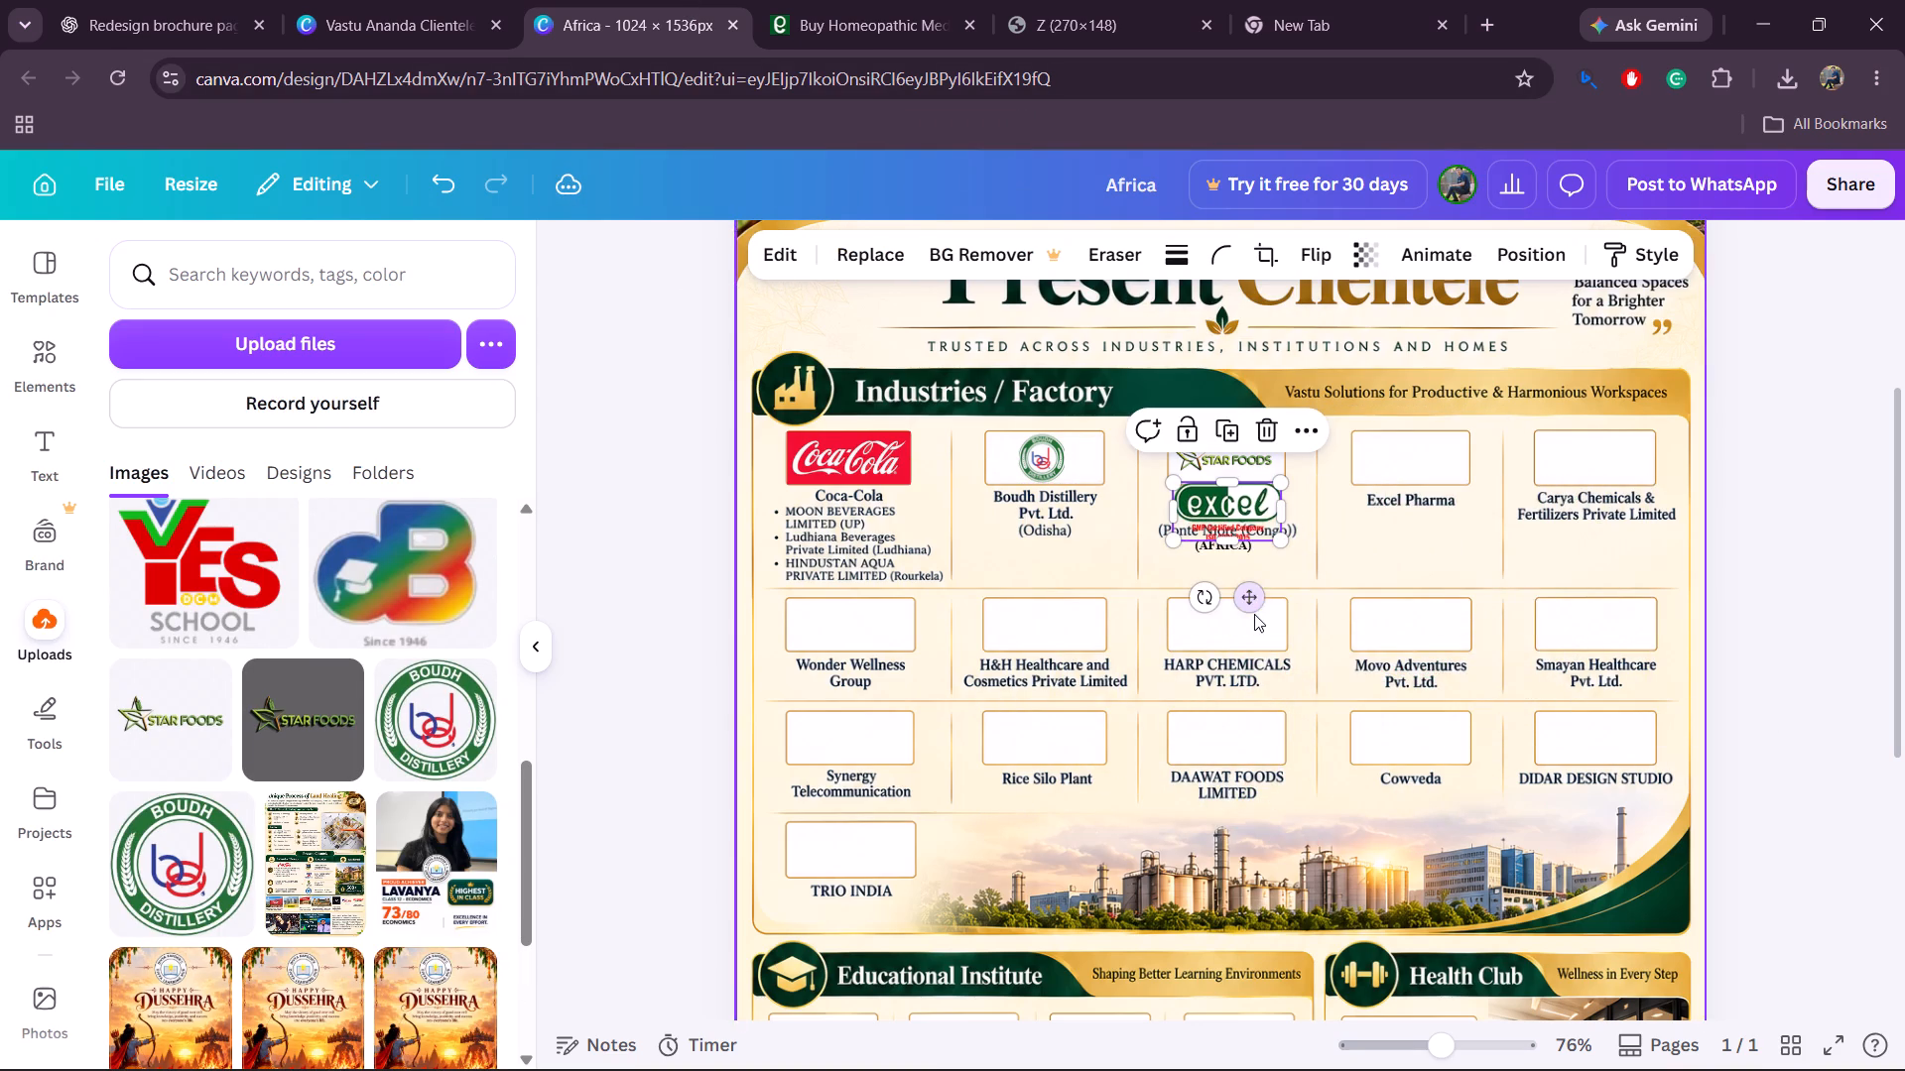
left_click_drag(1252, 606, 1444, 562)
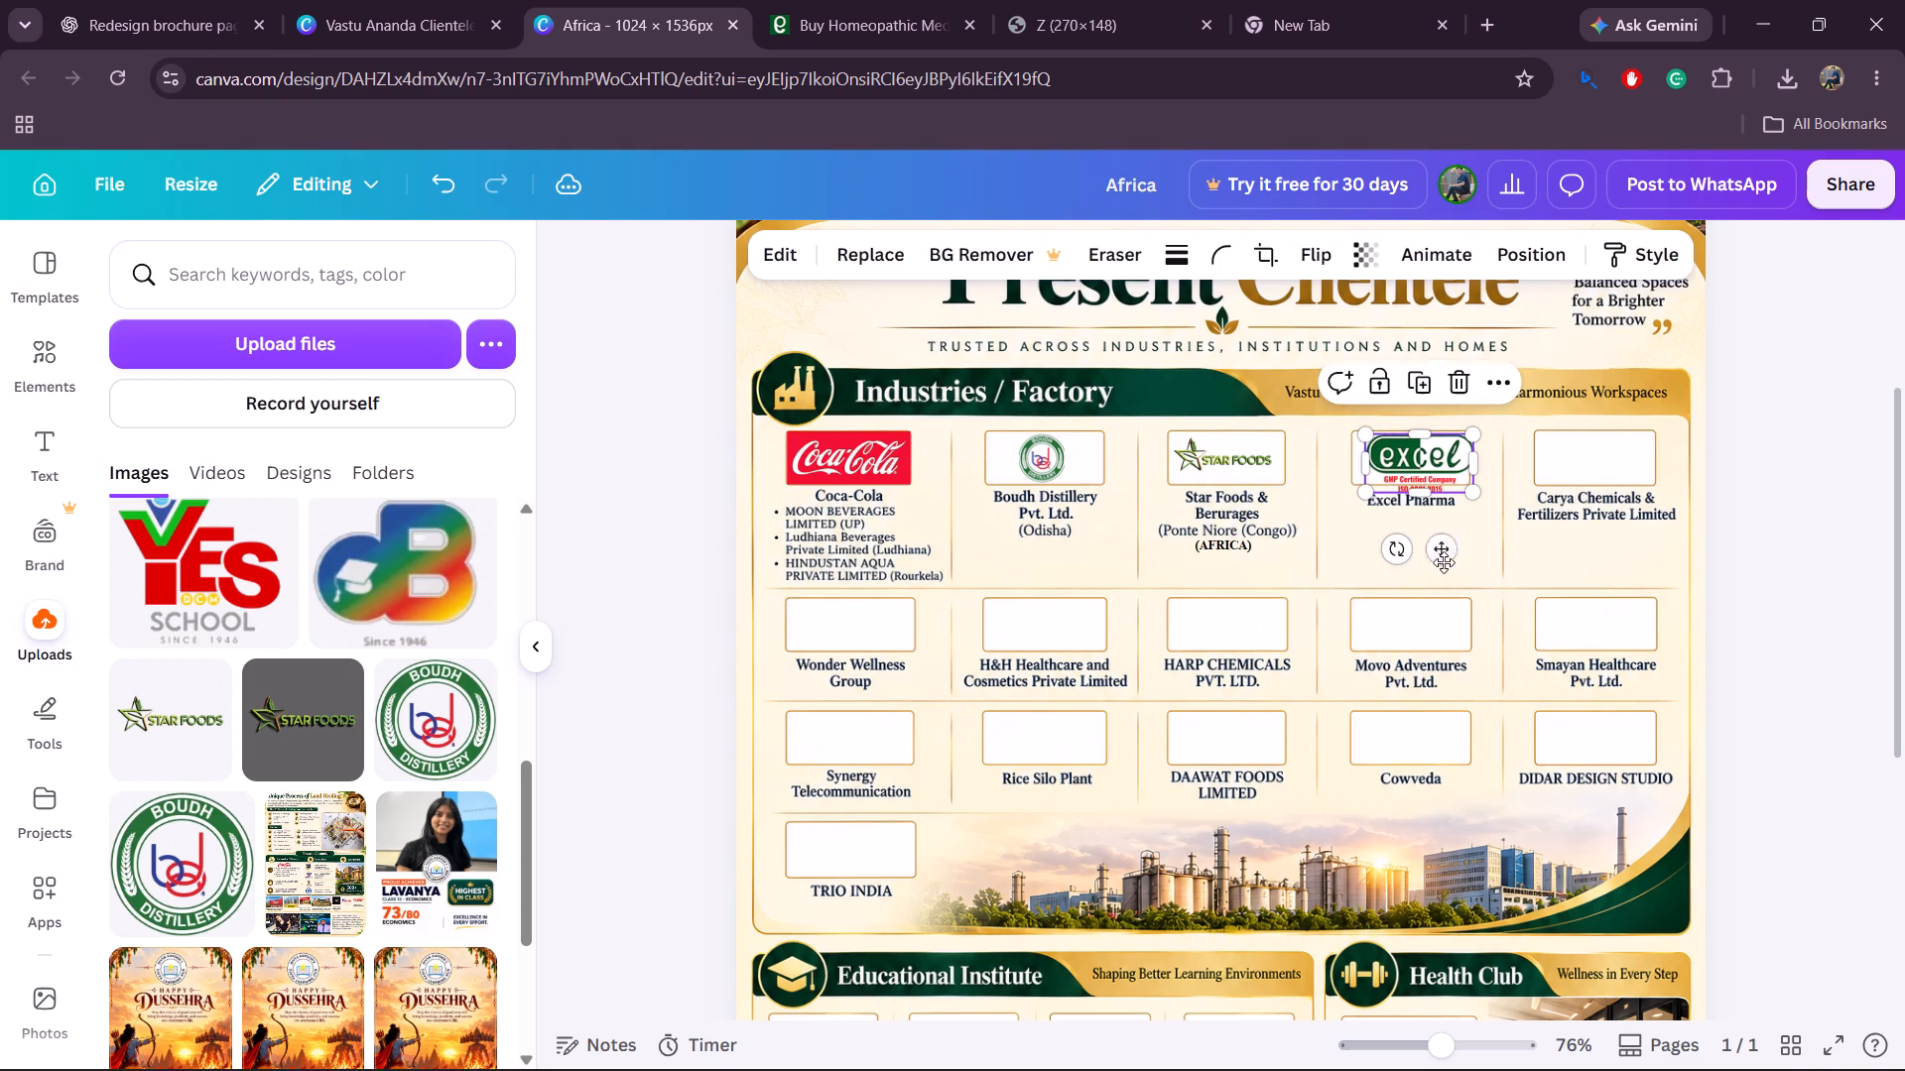
left_click_drag(1472, 497, 1456, 482)
scroll(1516, 557, "left", 3)
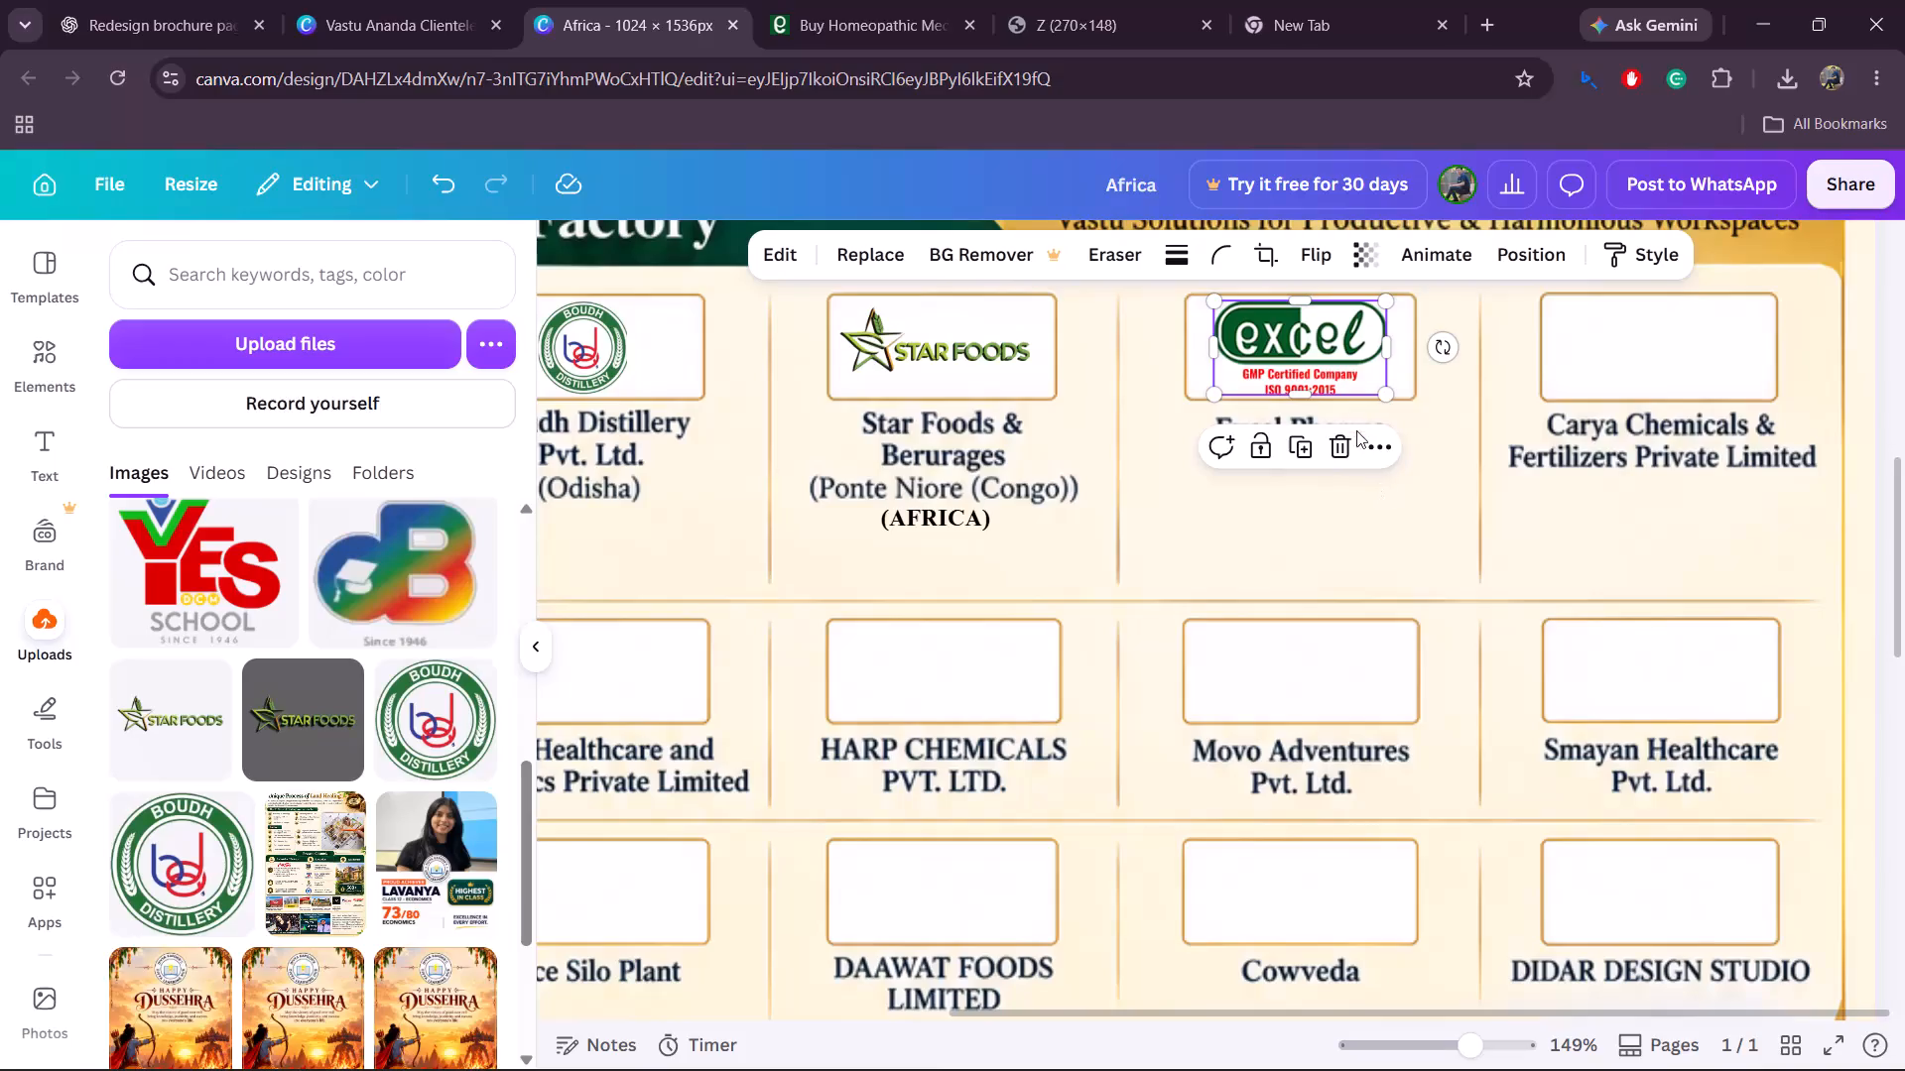
left_click(1470, 390)
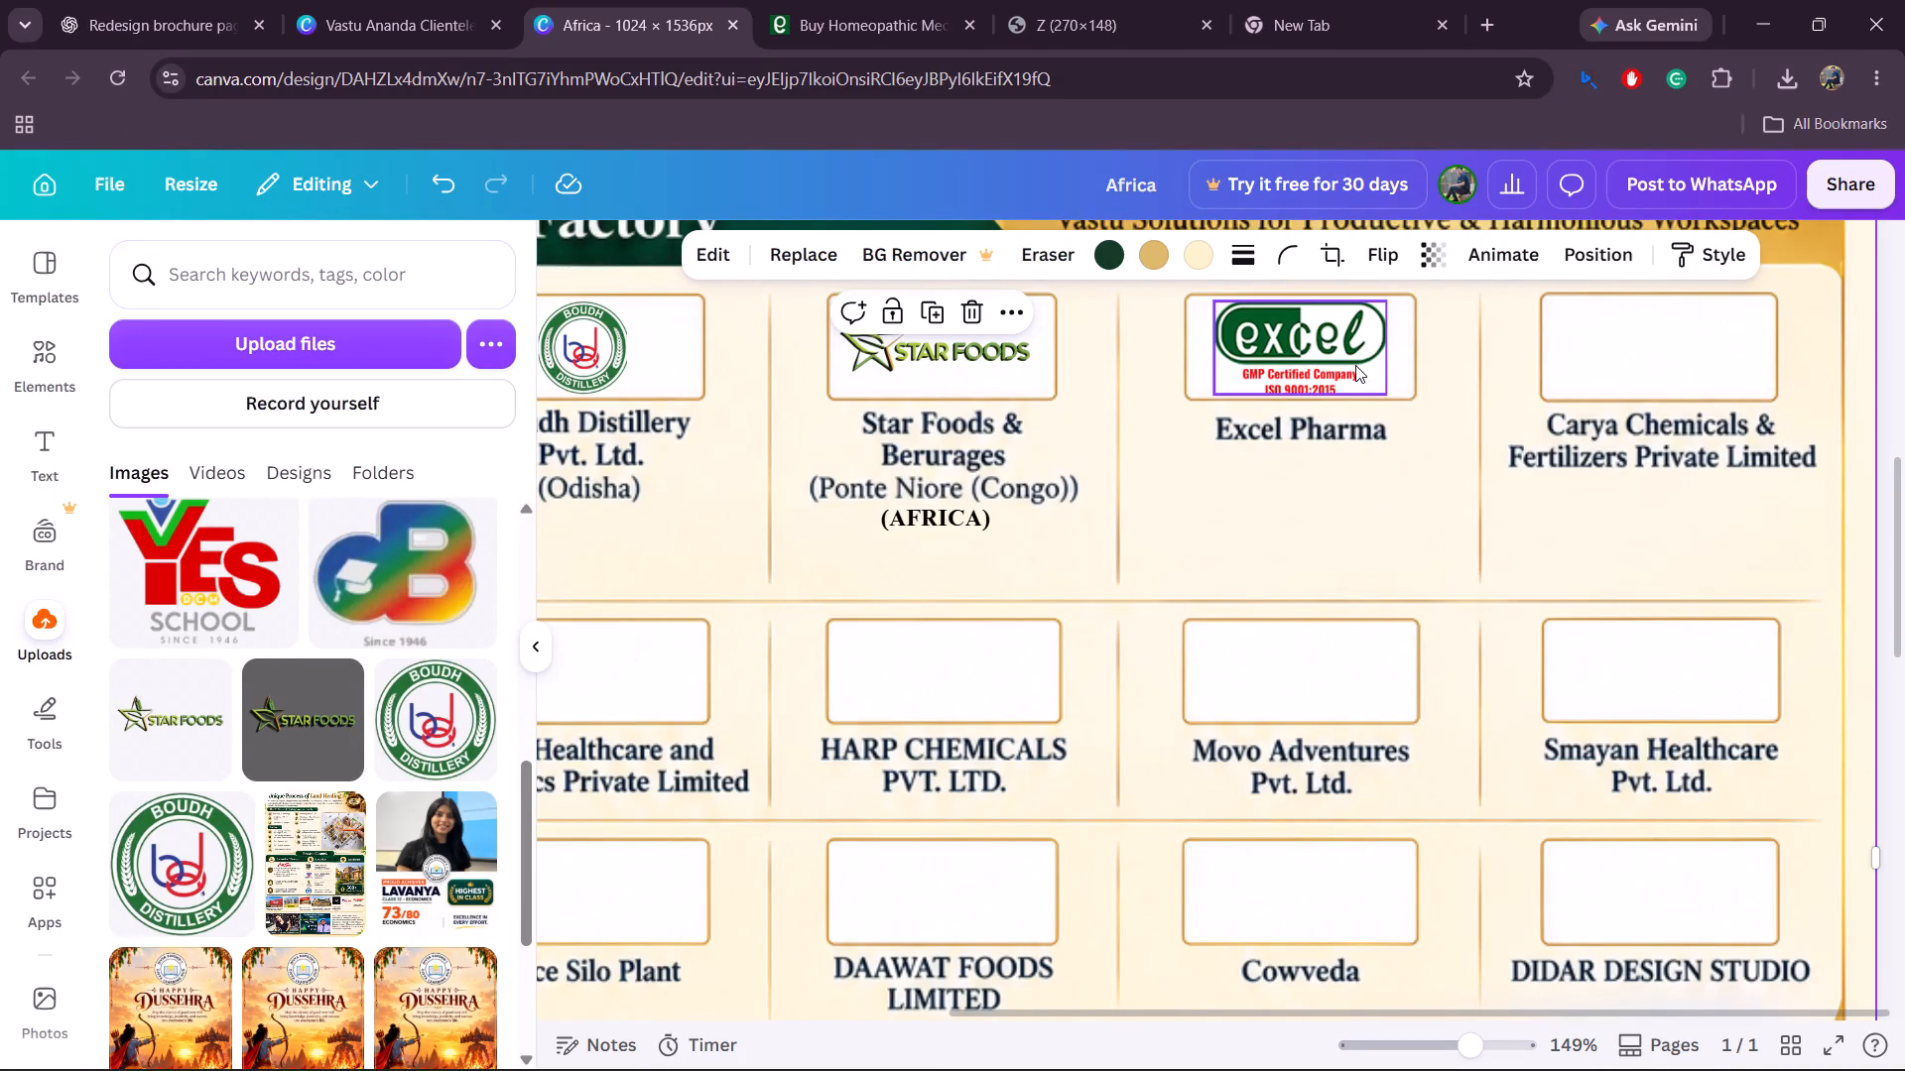
left_click(1396, 455)
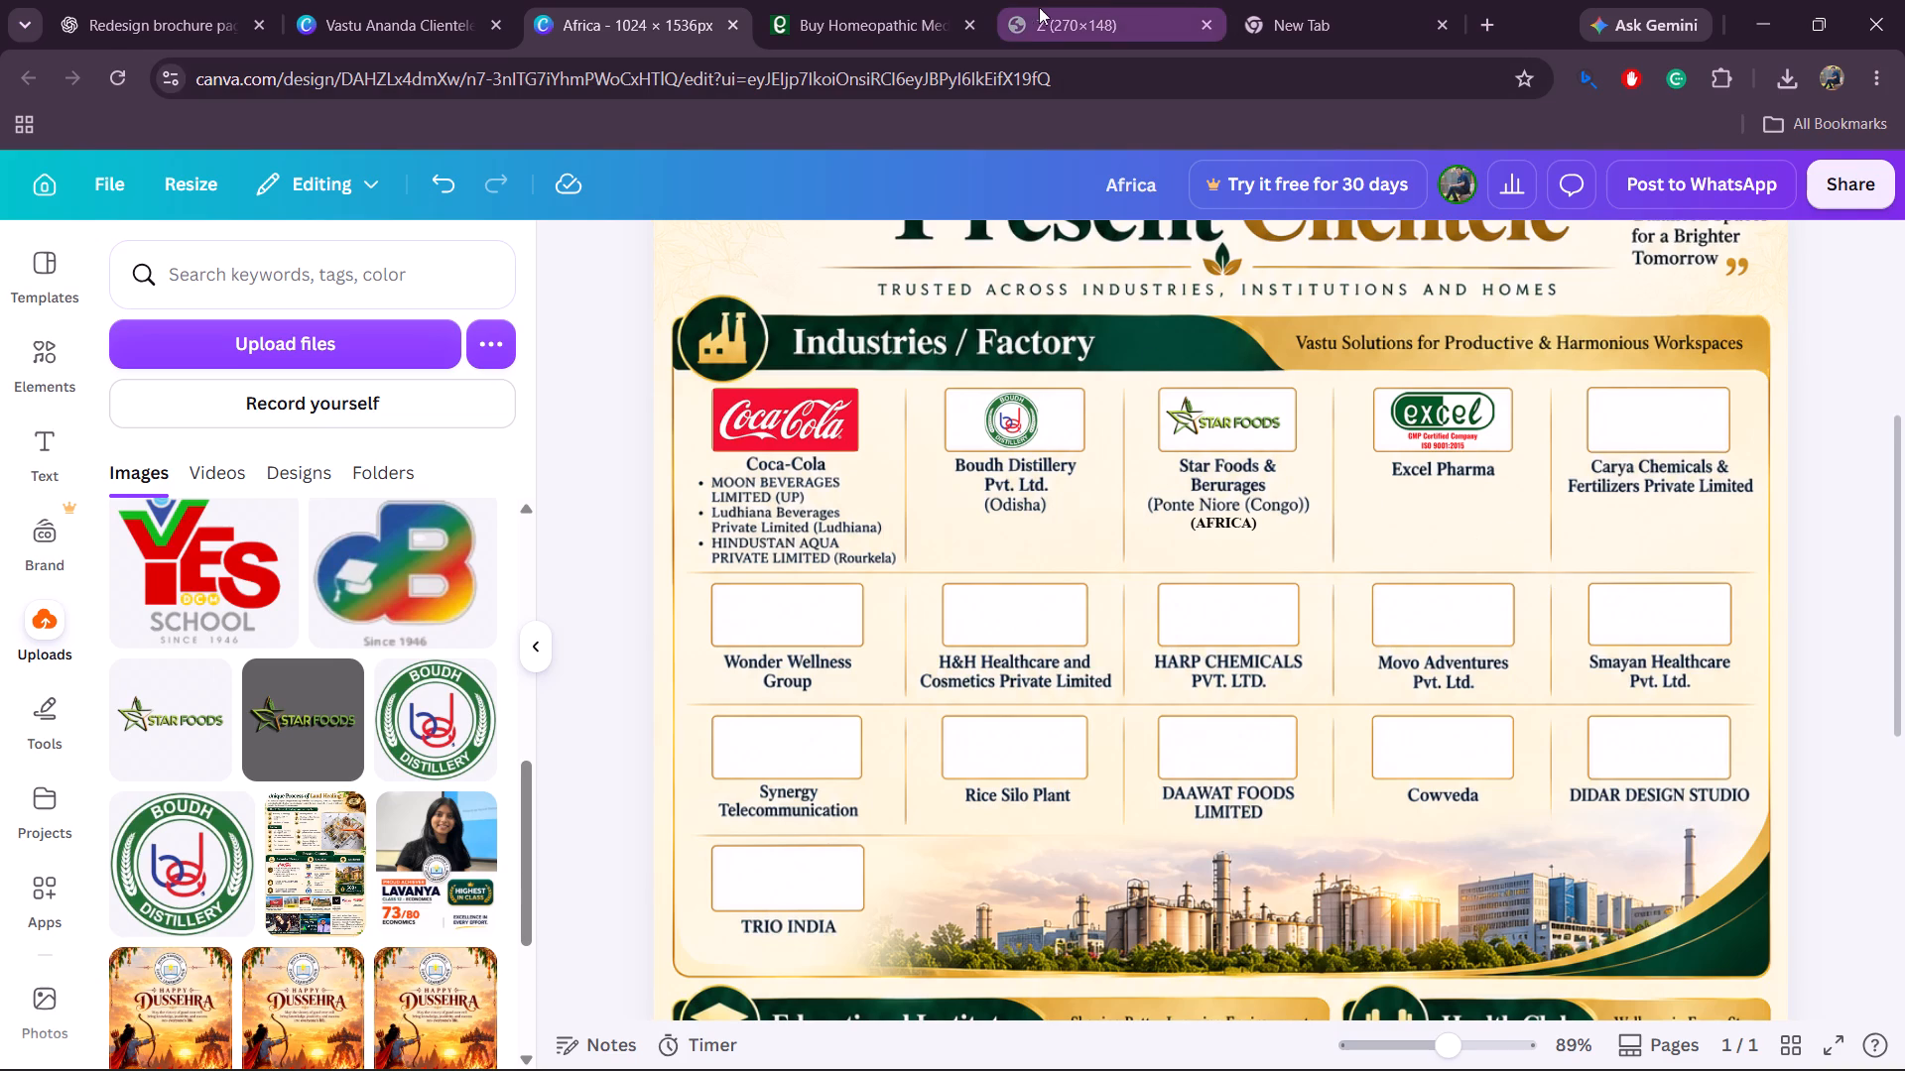
Go back to the Google results and search for "carya chemicals pvt ltd logo png".
left_click(851, 38)
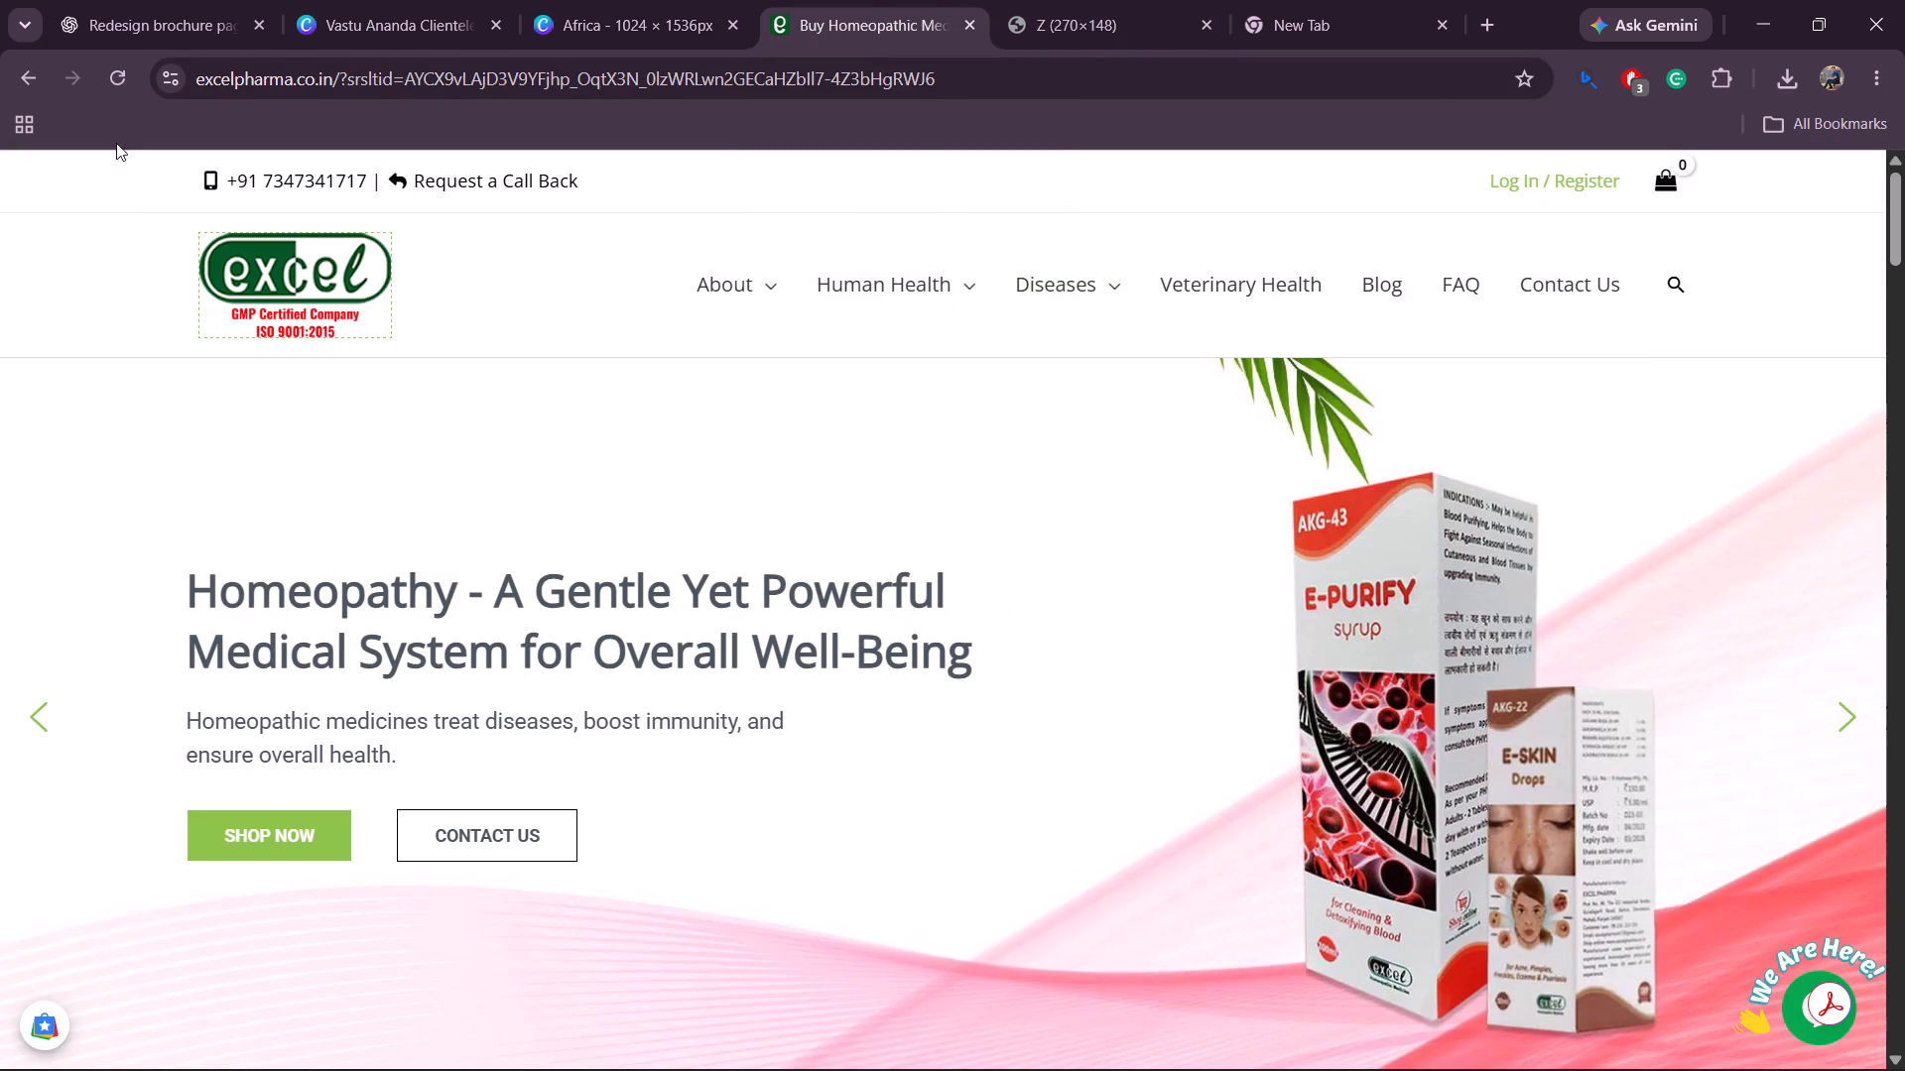
left_click(22, 78)
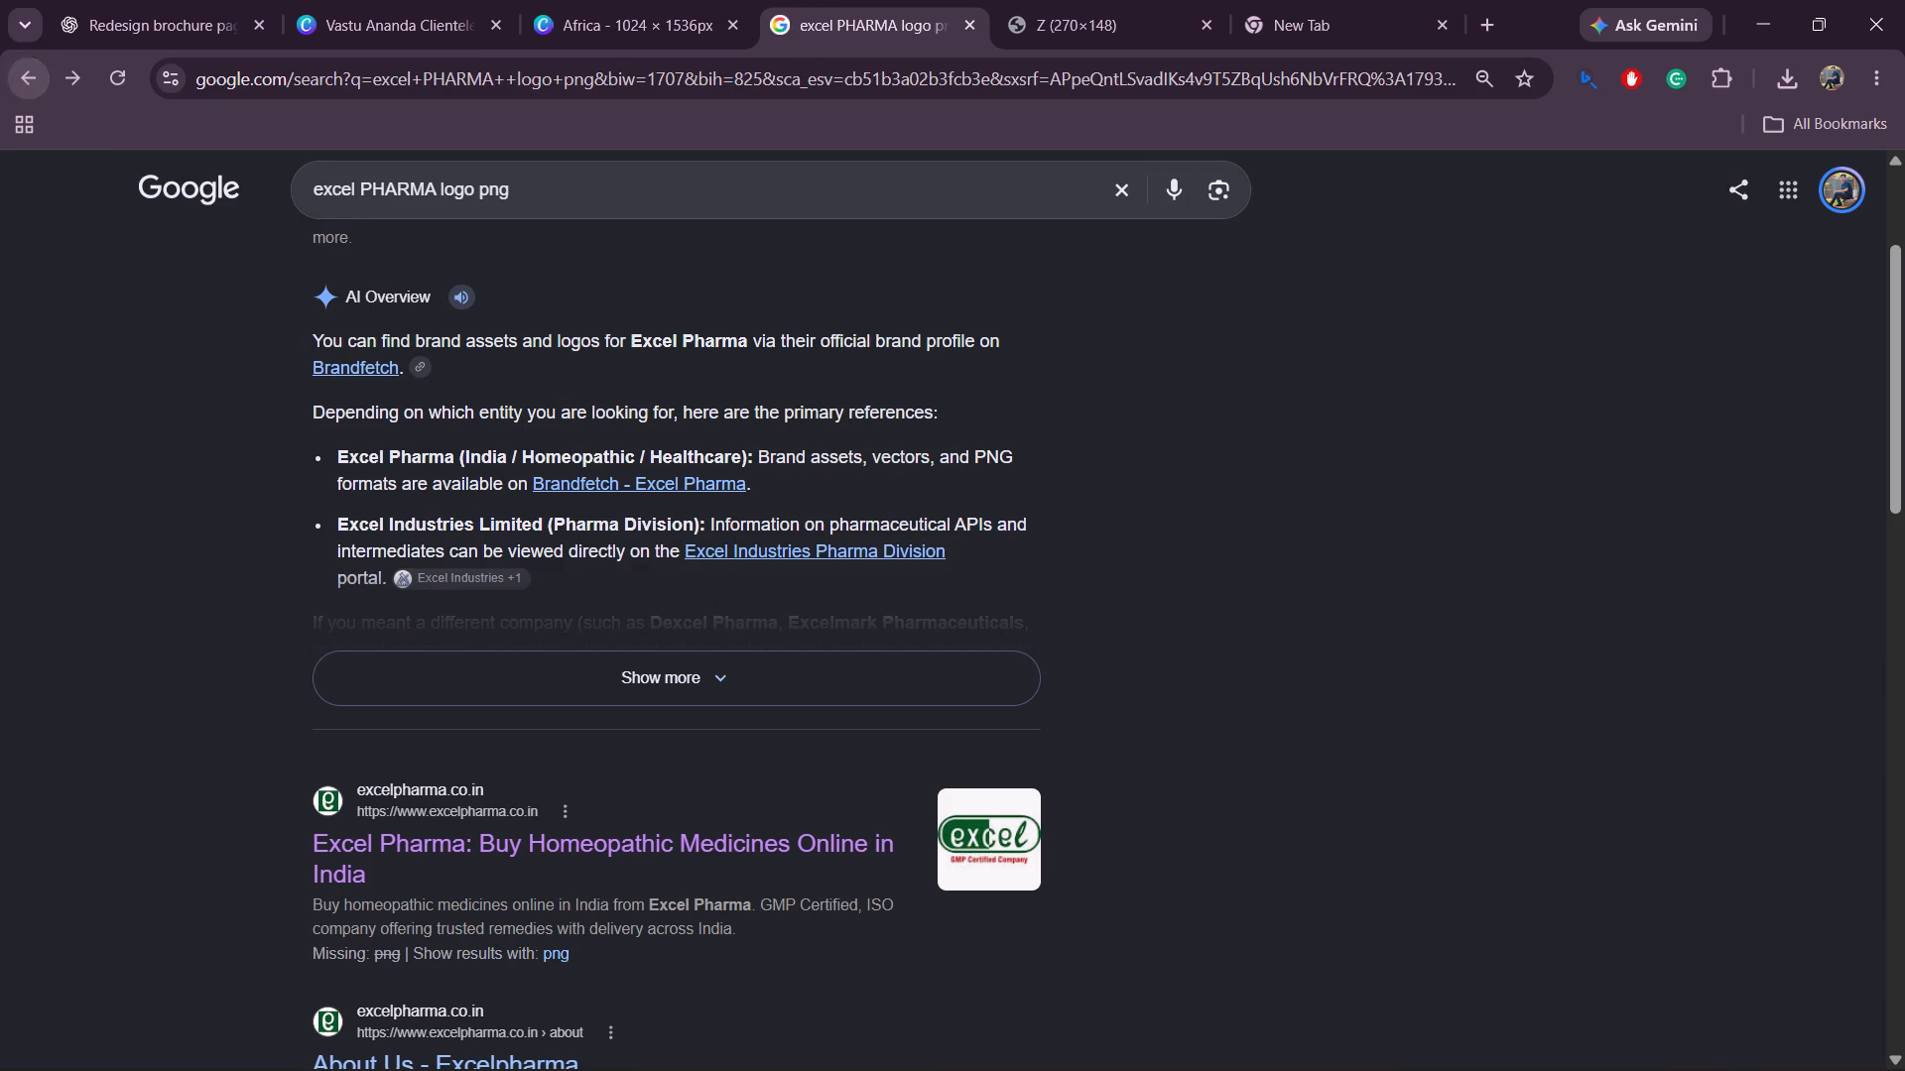
left_click_drag(436, 186, 141, 222)
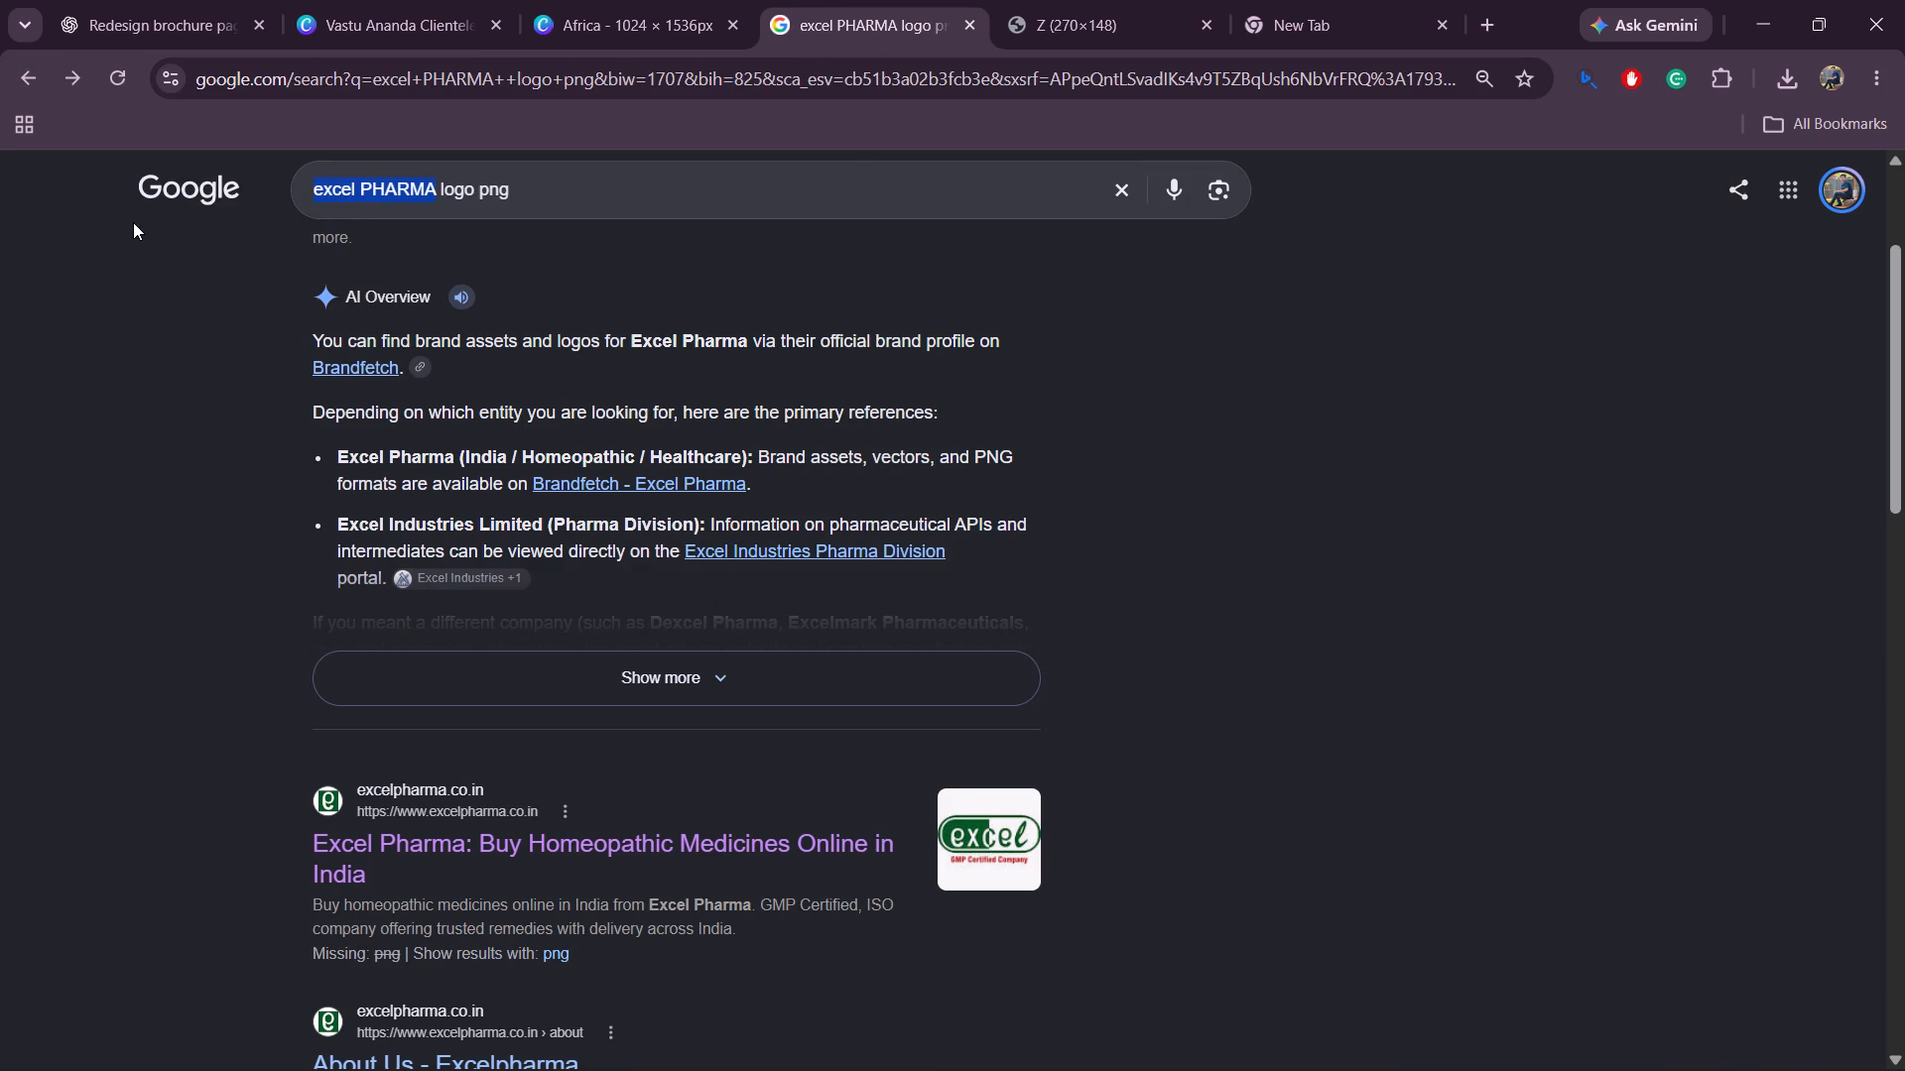
type("cAR")
key("BackSpace")
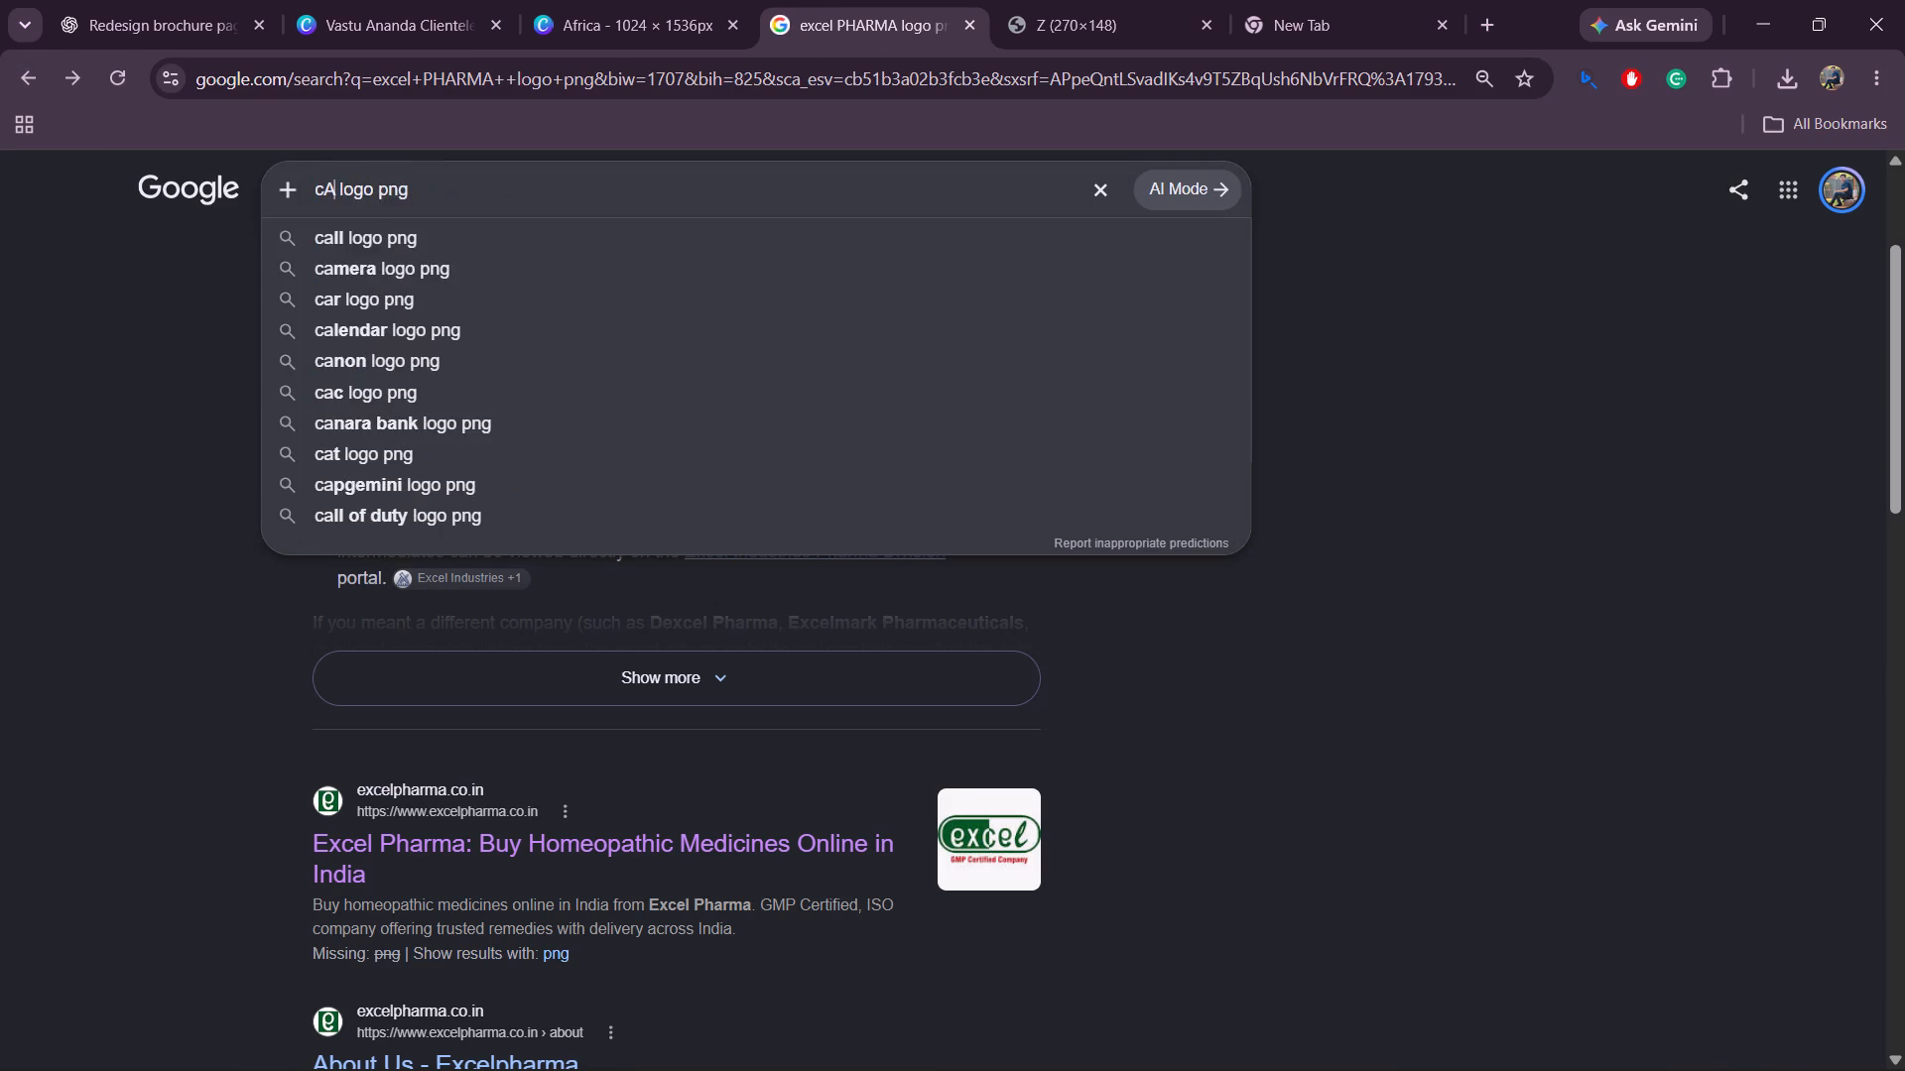
key("BackSpace")
type("carya")
key("space")
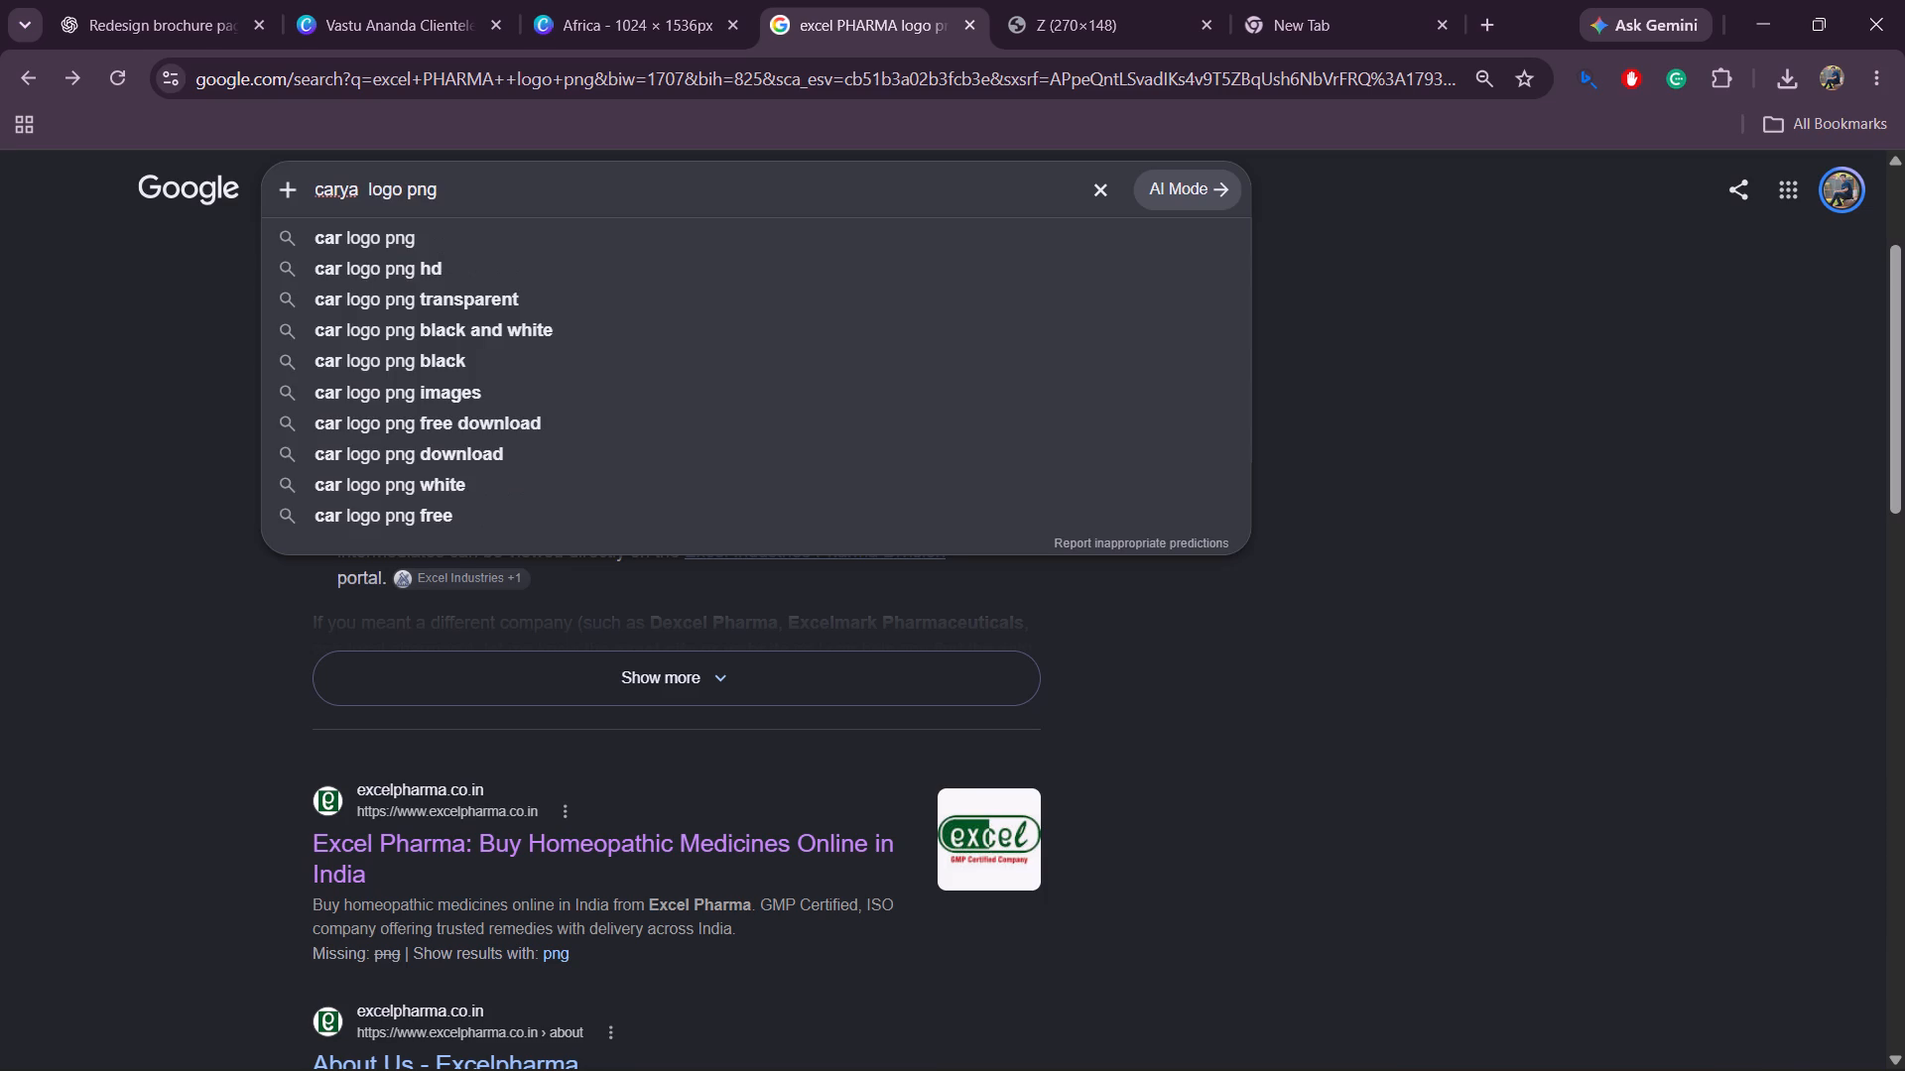
type("chemic")
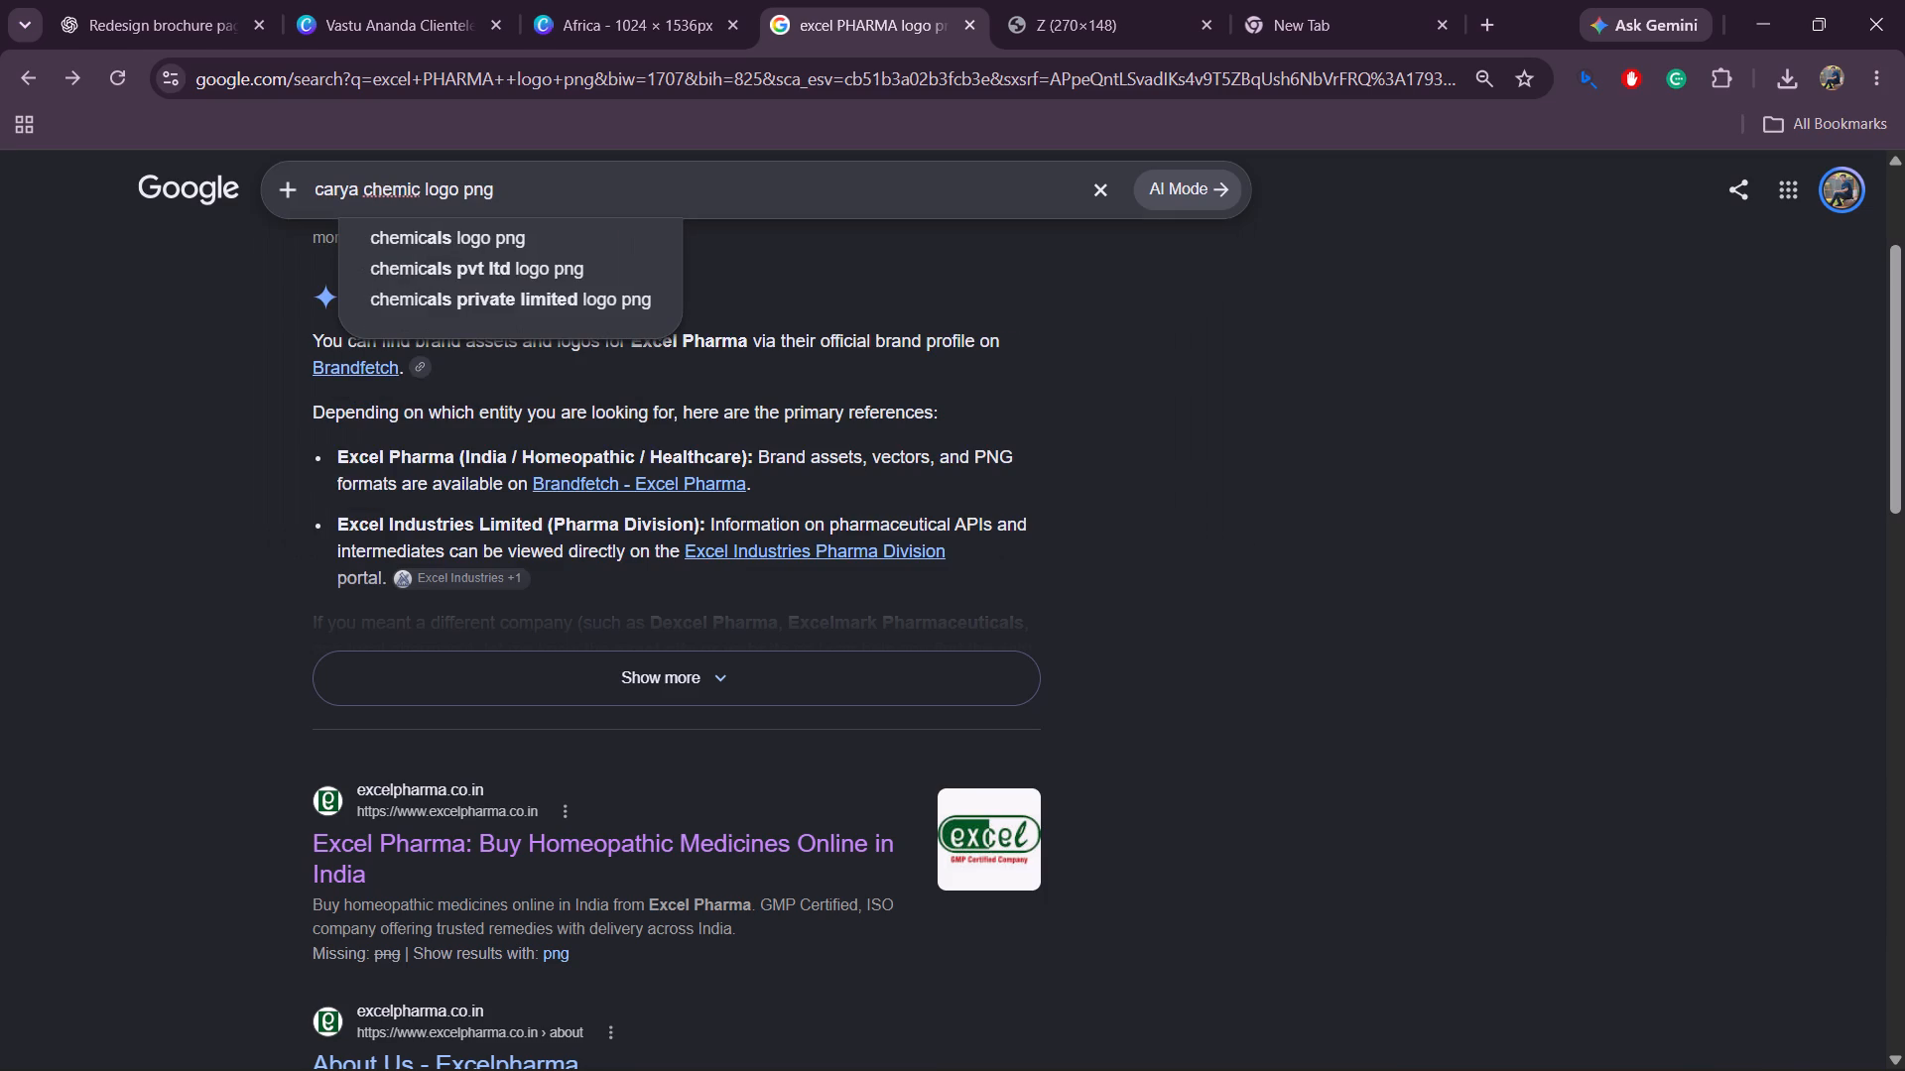
left_click(450, 271)
Look through the search results for a Carya Chemicals & Fertilizers logo, checking the client name against the Canva design.
scroll(548, 523, "down", 6)
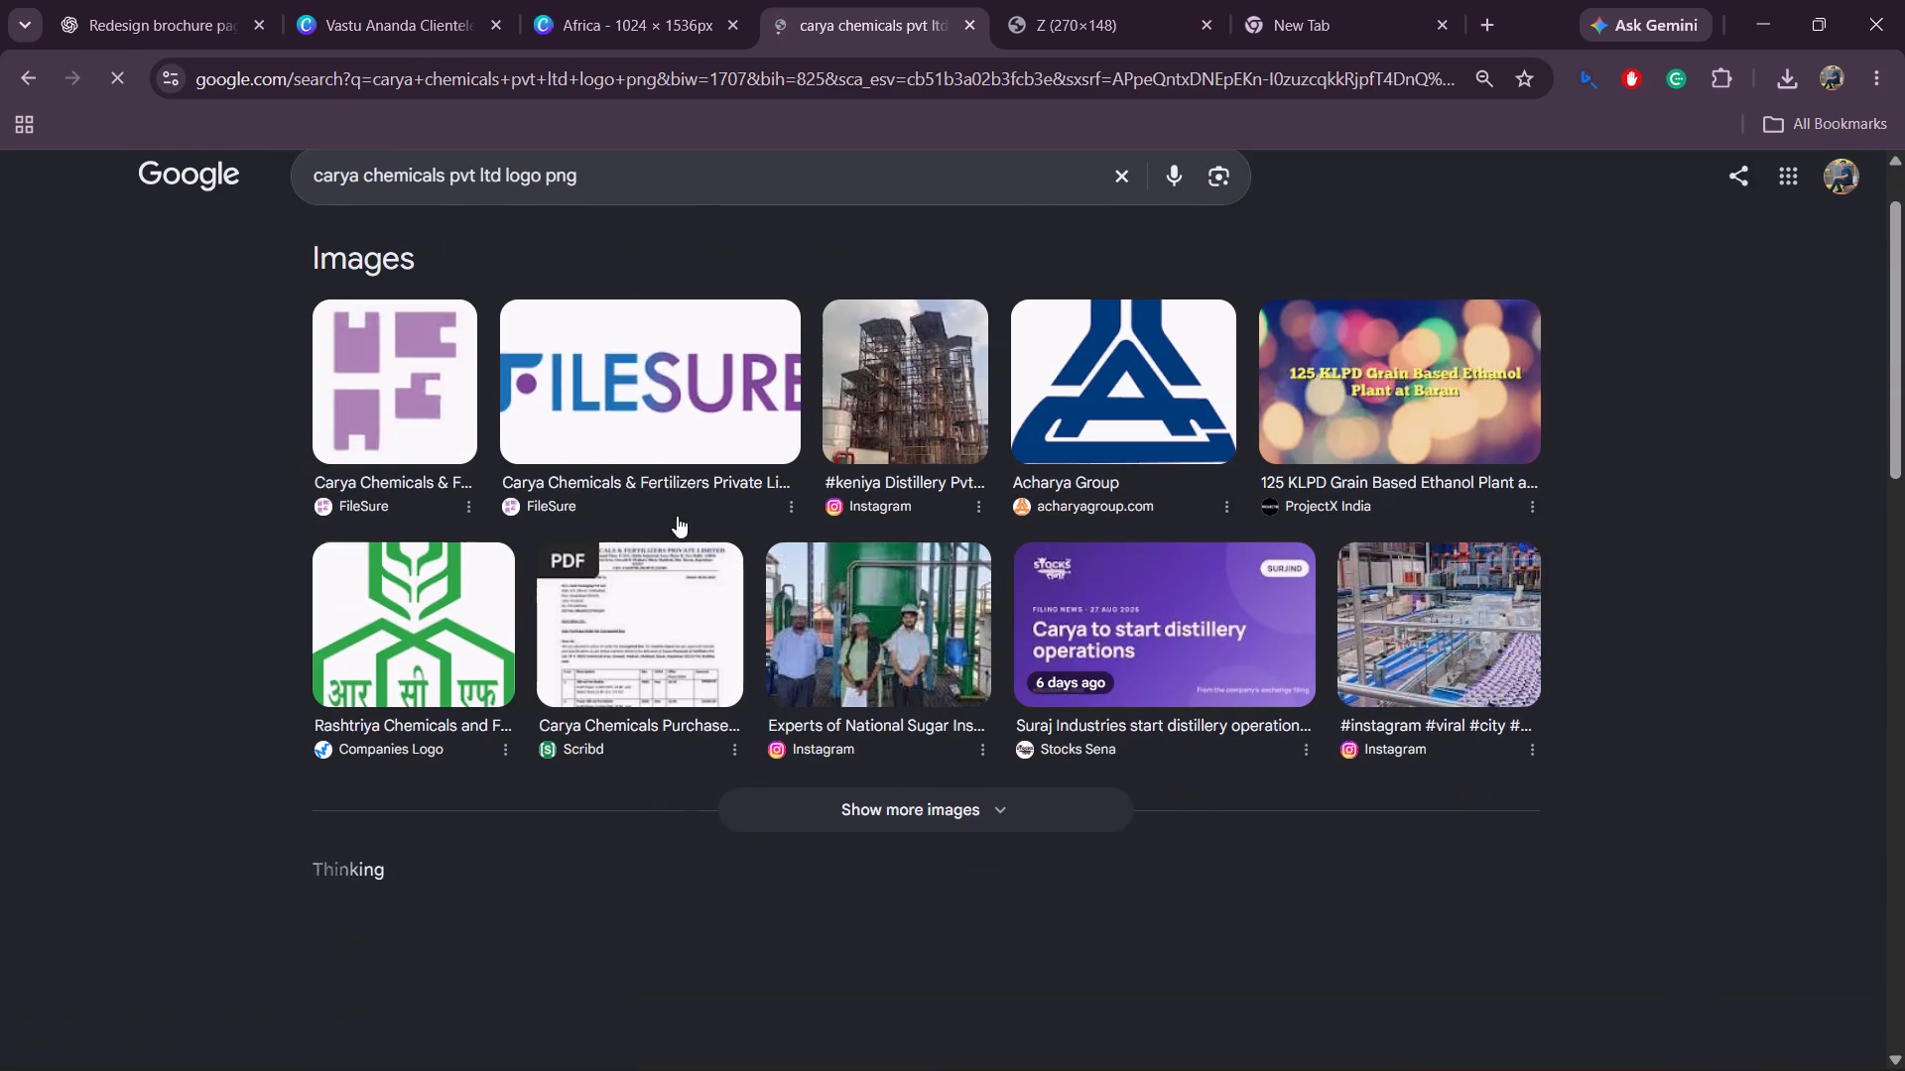
scroll(874, 548, "down", 3)
scroll(692, 346, "down", 1)
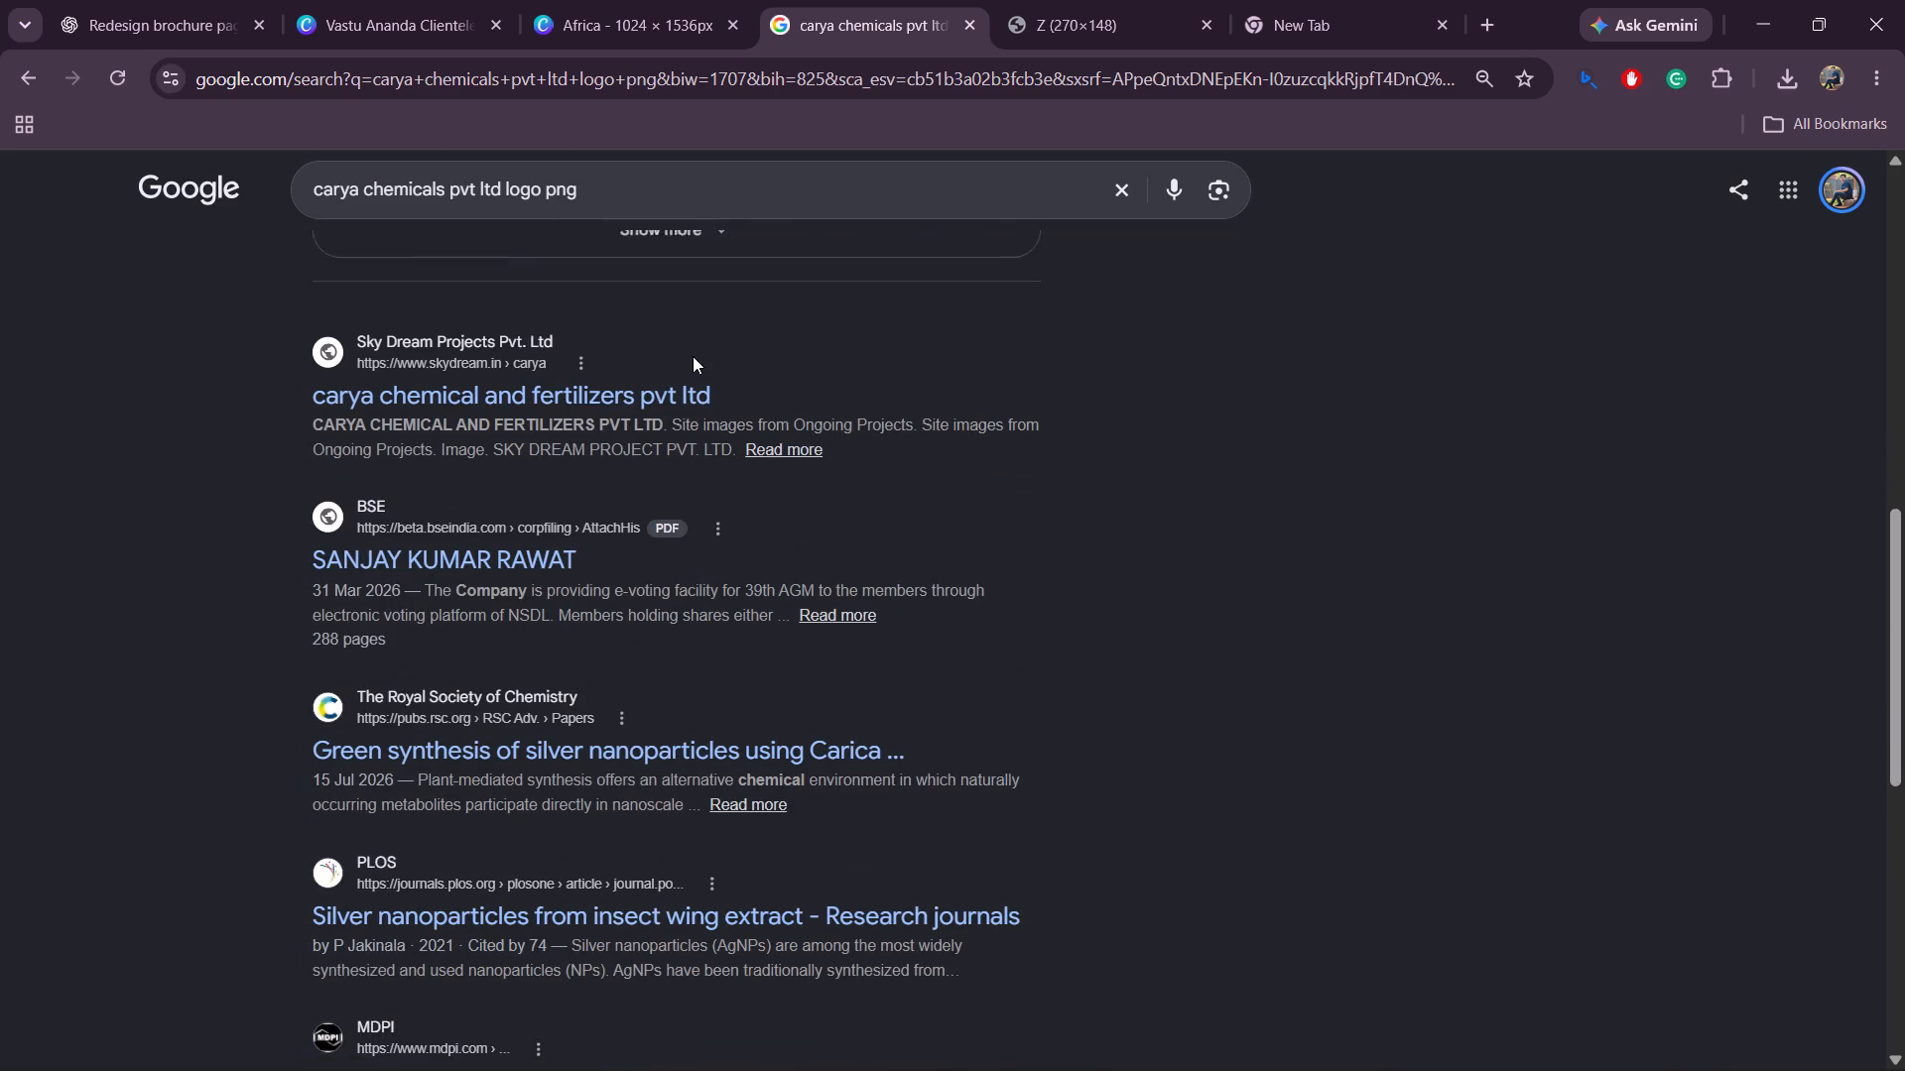
scroll(693, 356, "down", 2)
left_click(1330, 0)
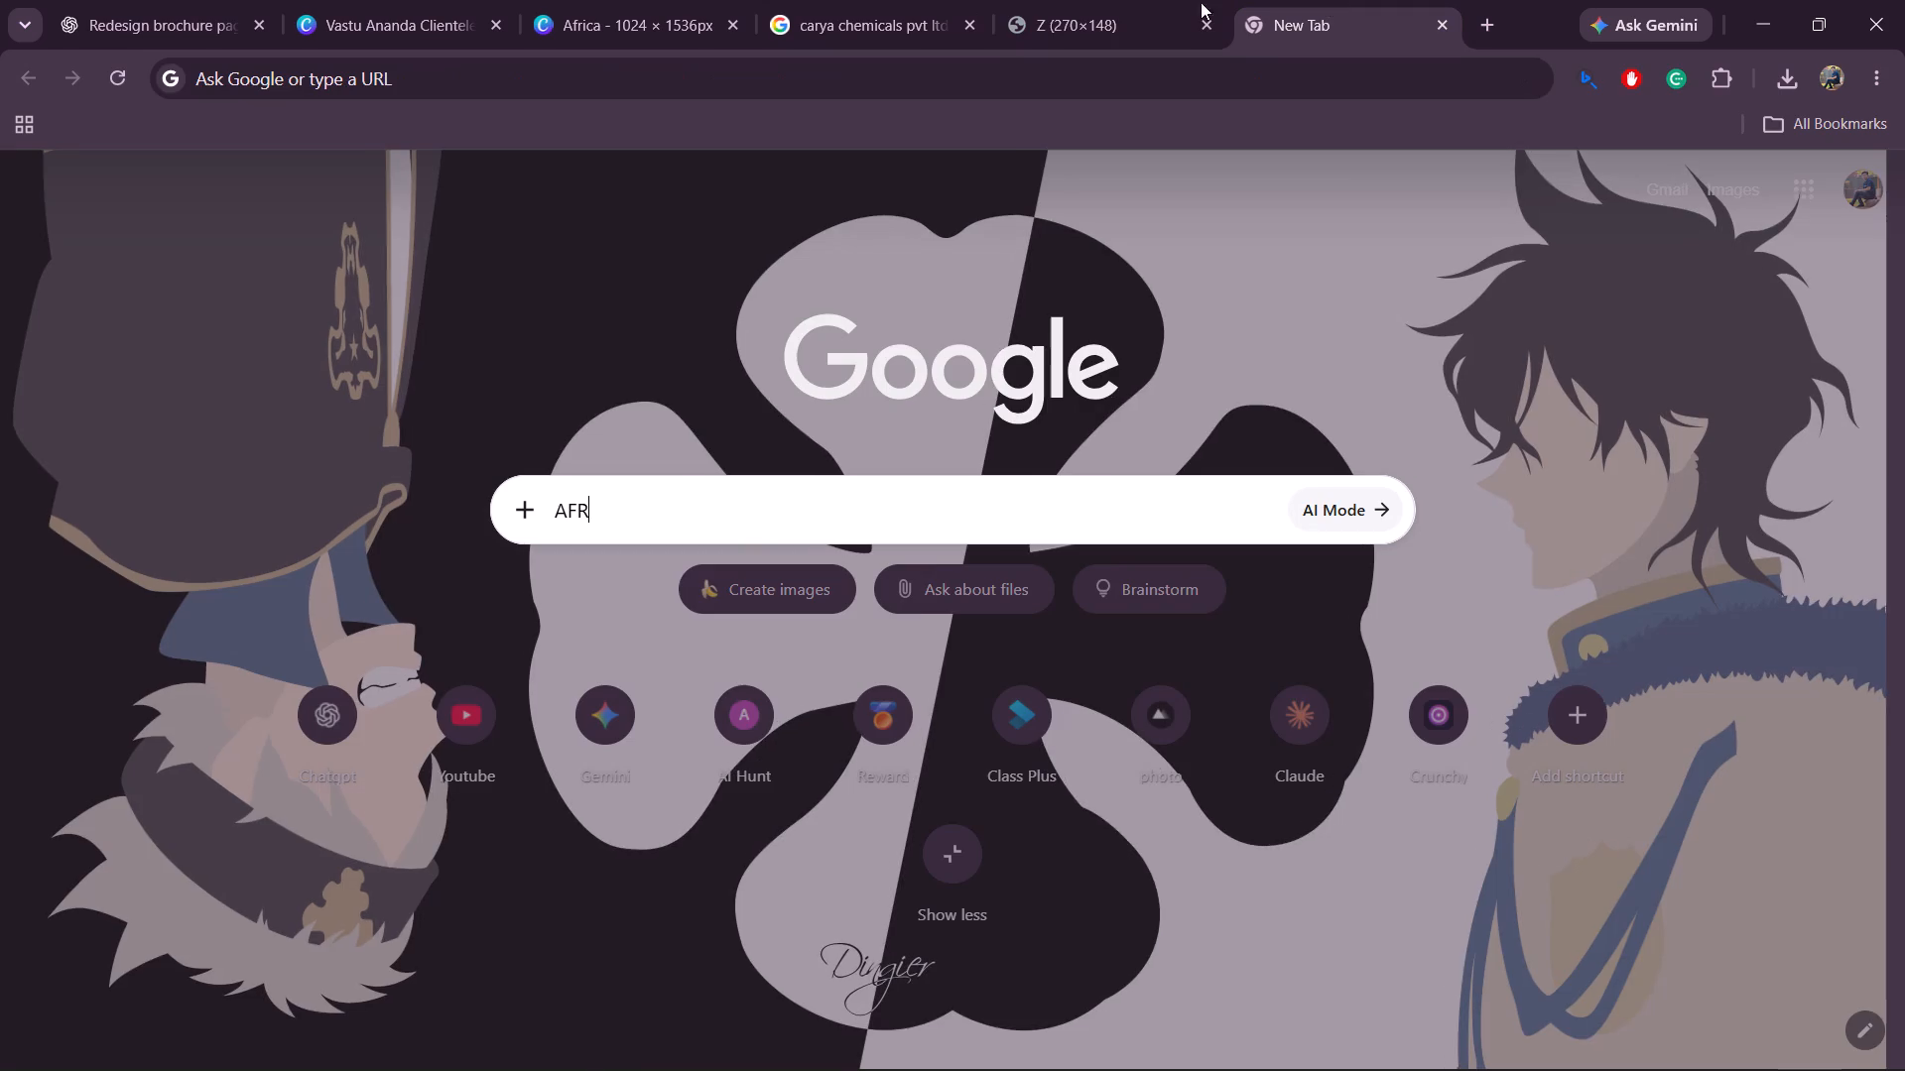
left_click(1075, 0)
left_click(825, 0)
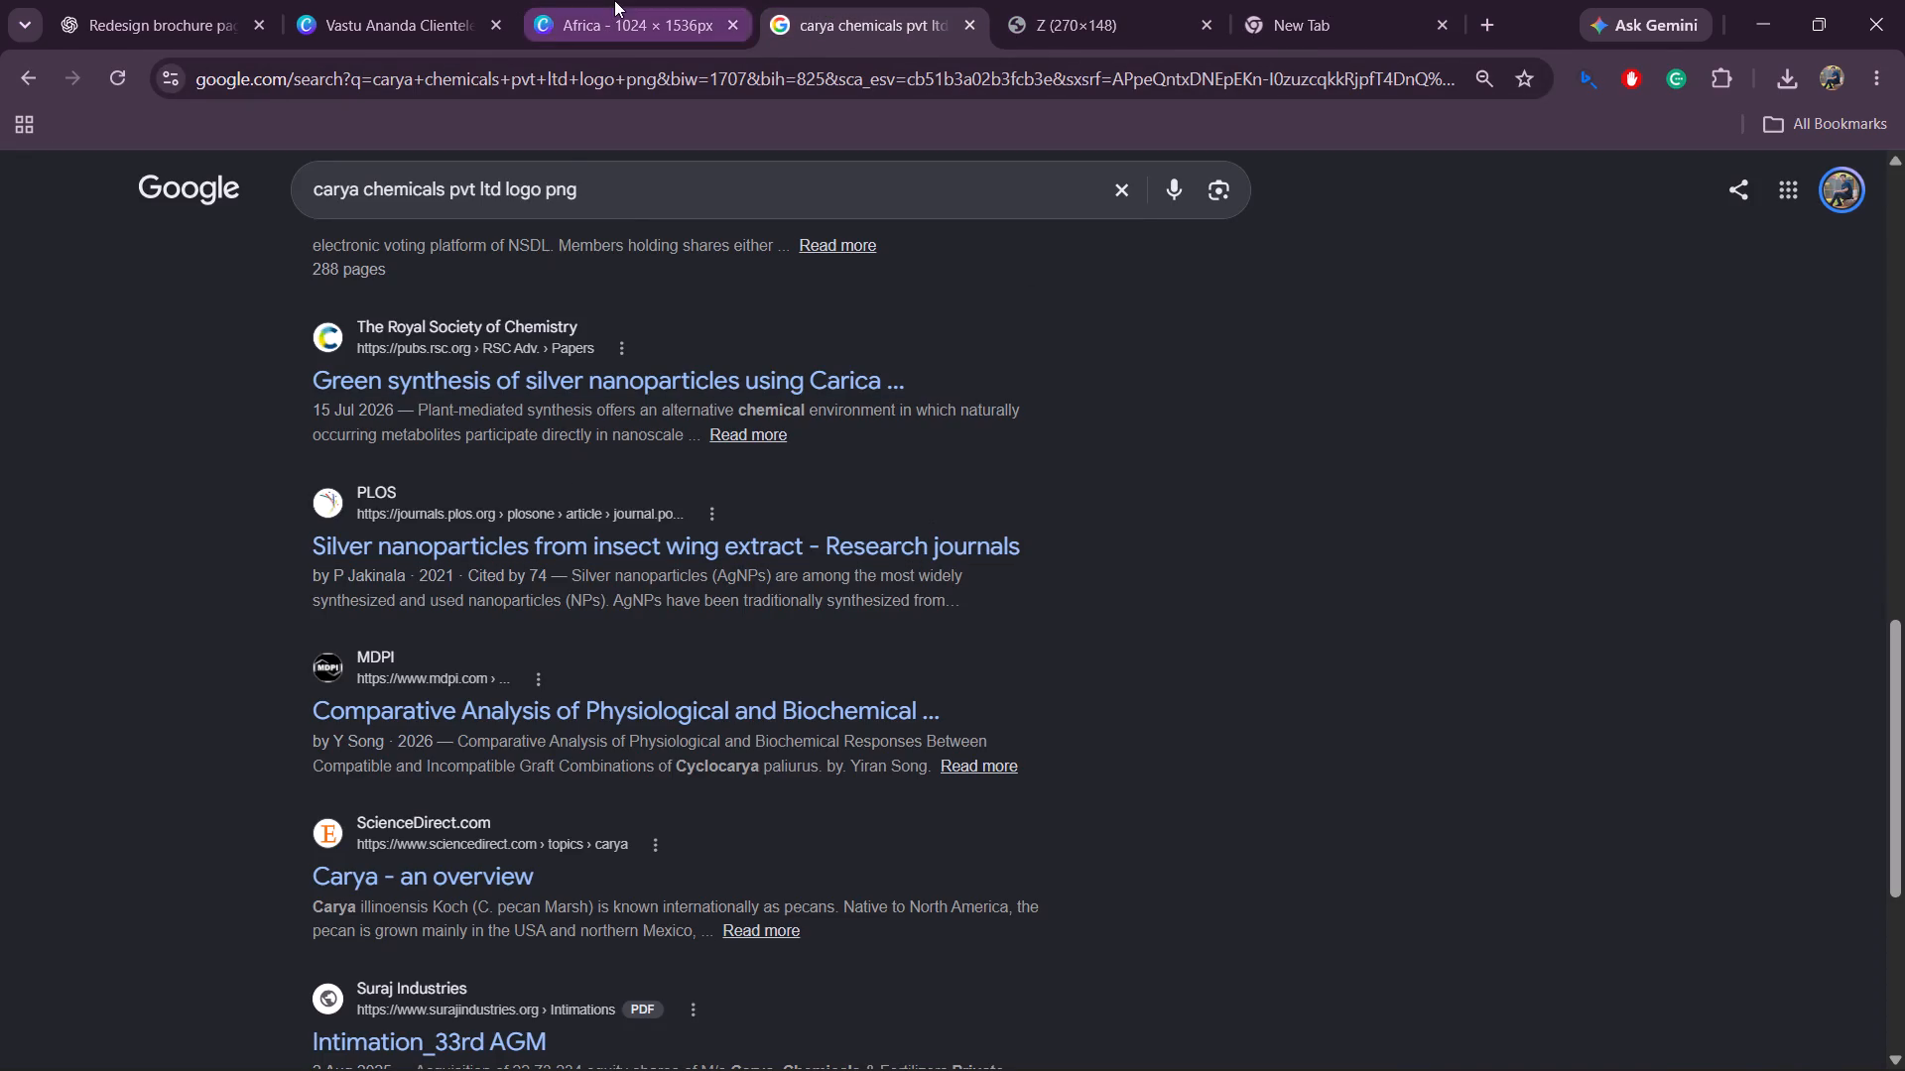
left_click(614, 0)
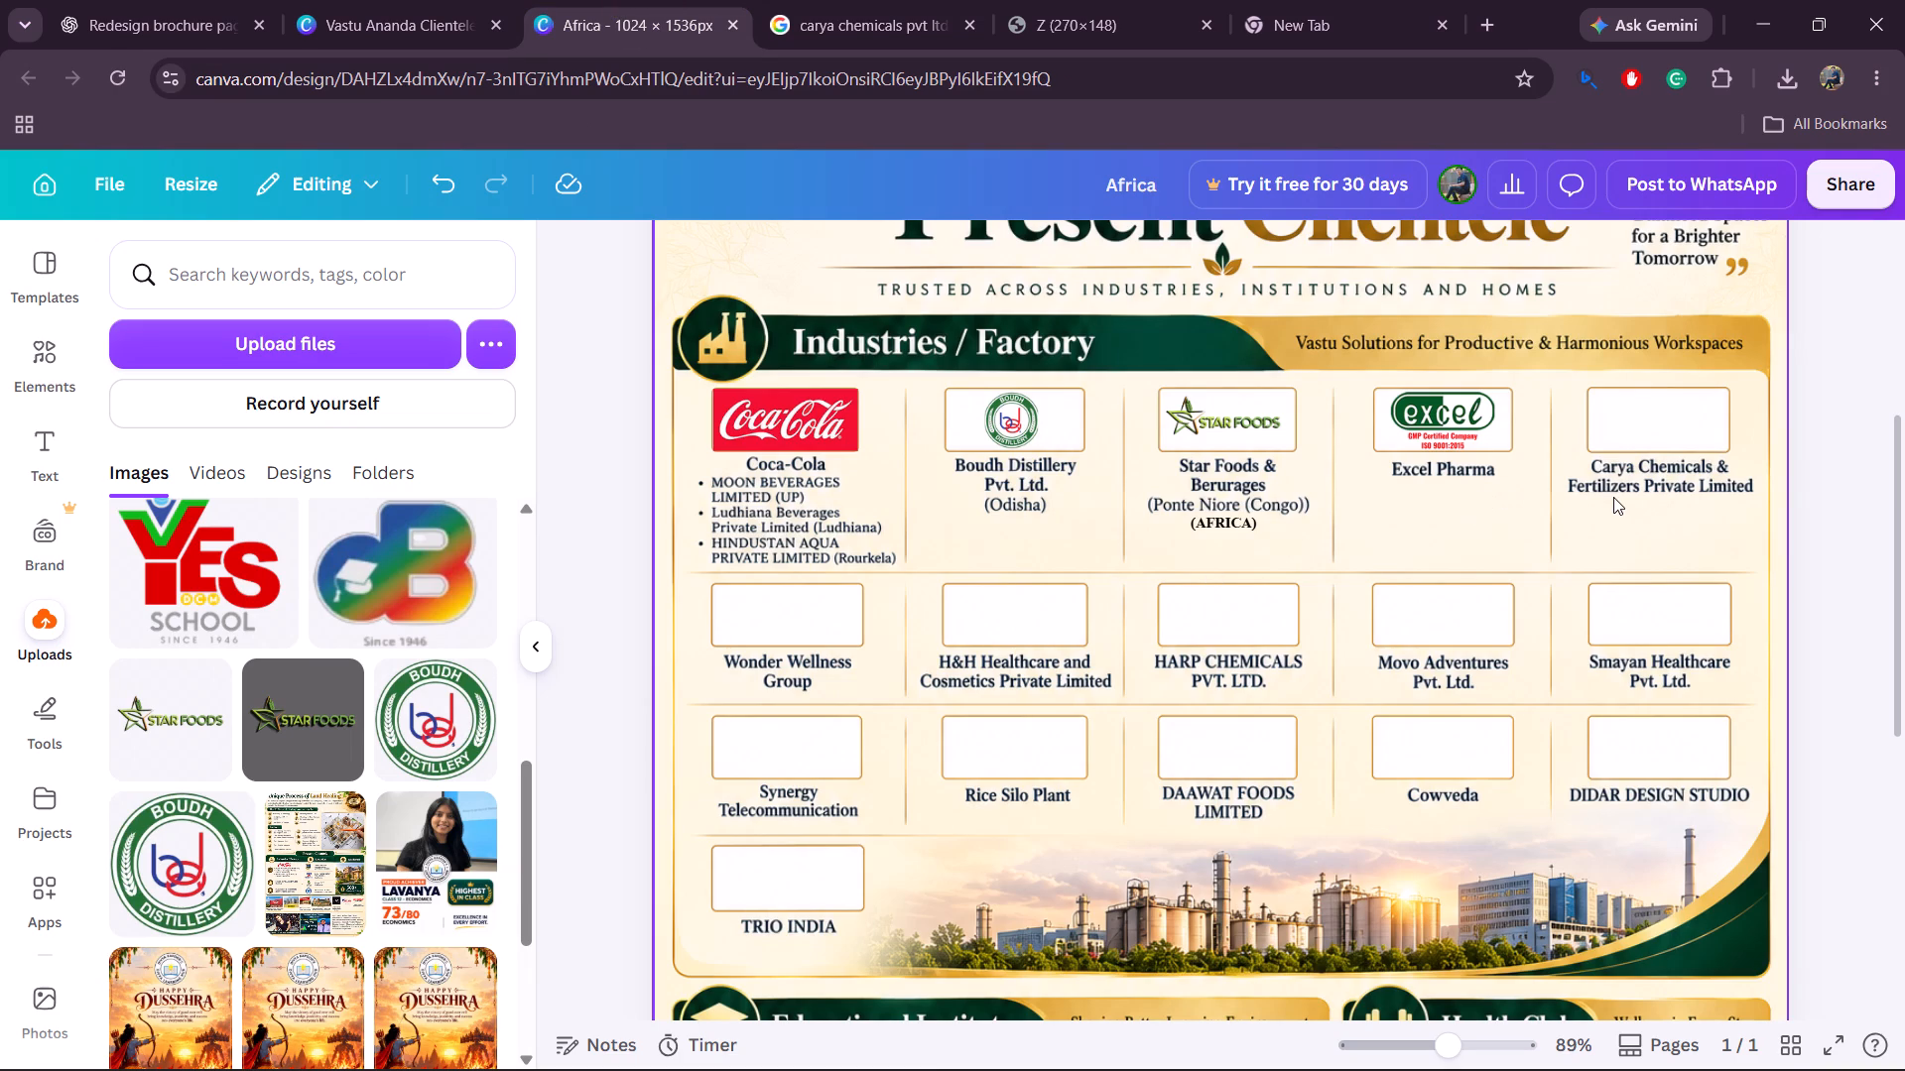
left_click(917, 0)
scroll(554, 413, "up", 4)
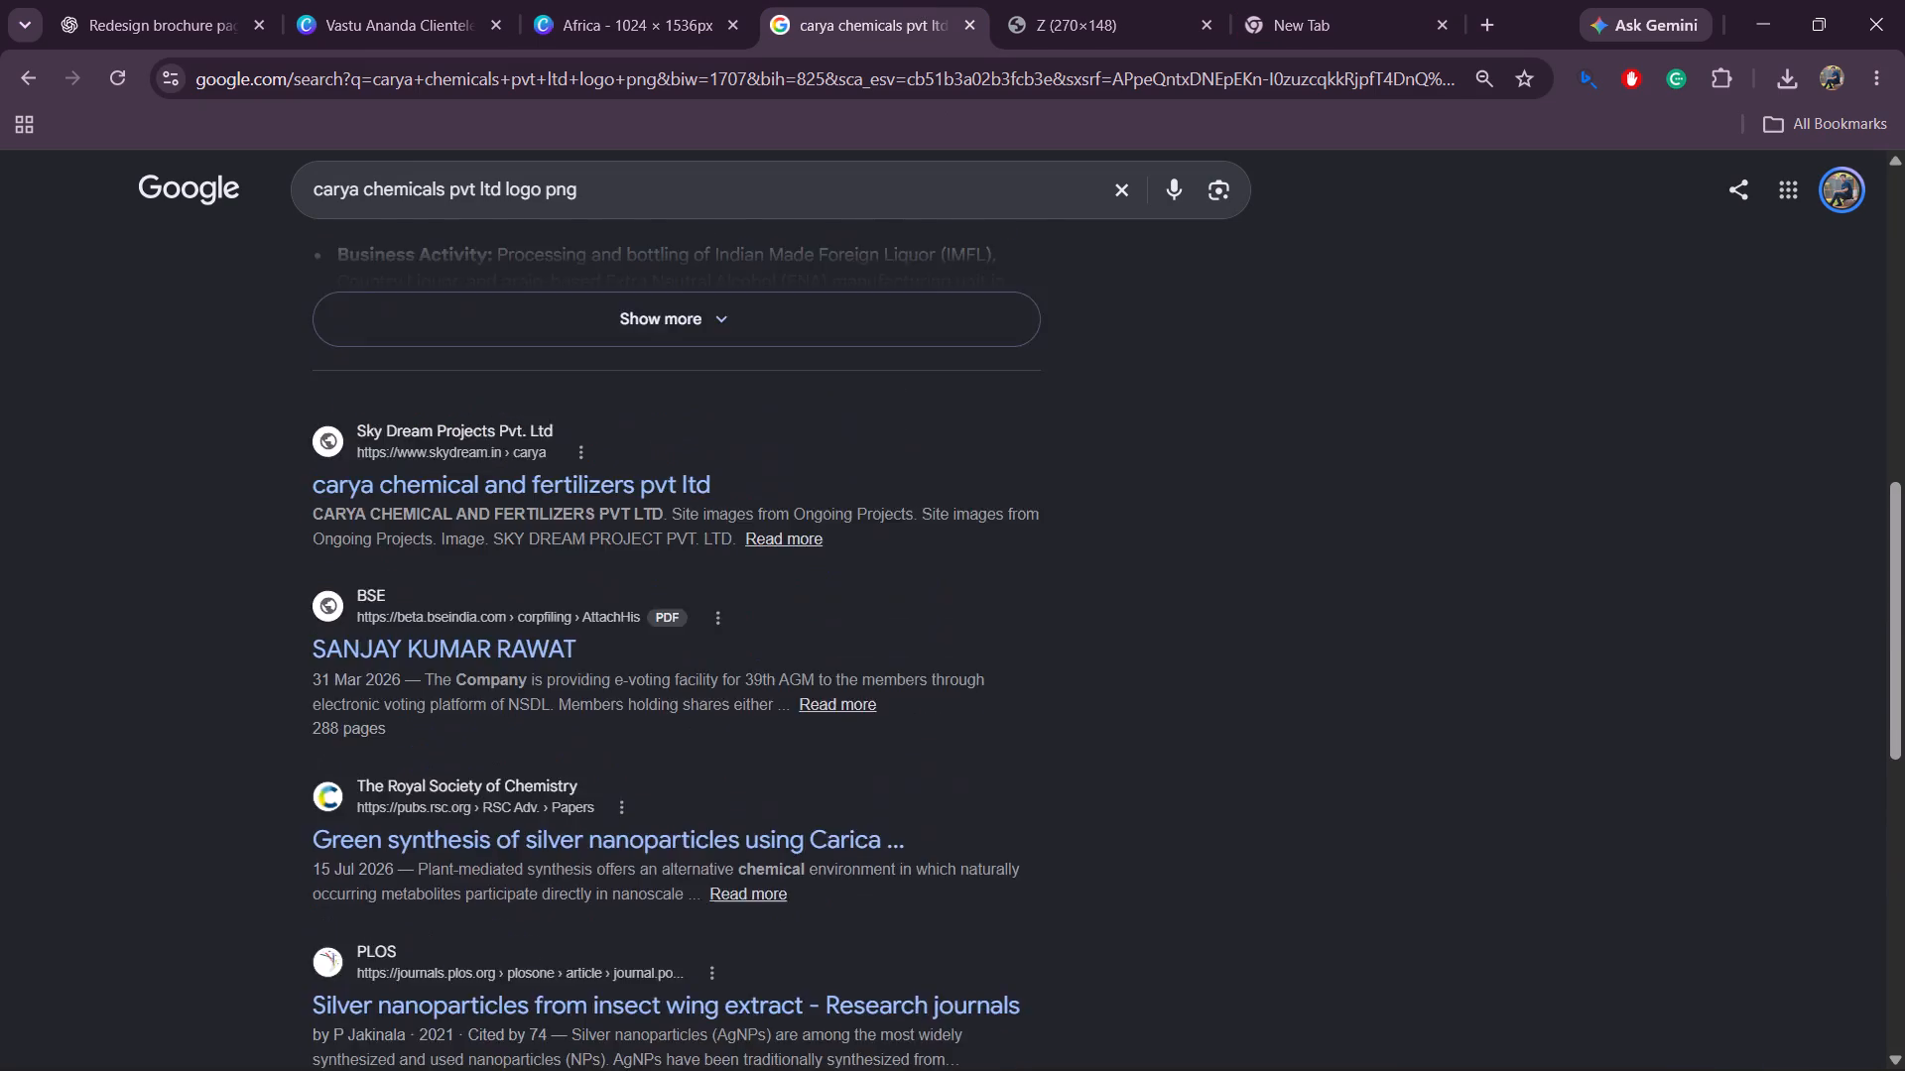
scroll(554, 413, "up", 10)
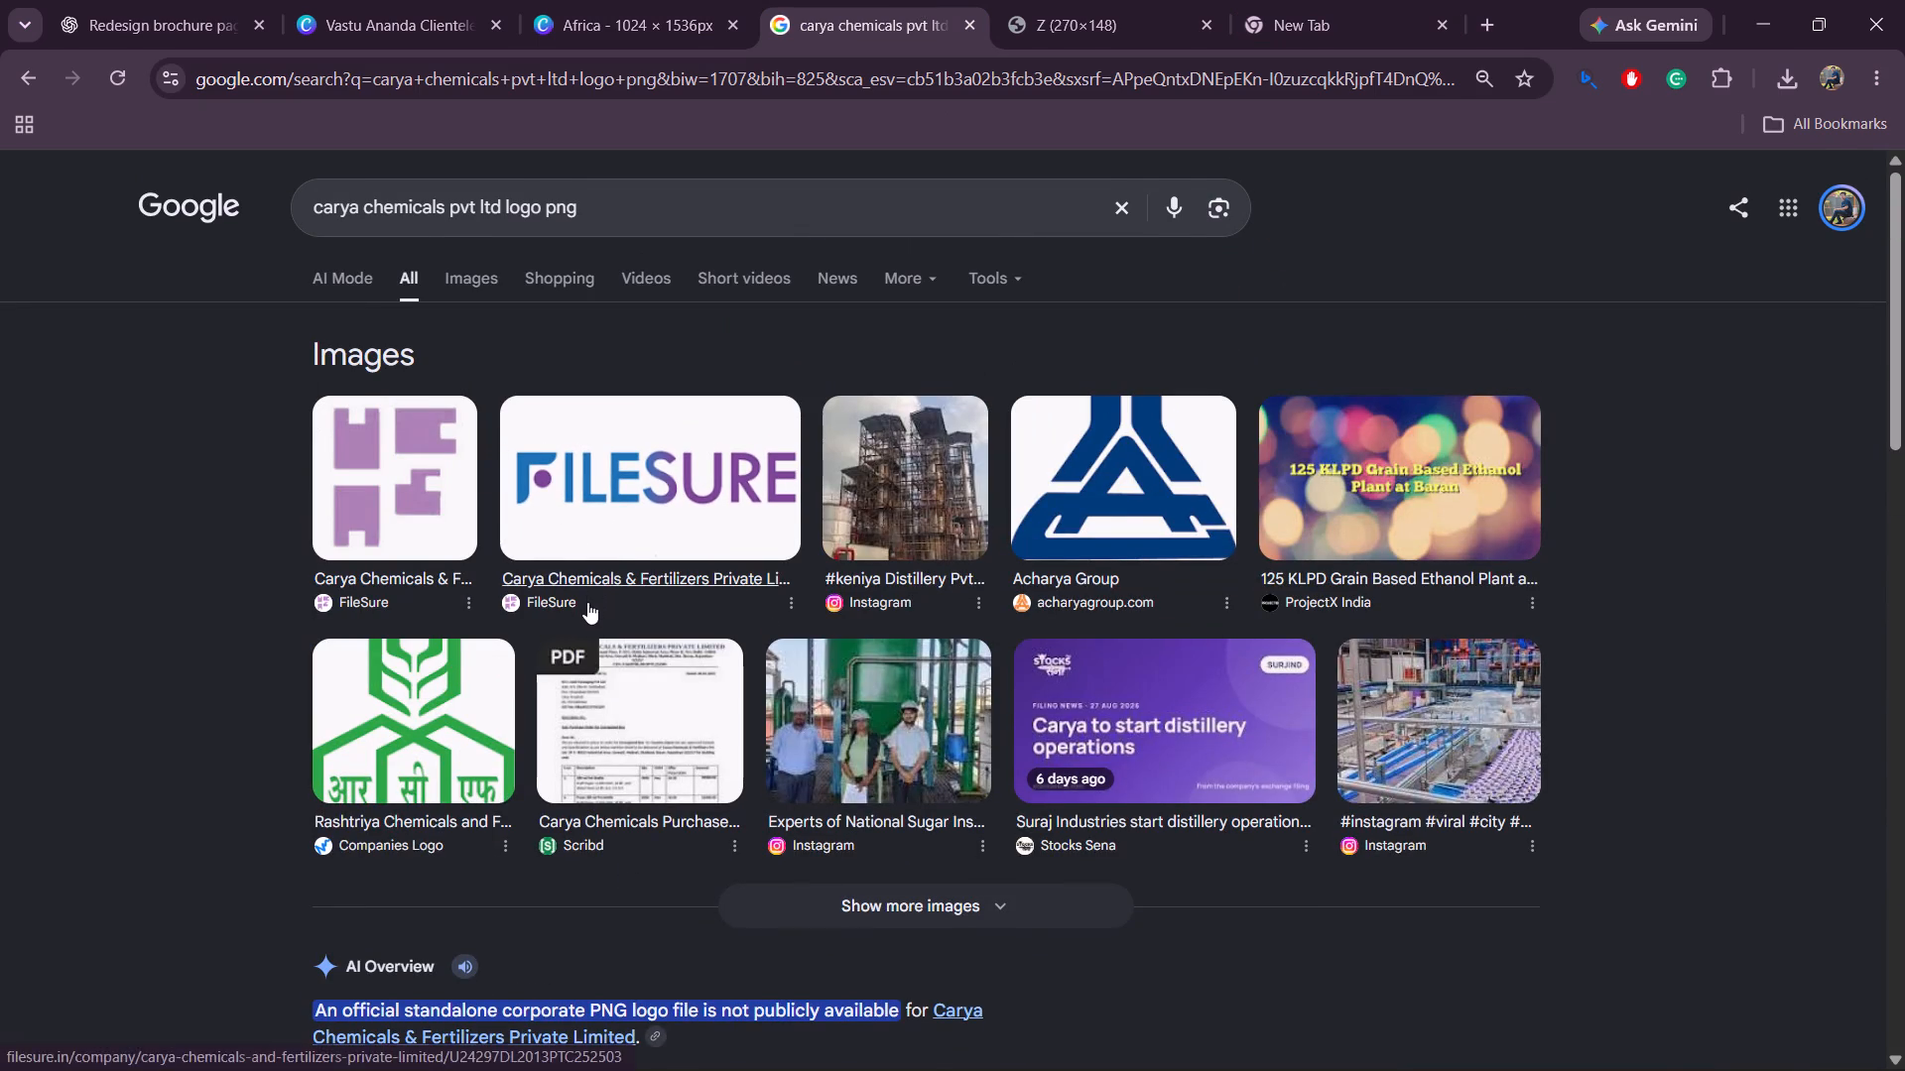
scroll(689, 816, "down", 3)
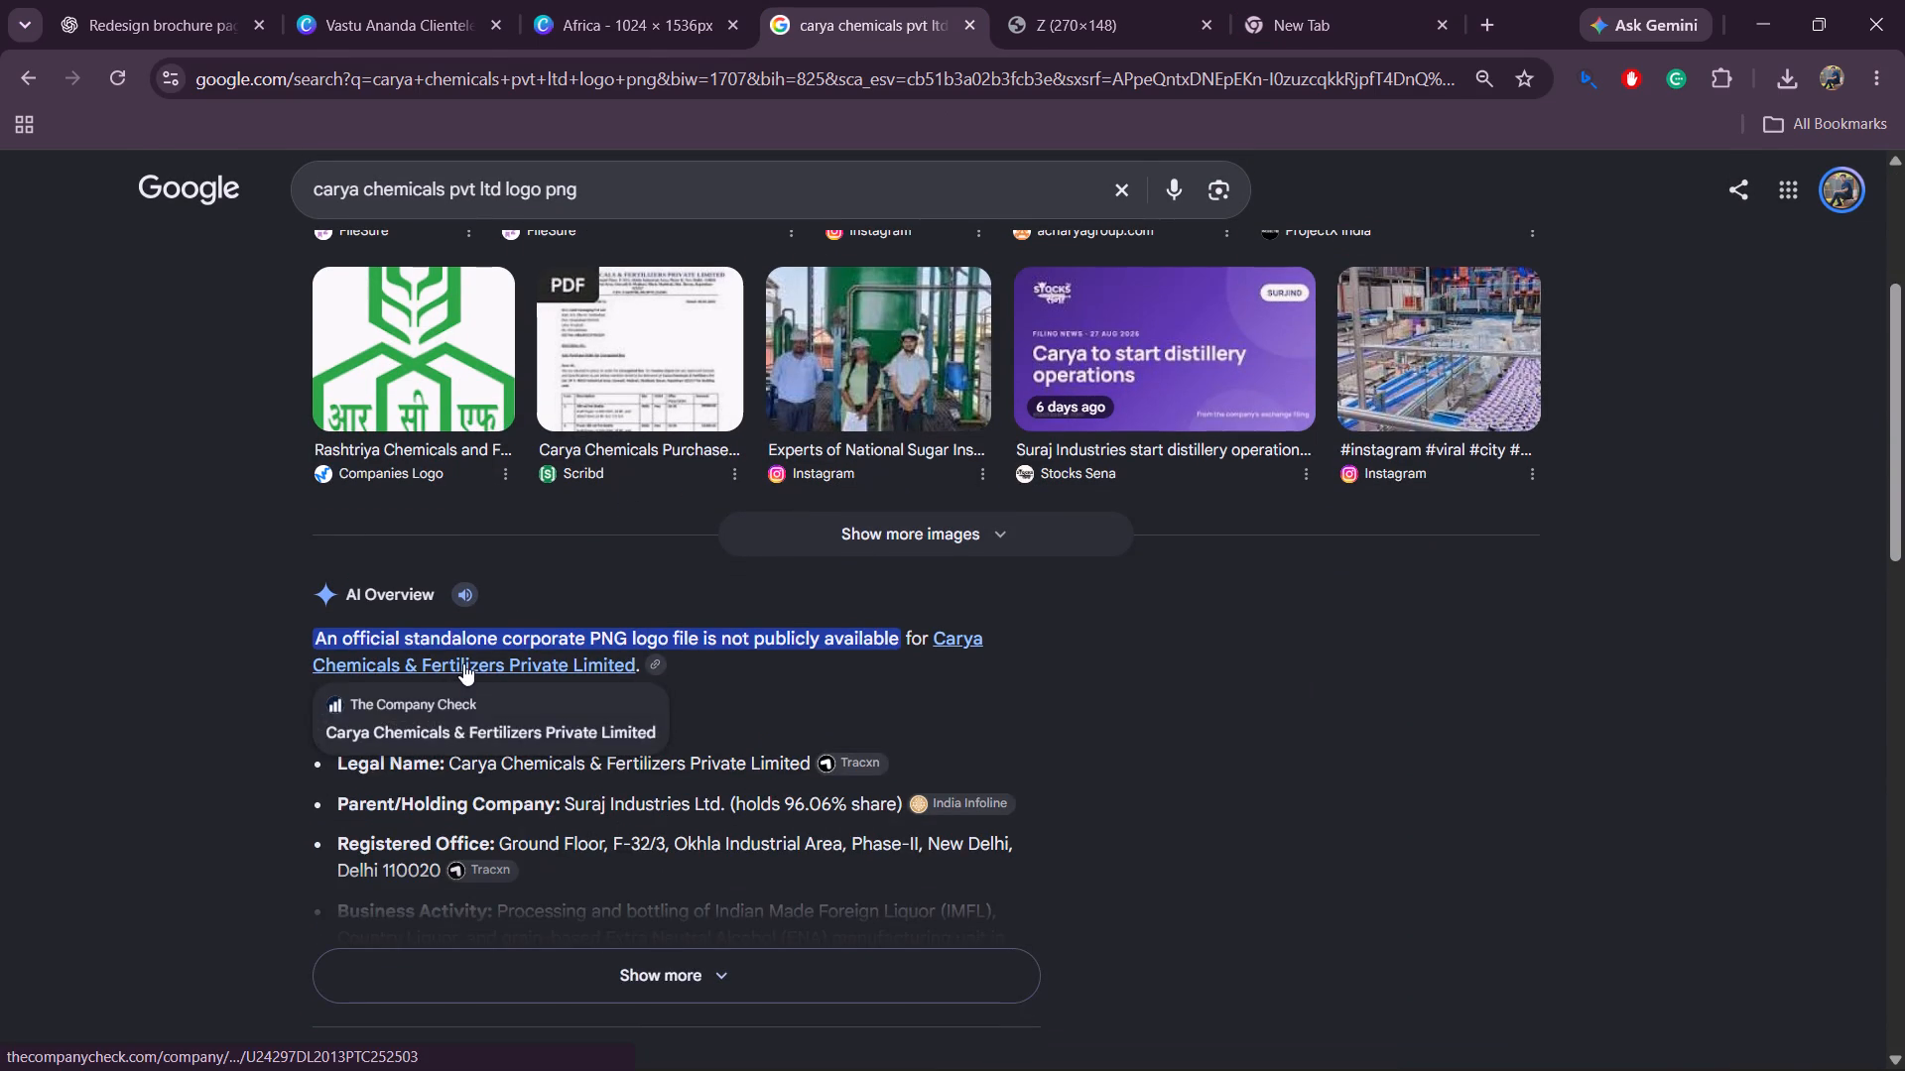
Open the Carya Chemicals & Fertilizers profile on thecompanycheck.com, examine it for a company logo, and close the page.
left_click(463, 663)
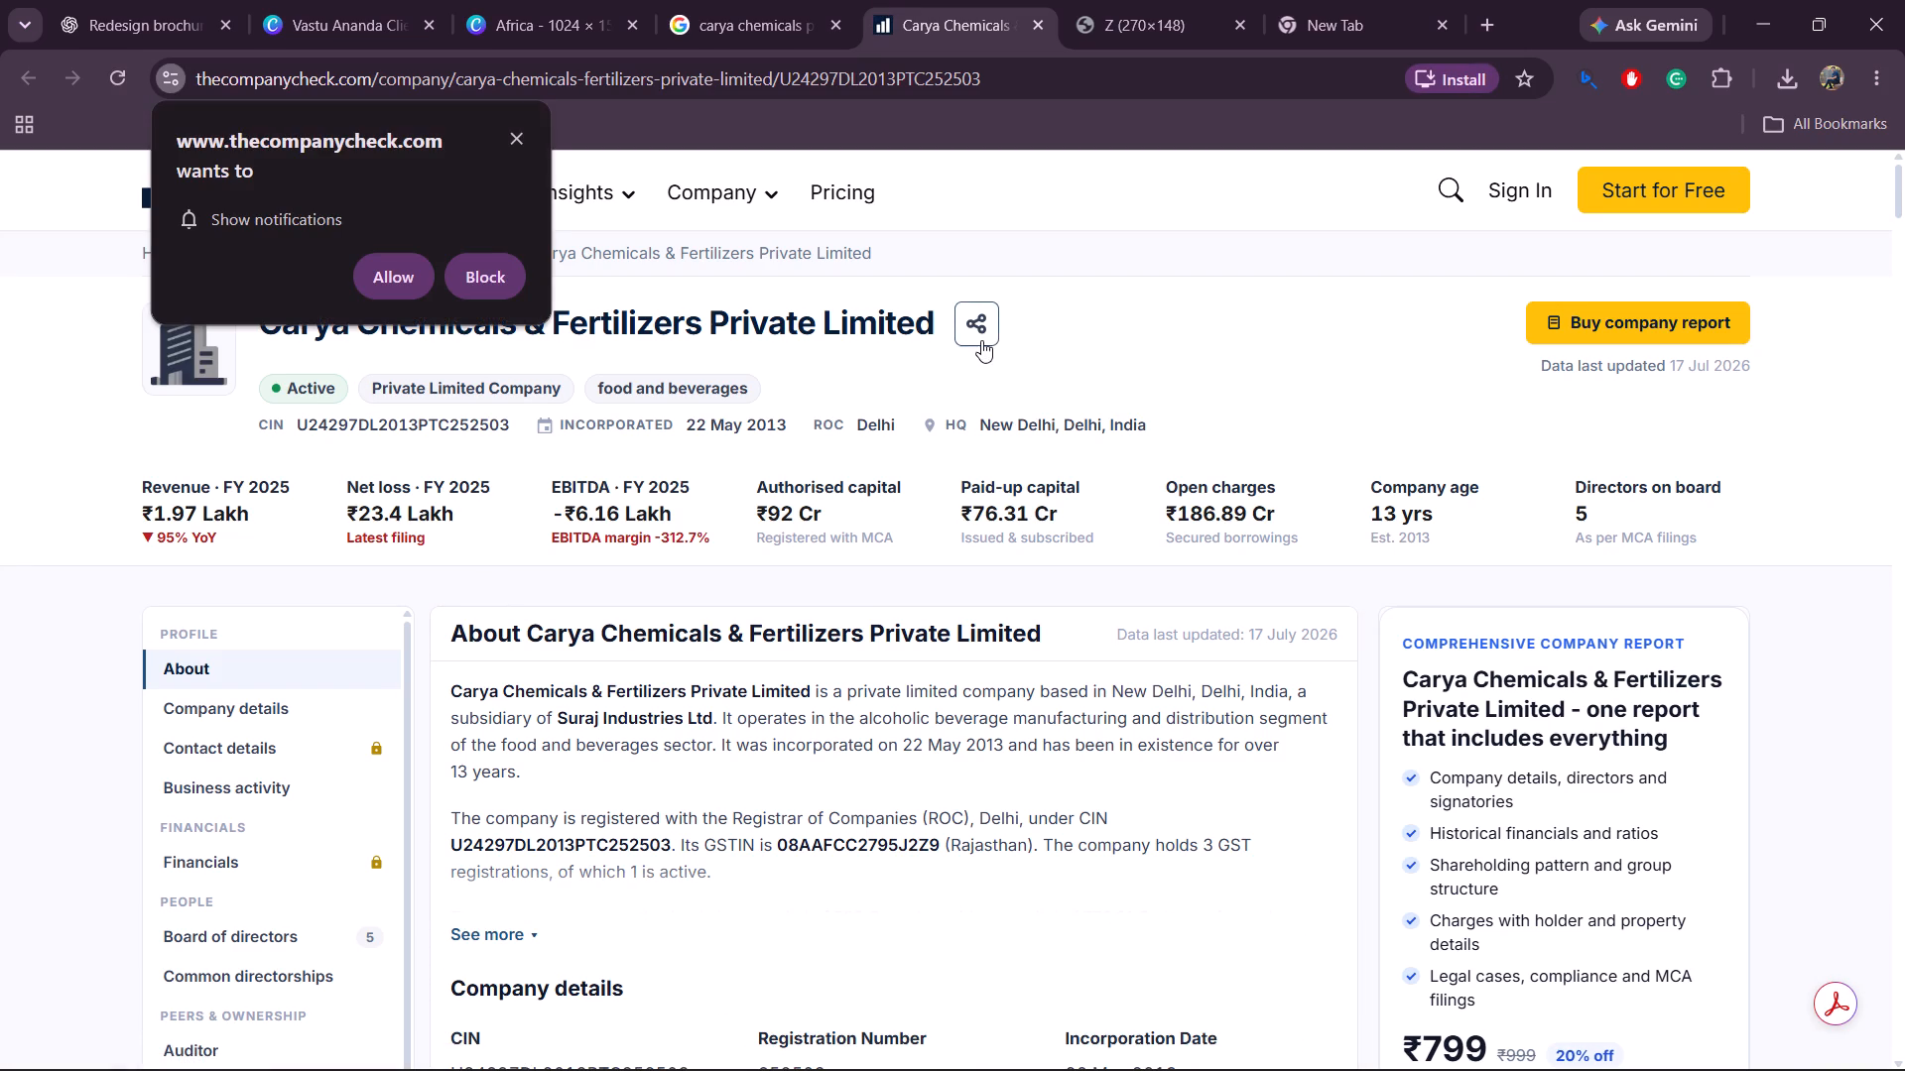
scroll(752, 484, "down", 5)
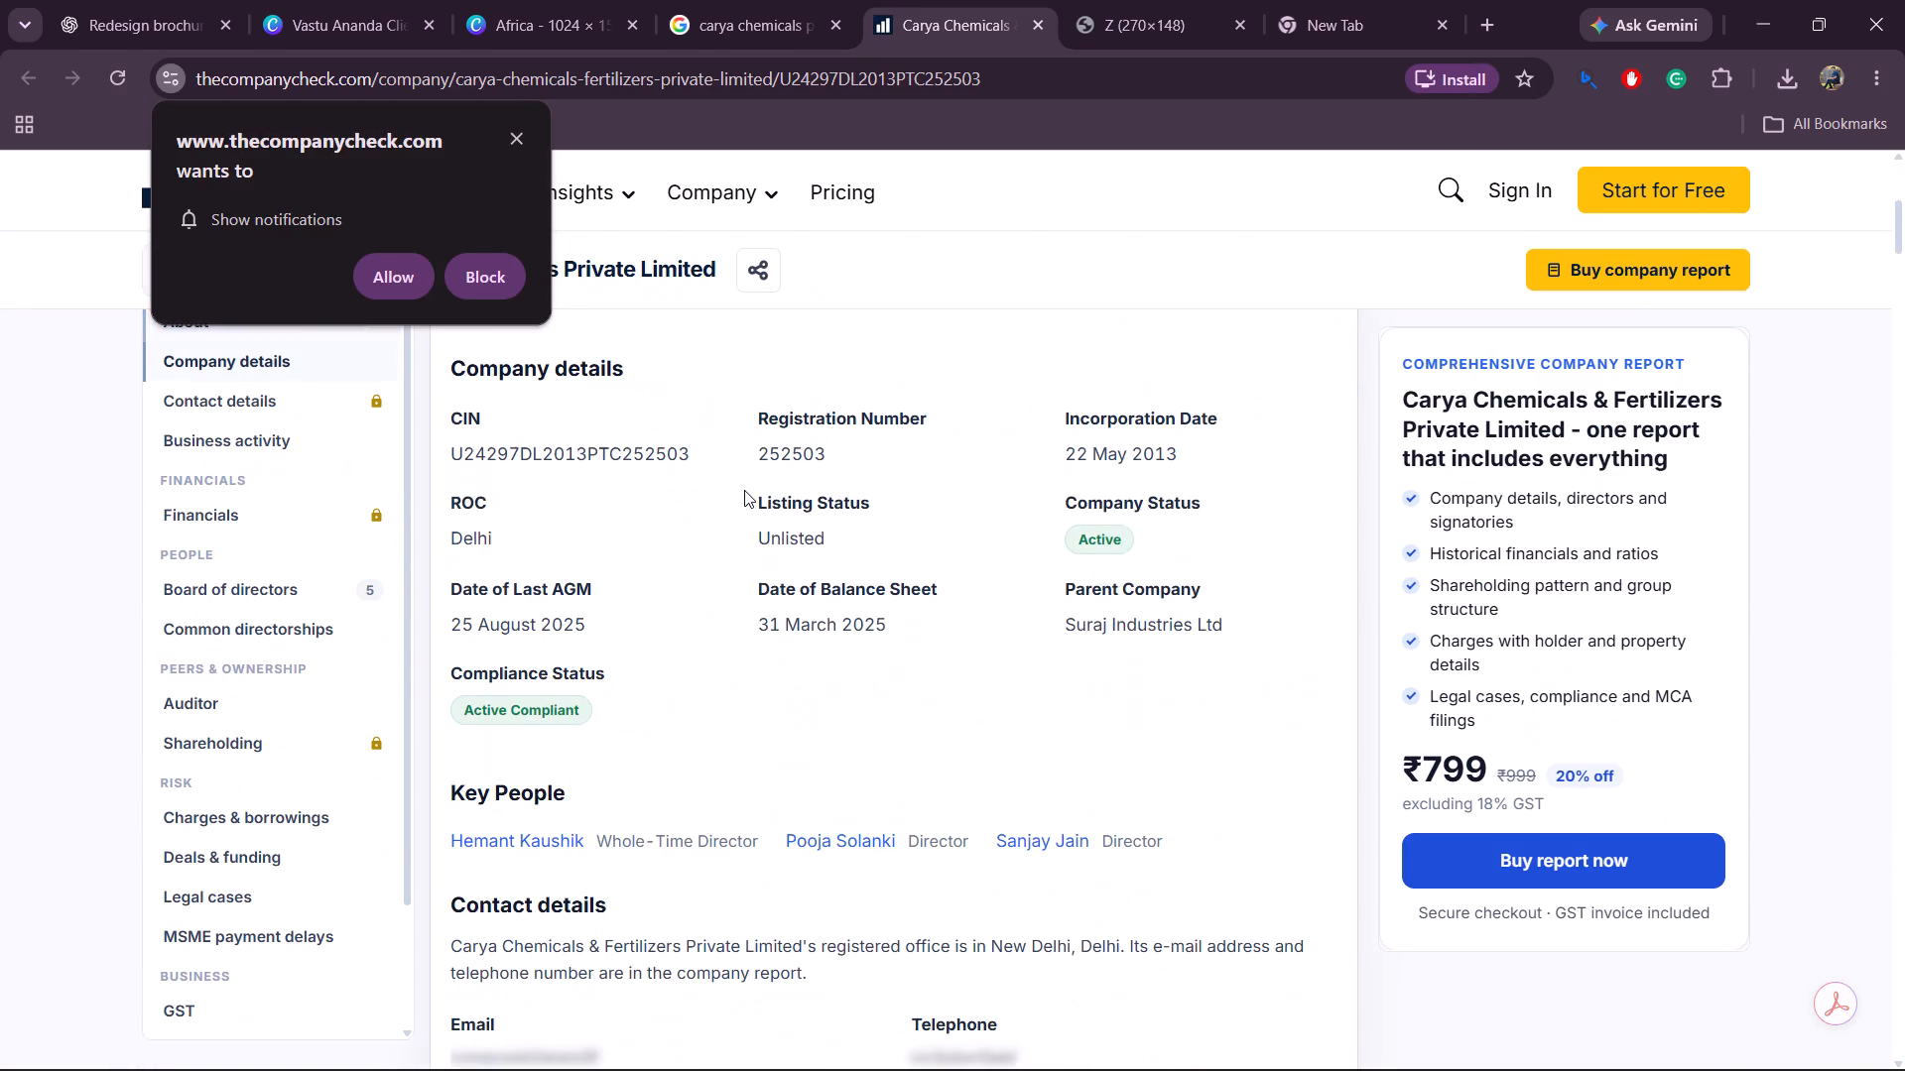
scroll(744, 490, "down", 6)
scroll(744, 492, "up", 18)
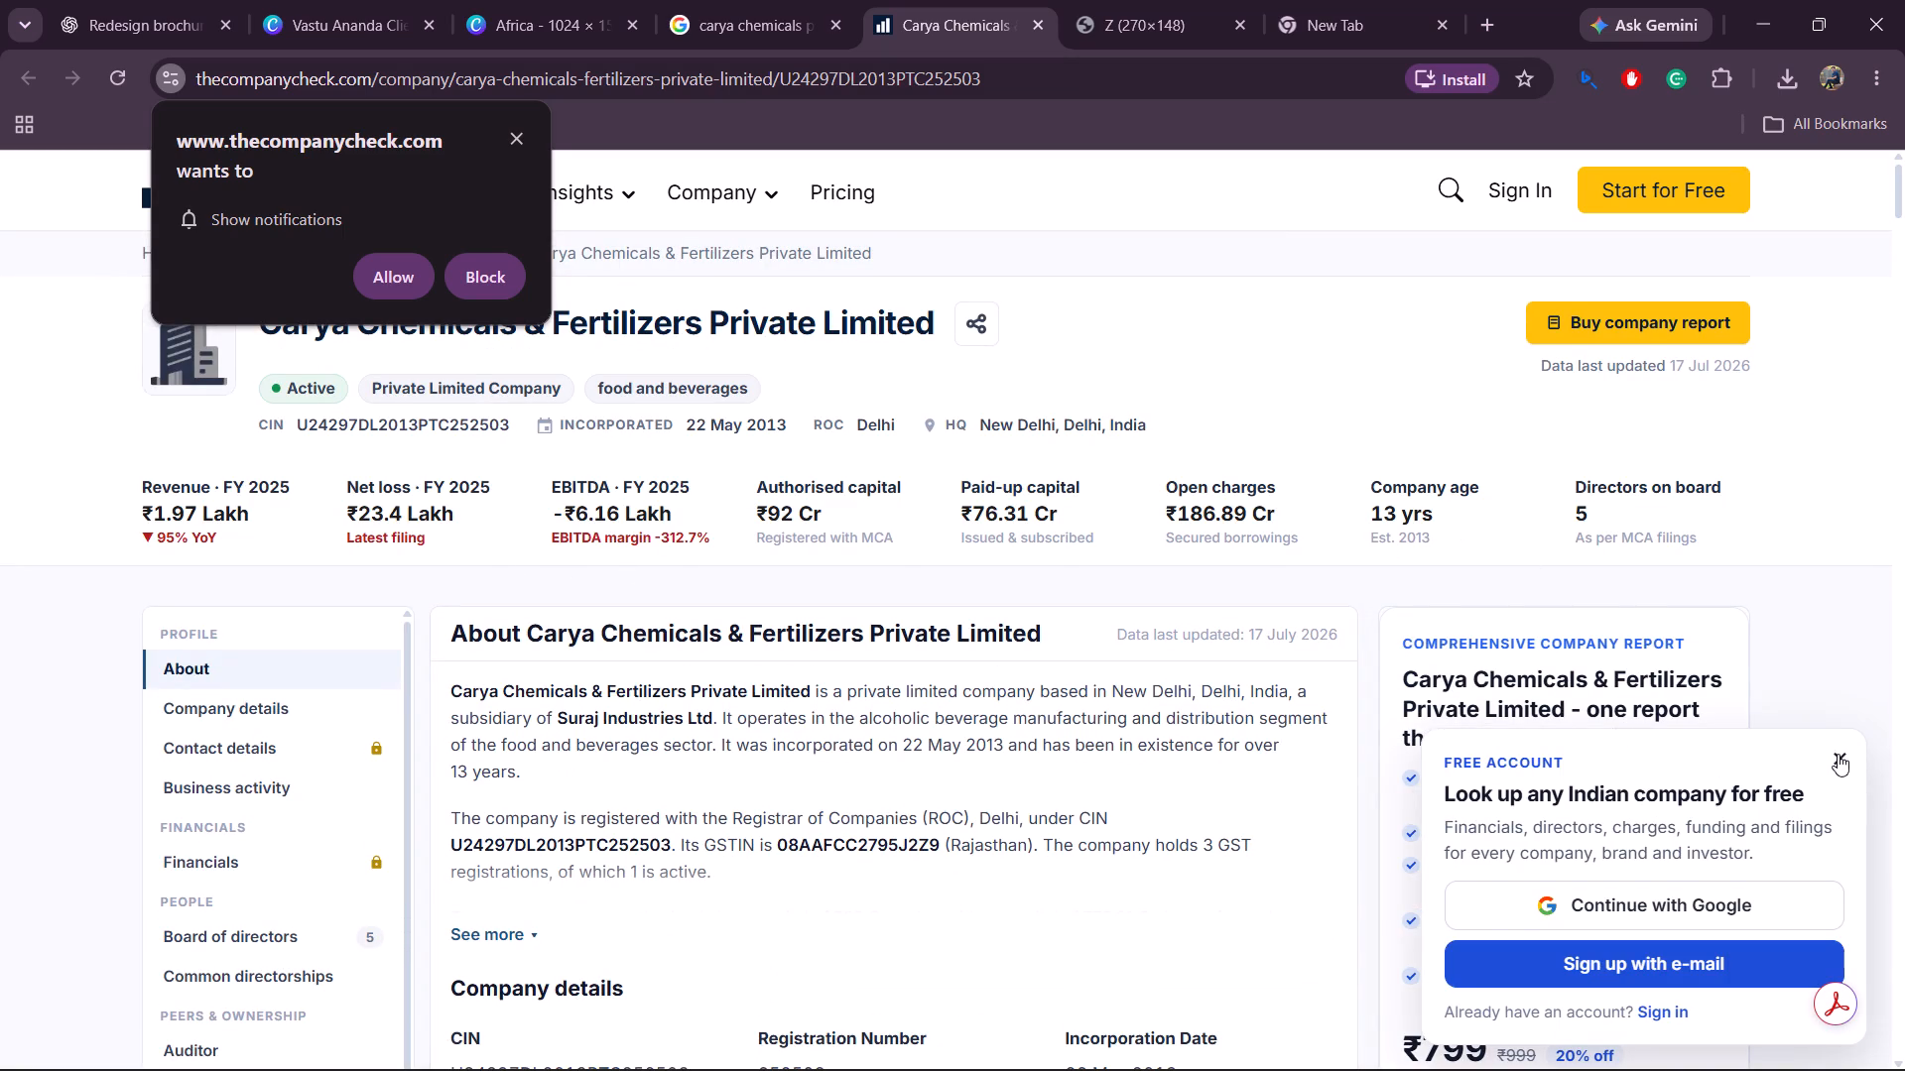
left_click(1838, 754)
scroll(1519, 756, "down", 4)
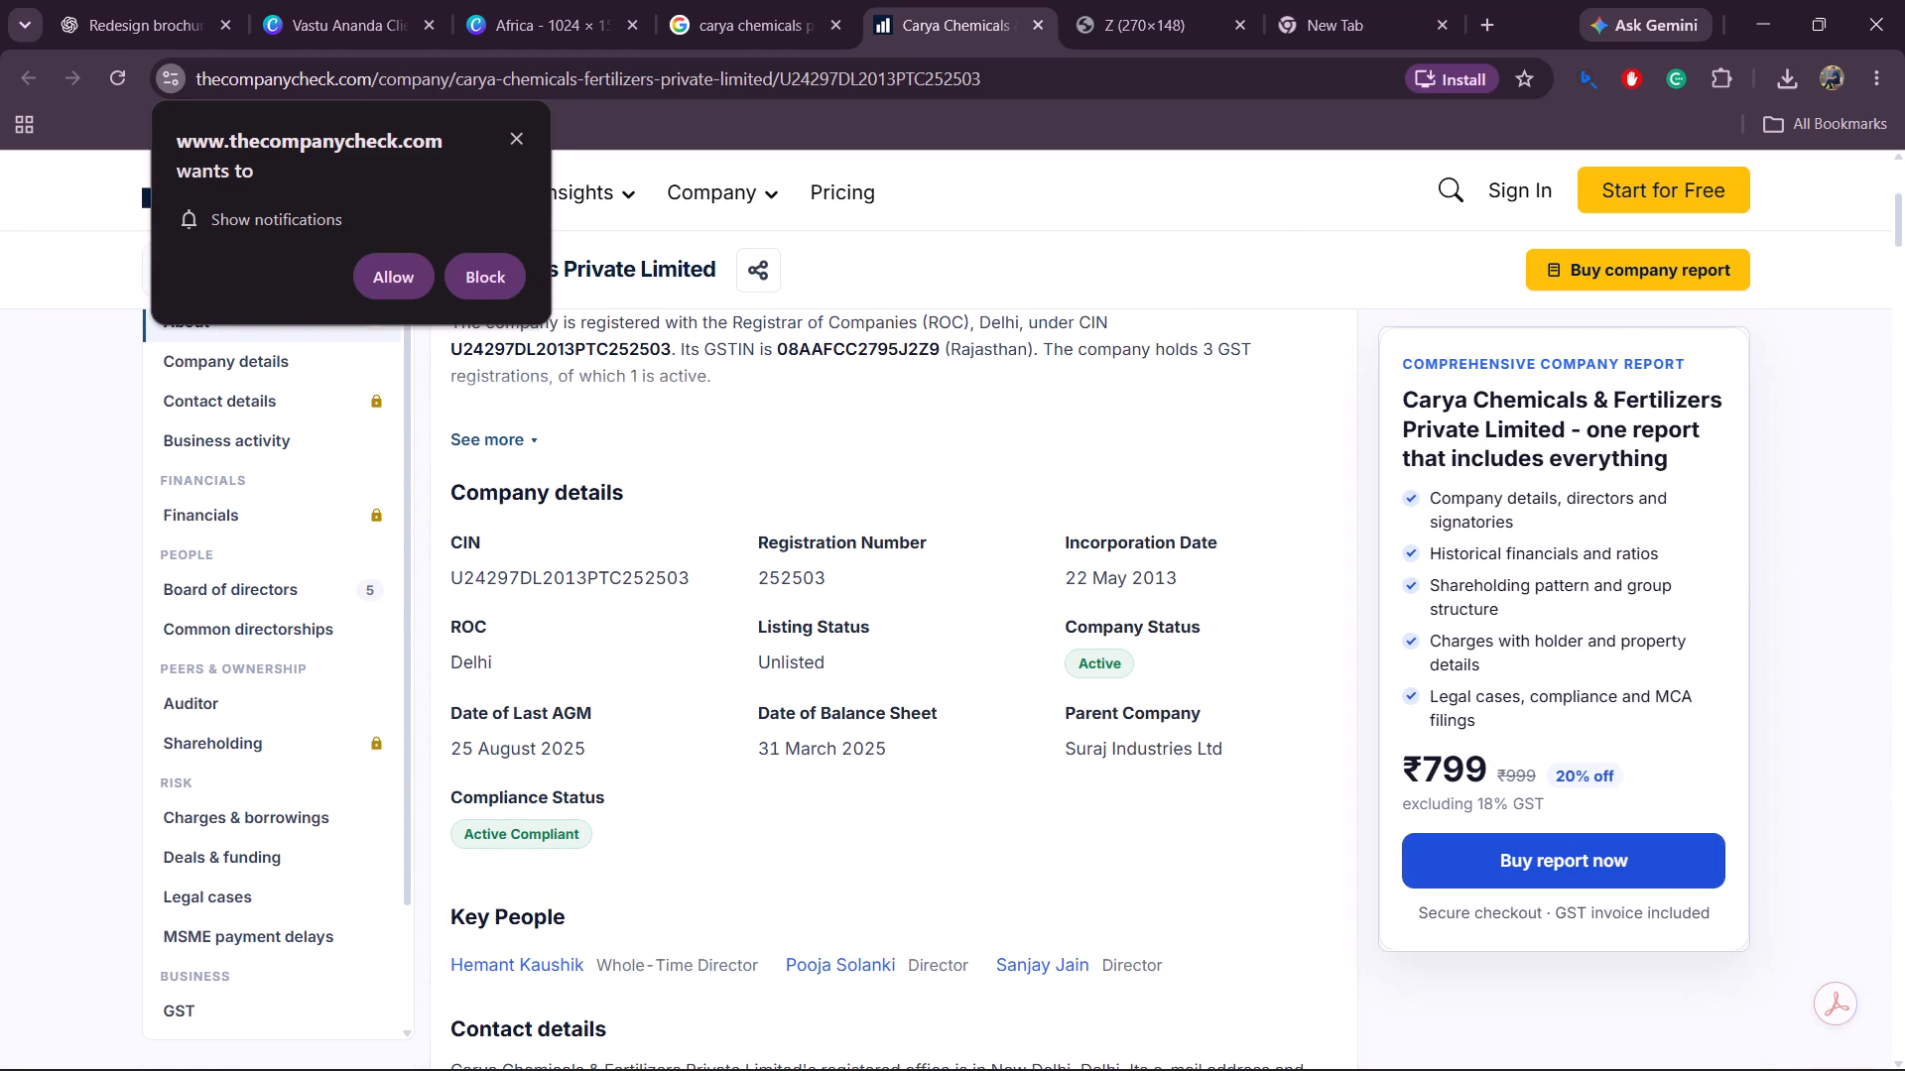
scroll(982, 793, "up", 11)
scroll(1447, 817, "down", 6)
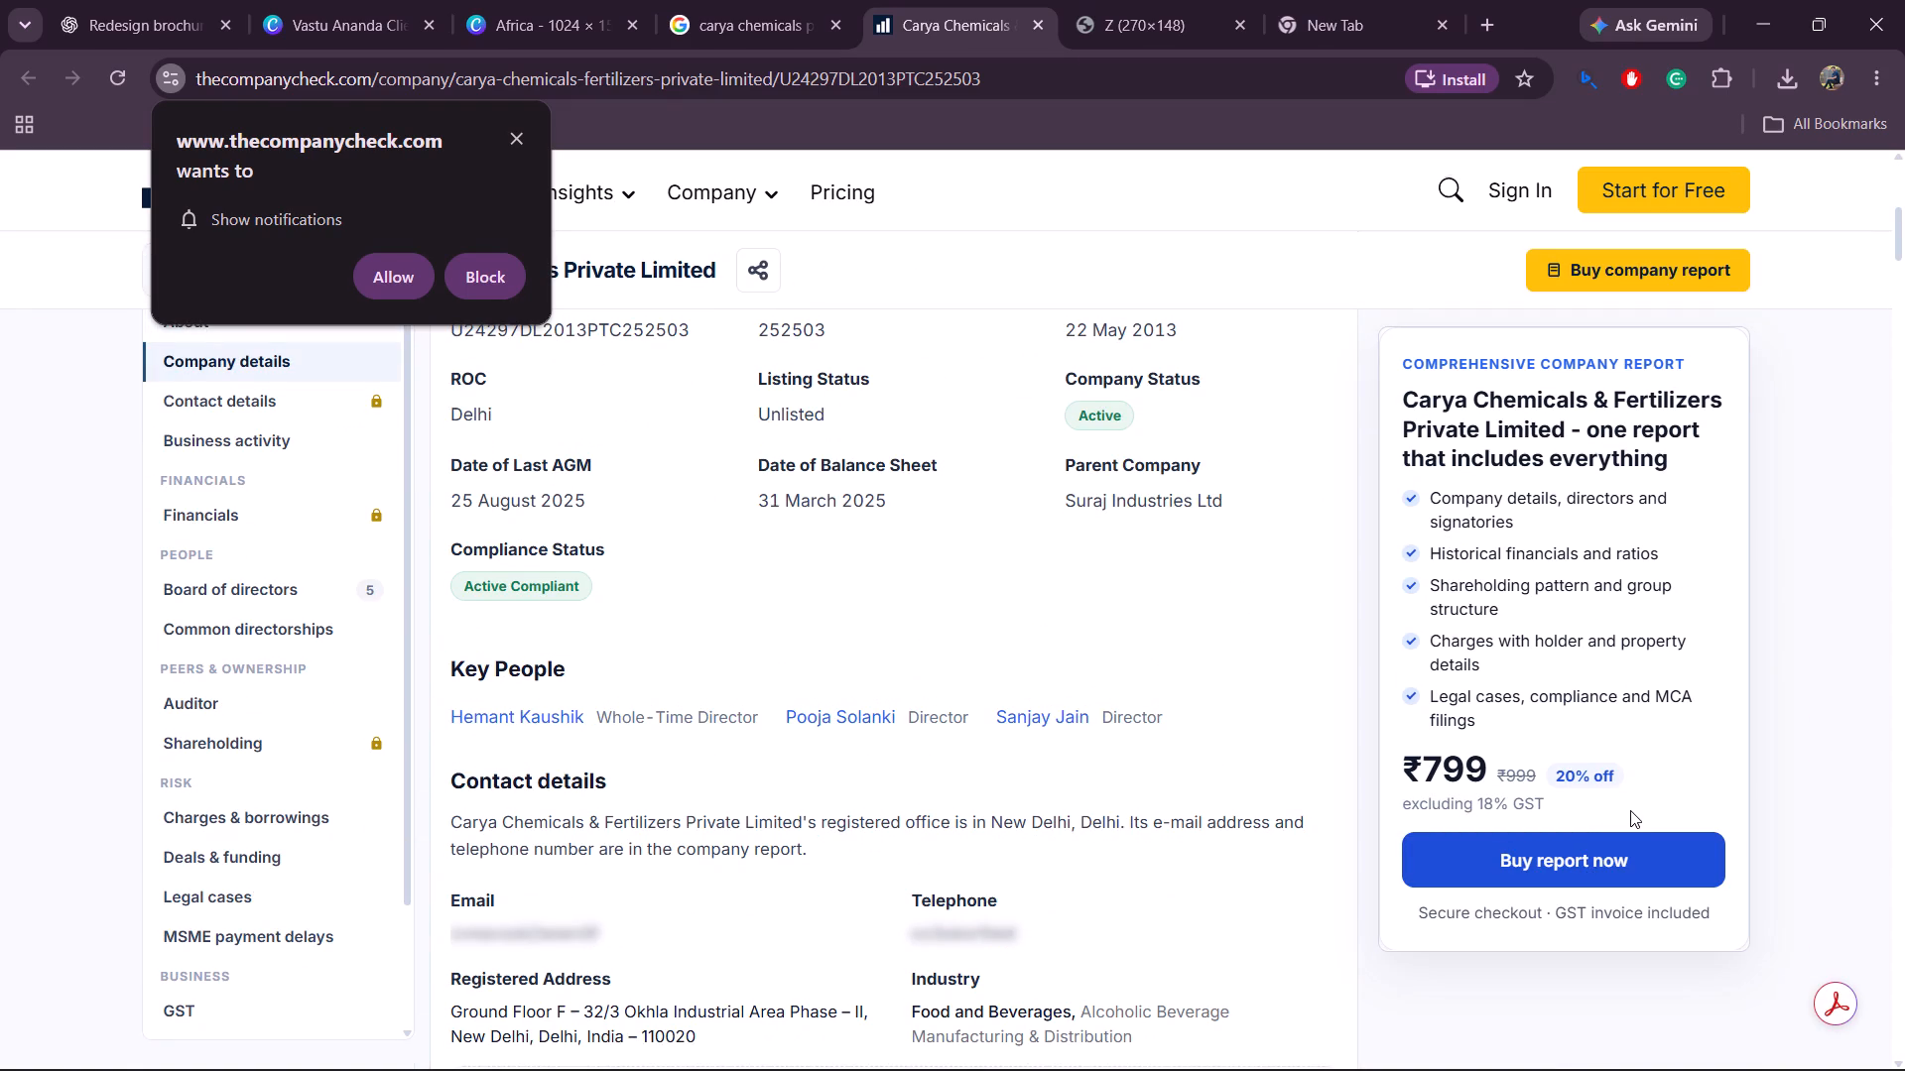
scroll(719, 701, "up", 6)
left_click(522, 135)
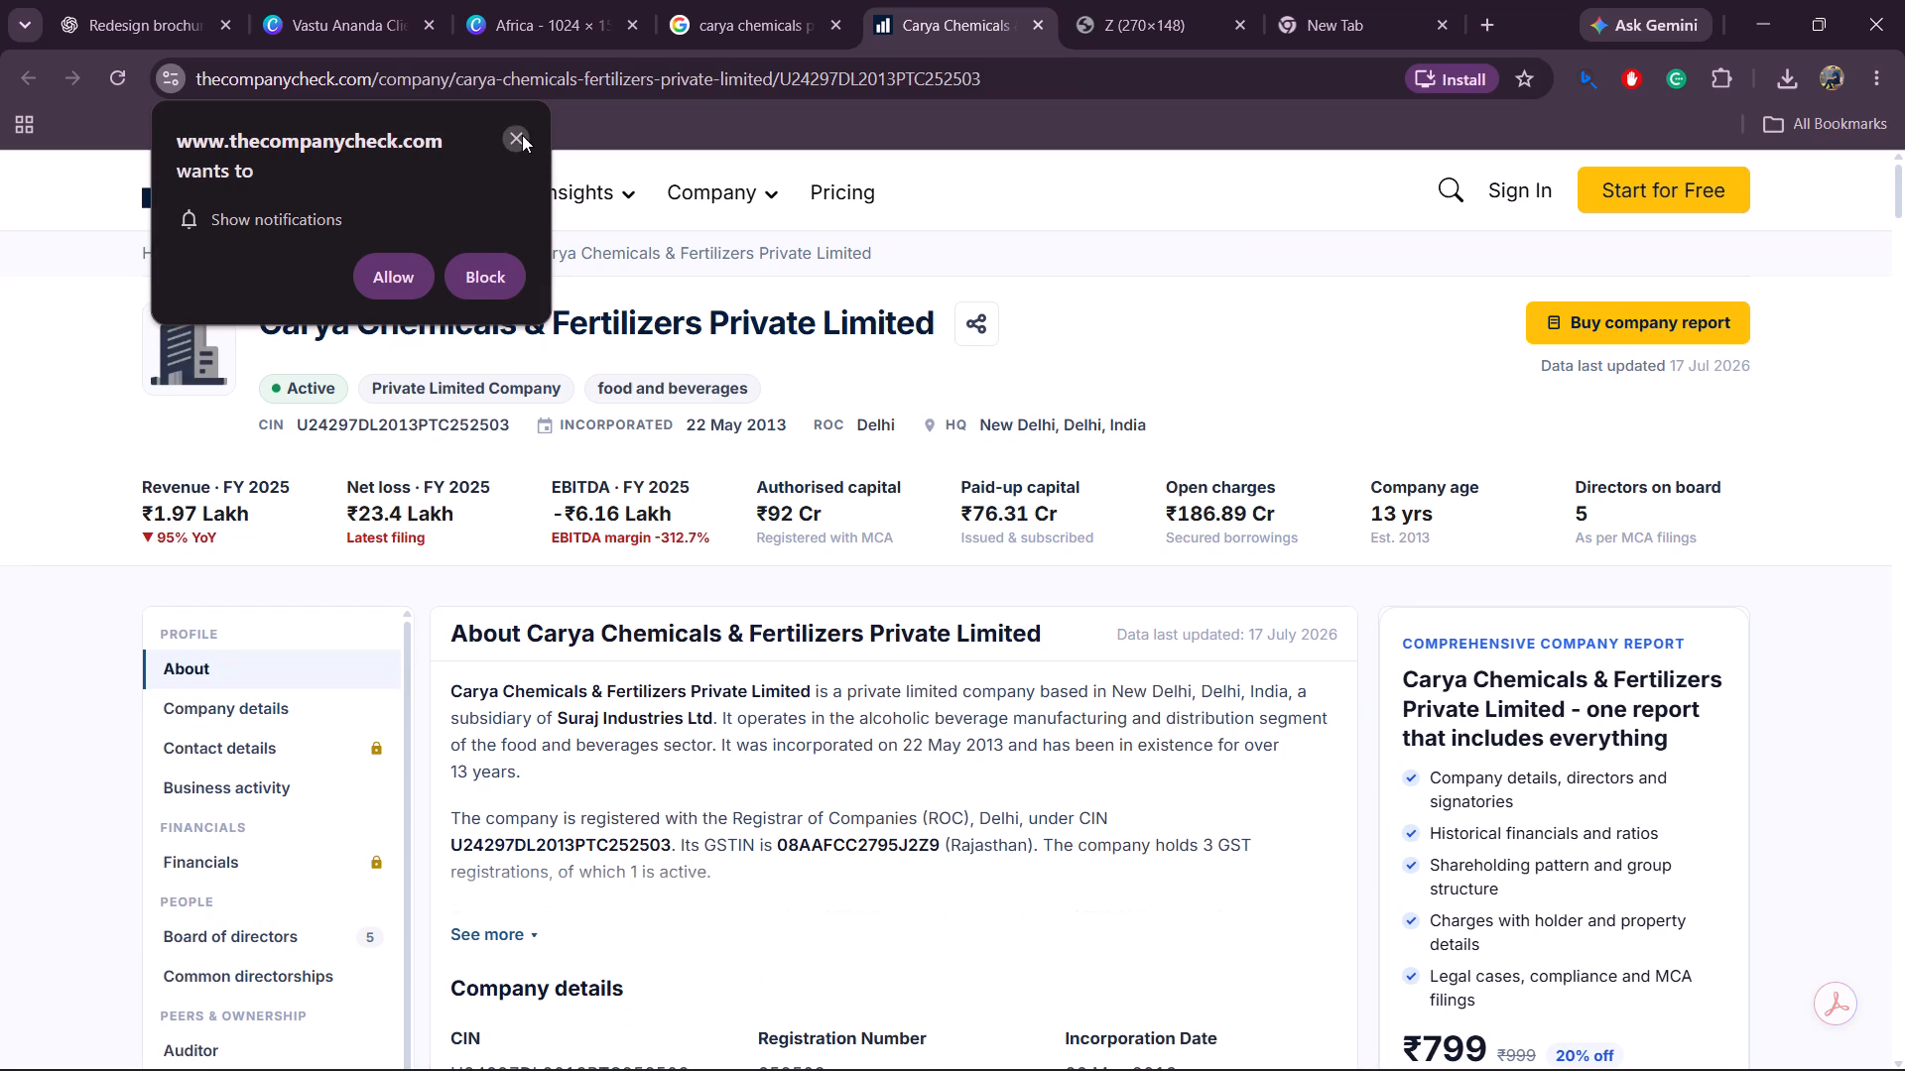
left_click(511, 132)
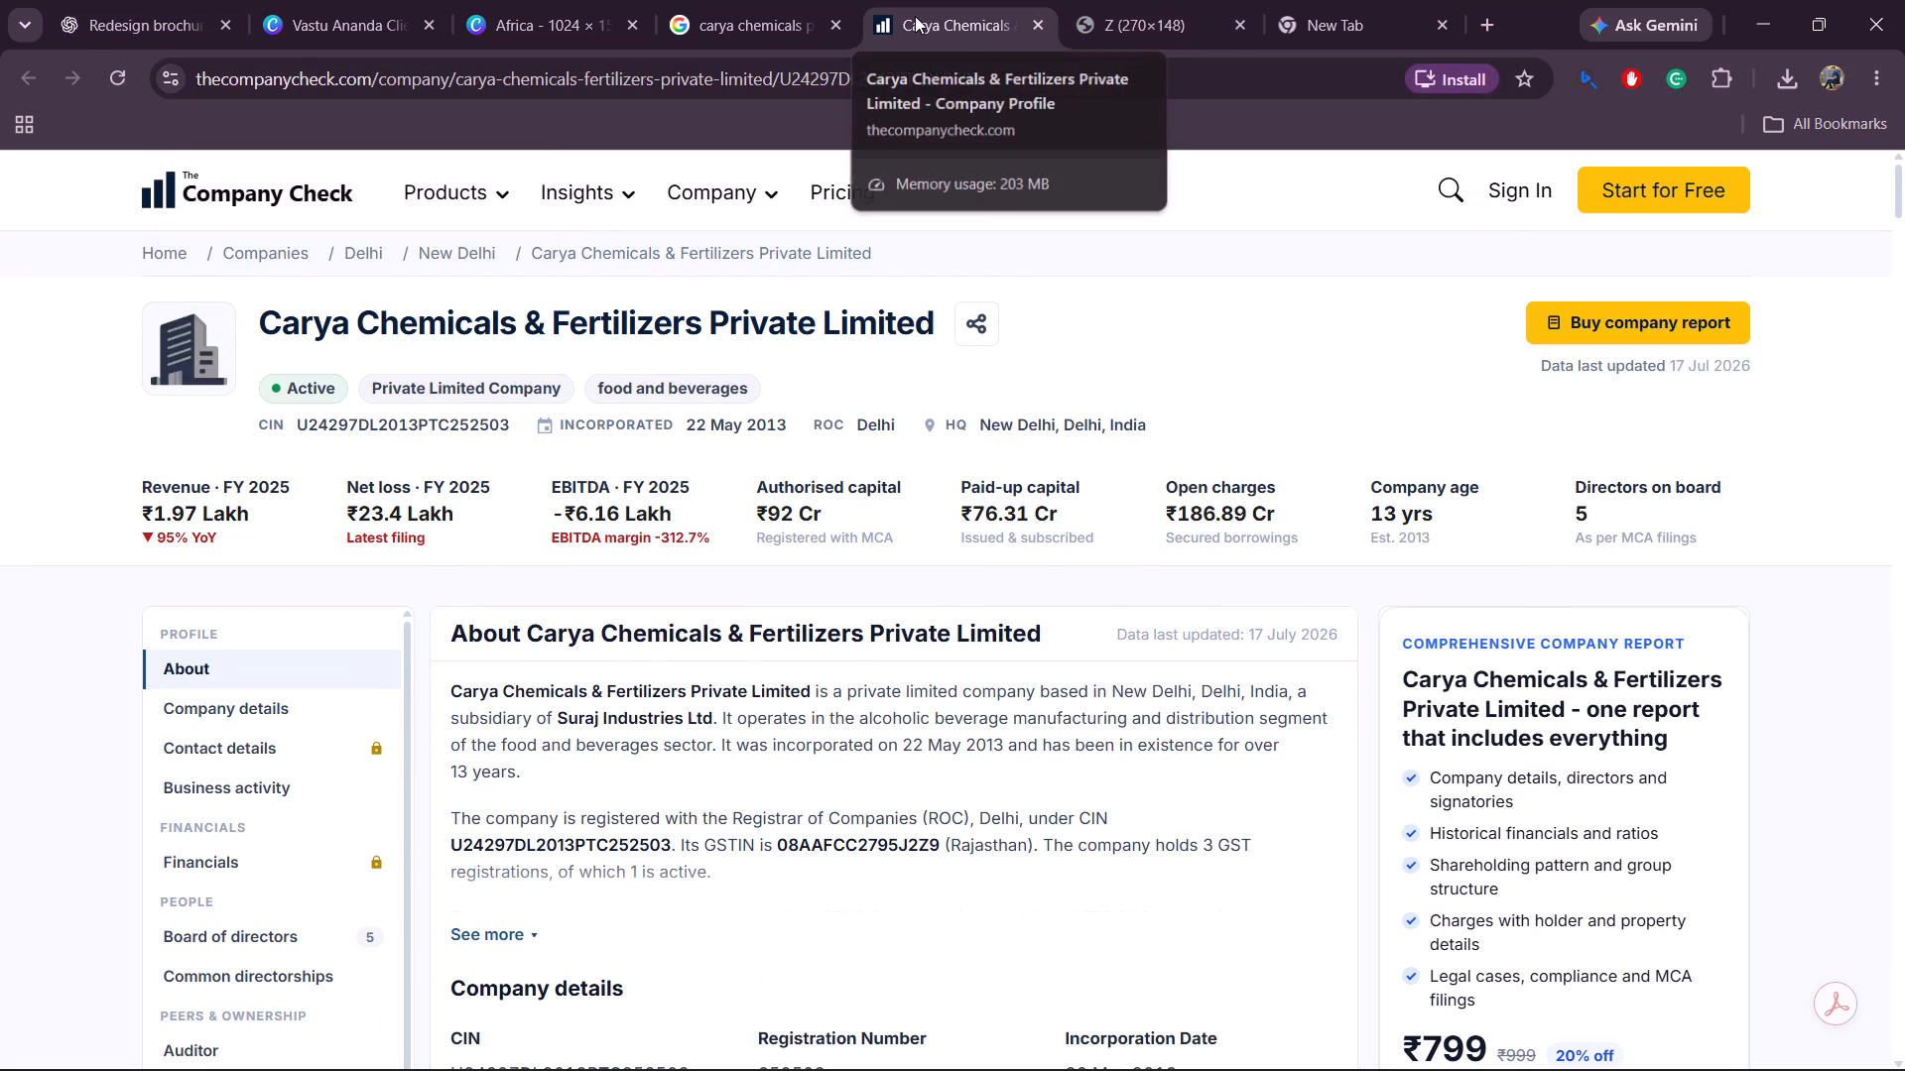
left_click(1041, 25)
Open the Sky Dream Projects page on Carya Chemical and Fertilizers, check it for a client logo, and return to the search results.
scroll(669, 771, "down", 1)
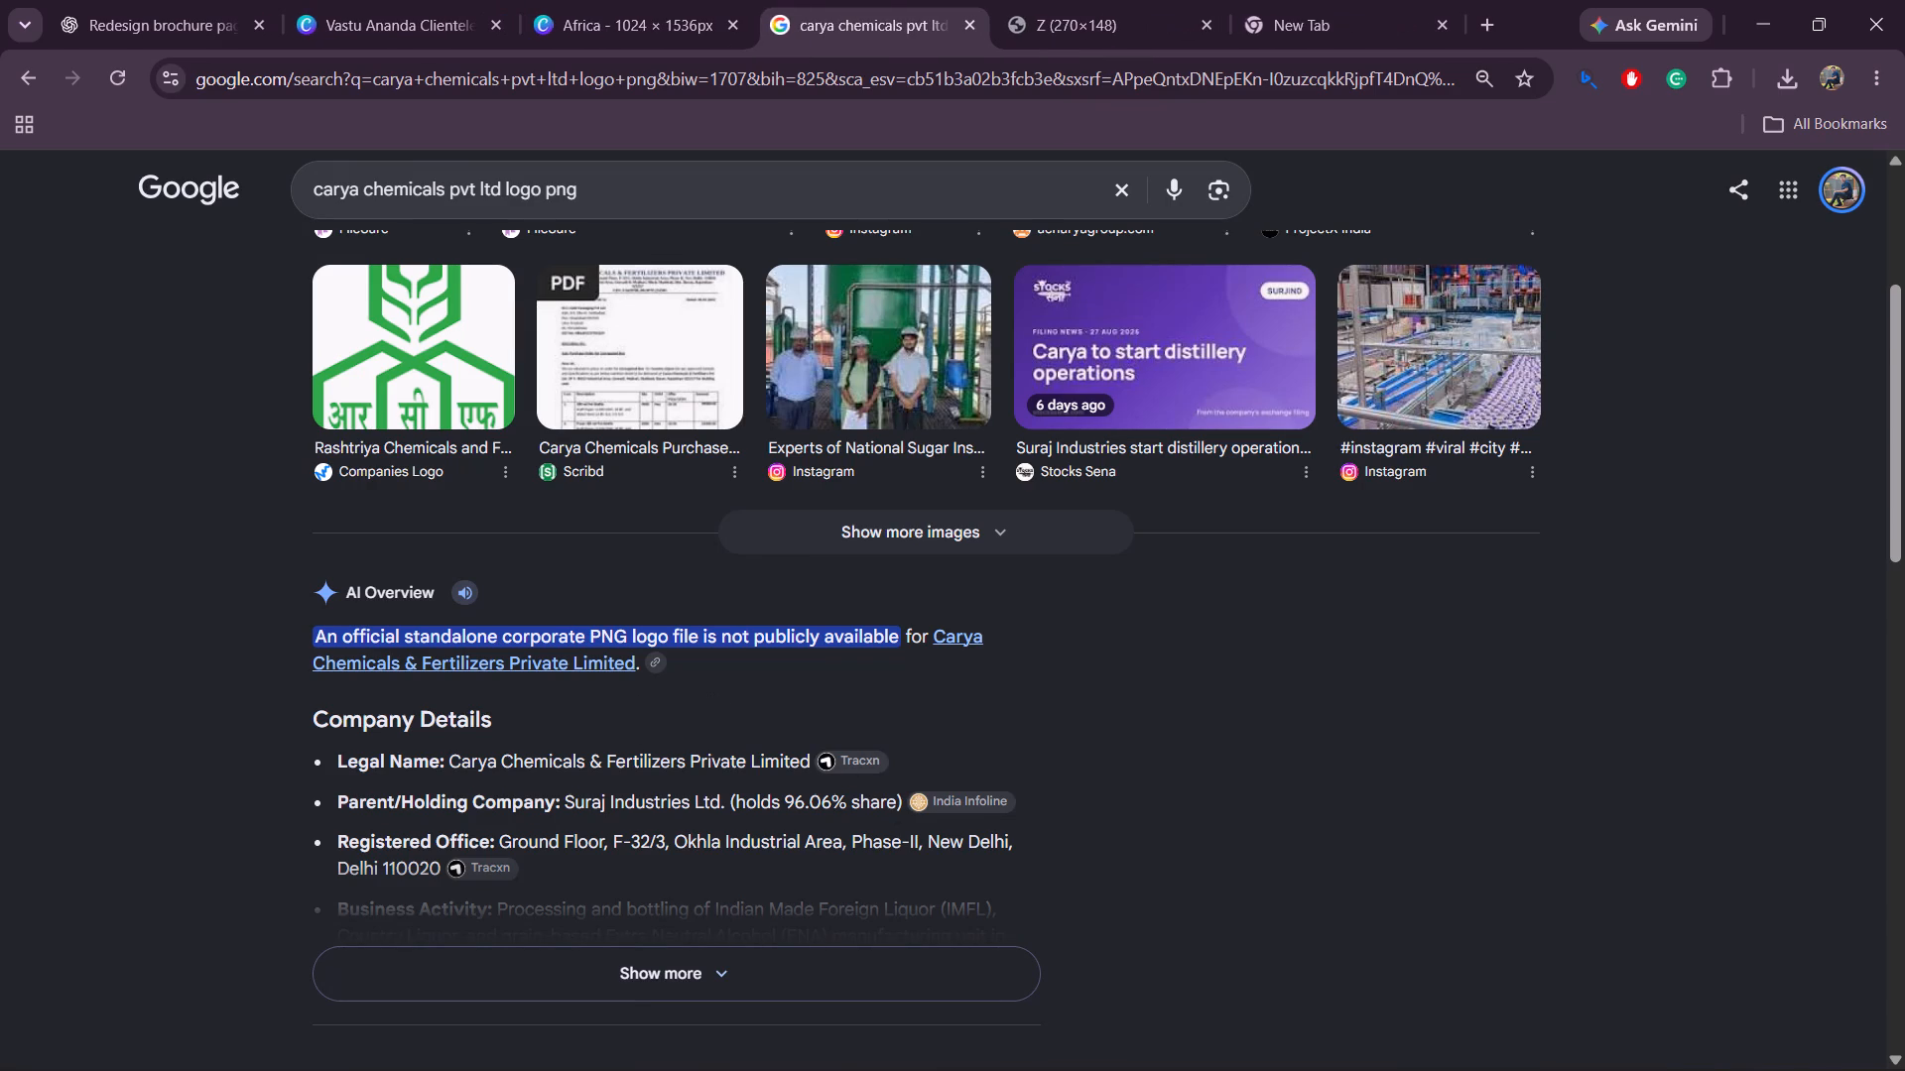
scroll(669, 772, "down", 1)
left_click(613, 894)
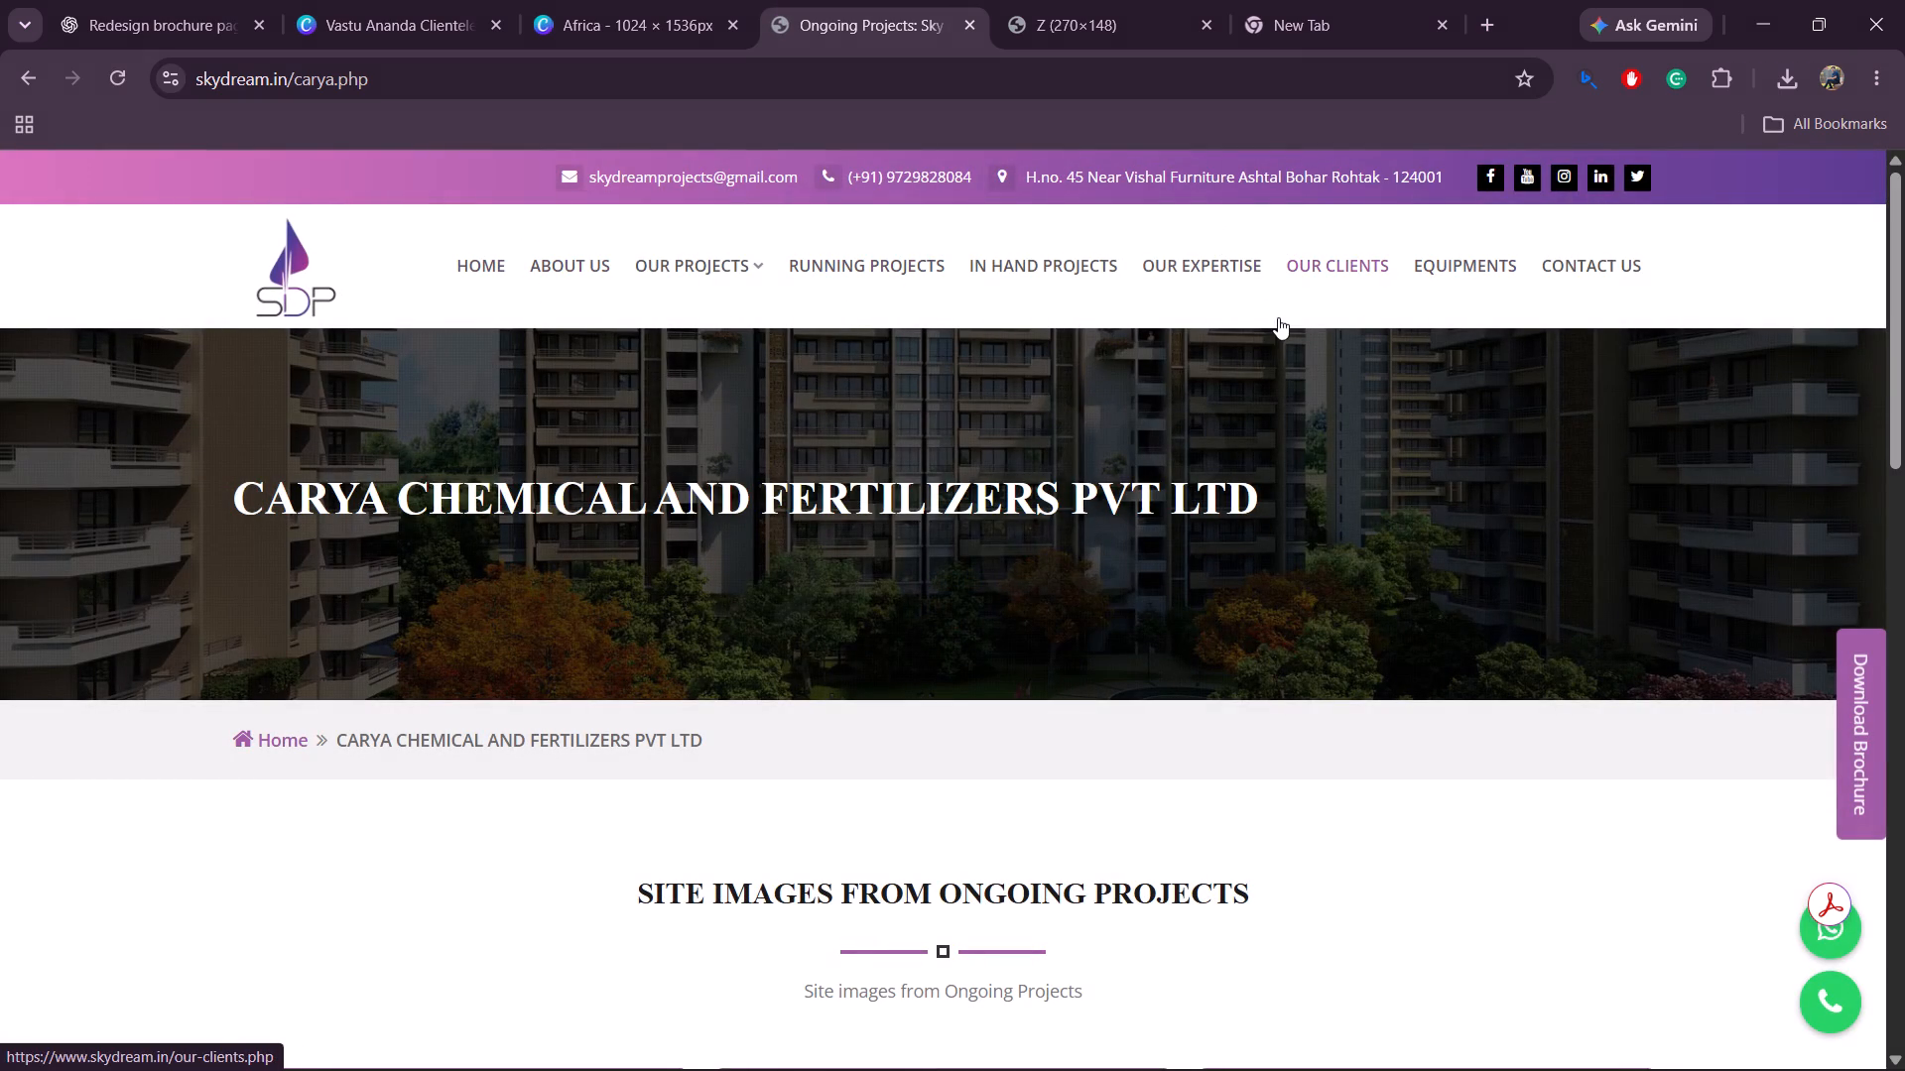
scroll(832, 510, "down", 2)
scroll(1098, 562, "down", 3)
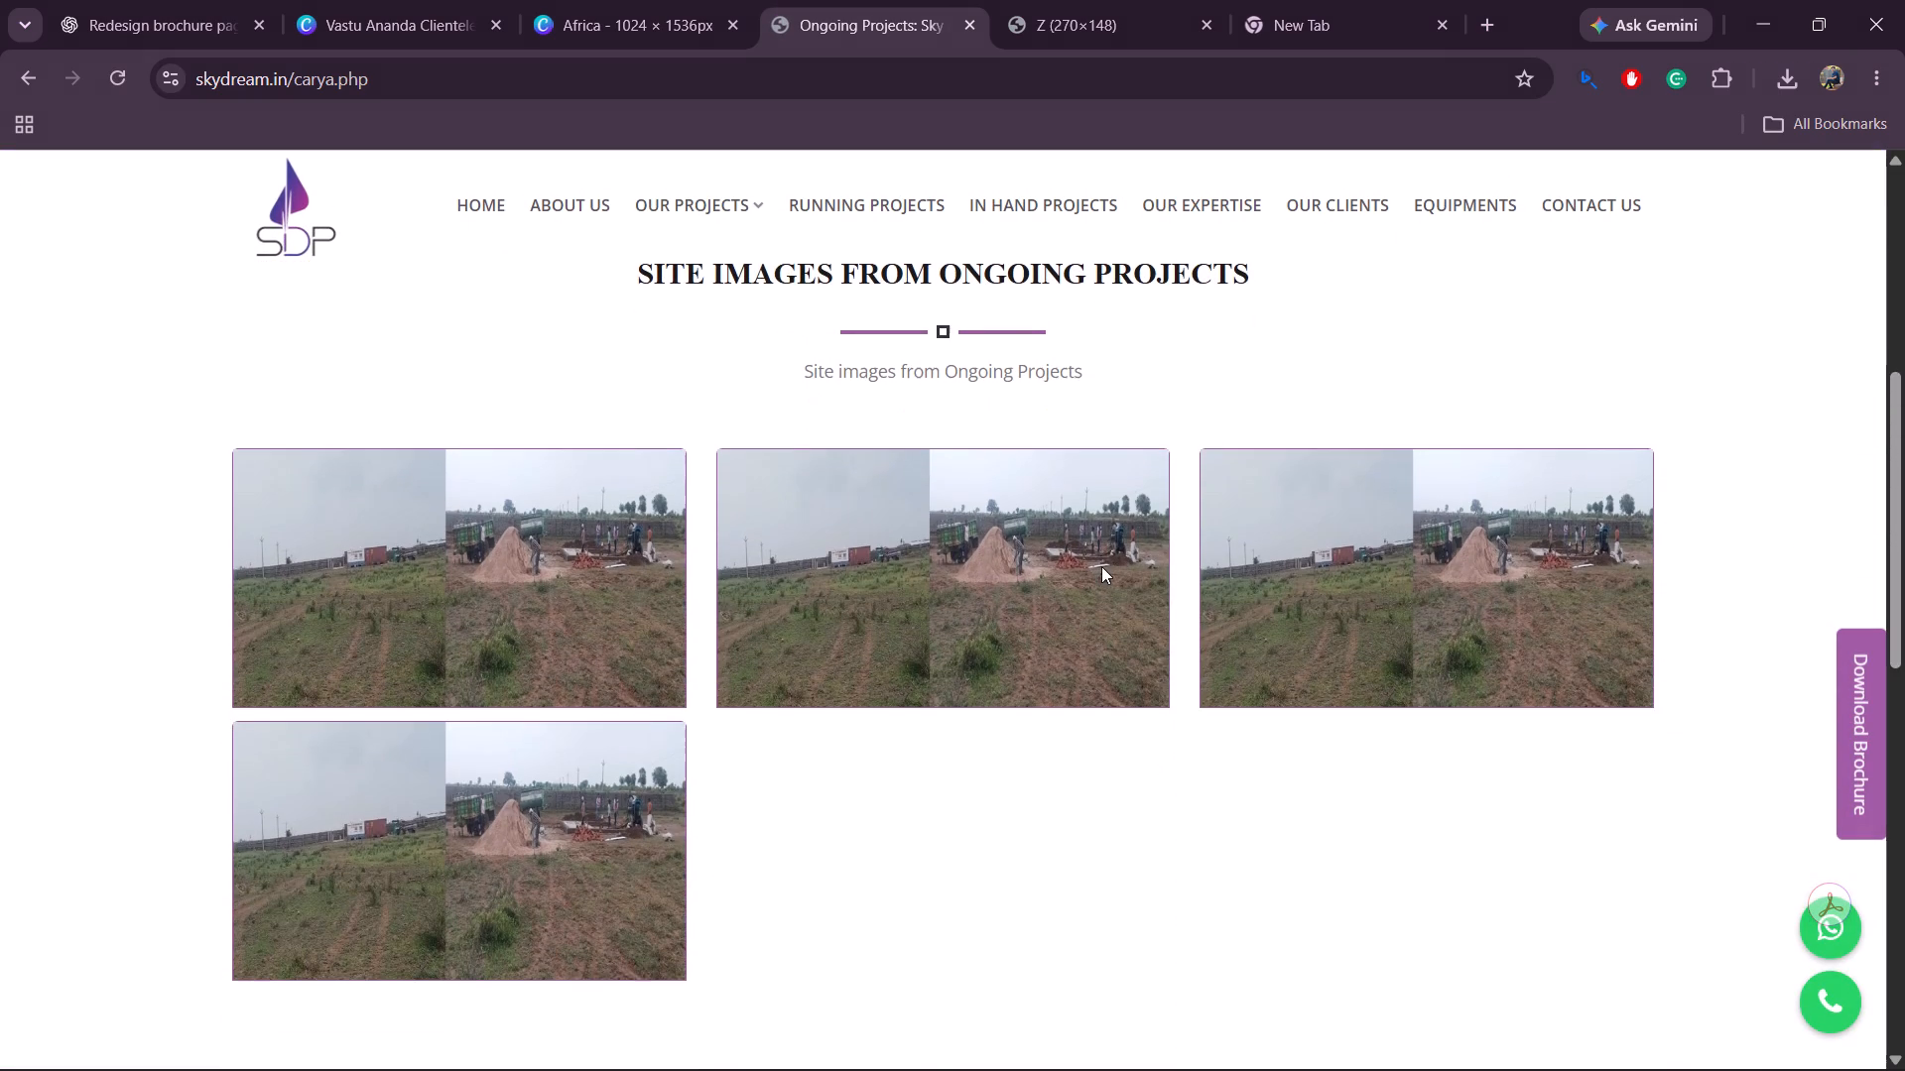
scroll(1103, 567, "down", 5)
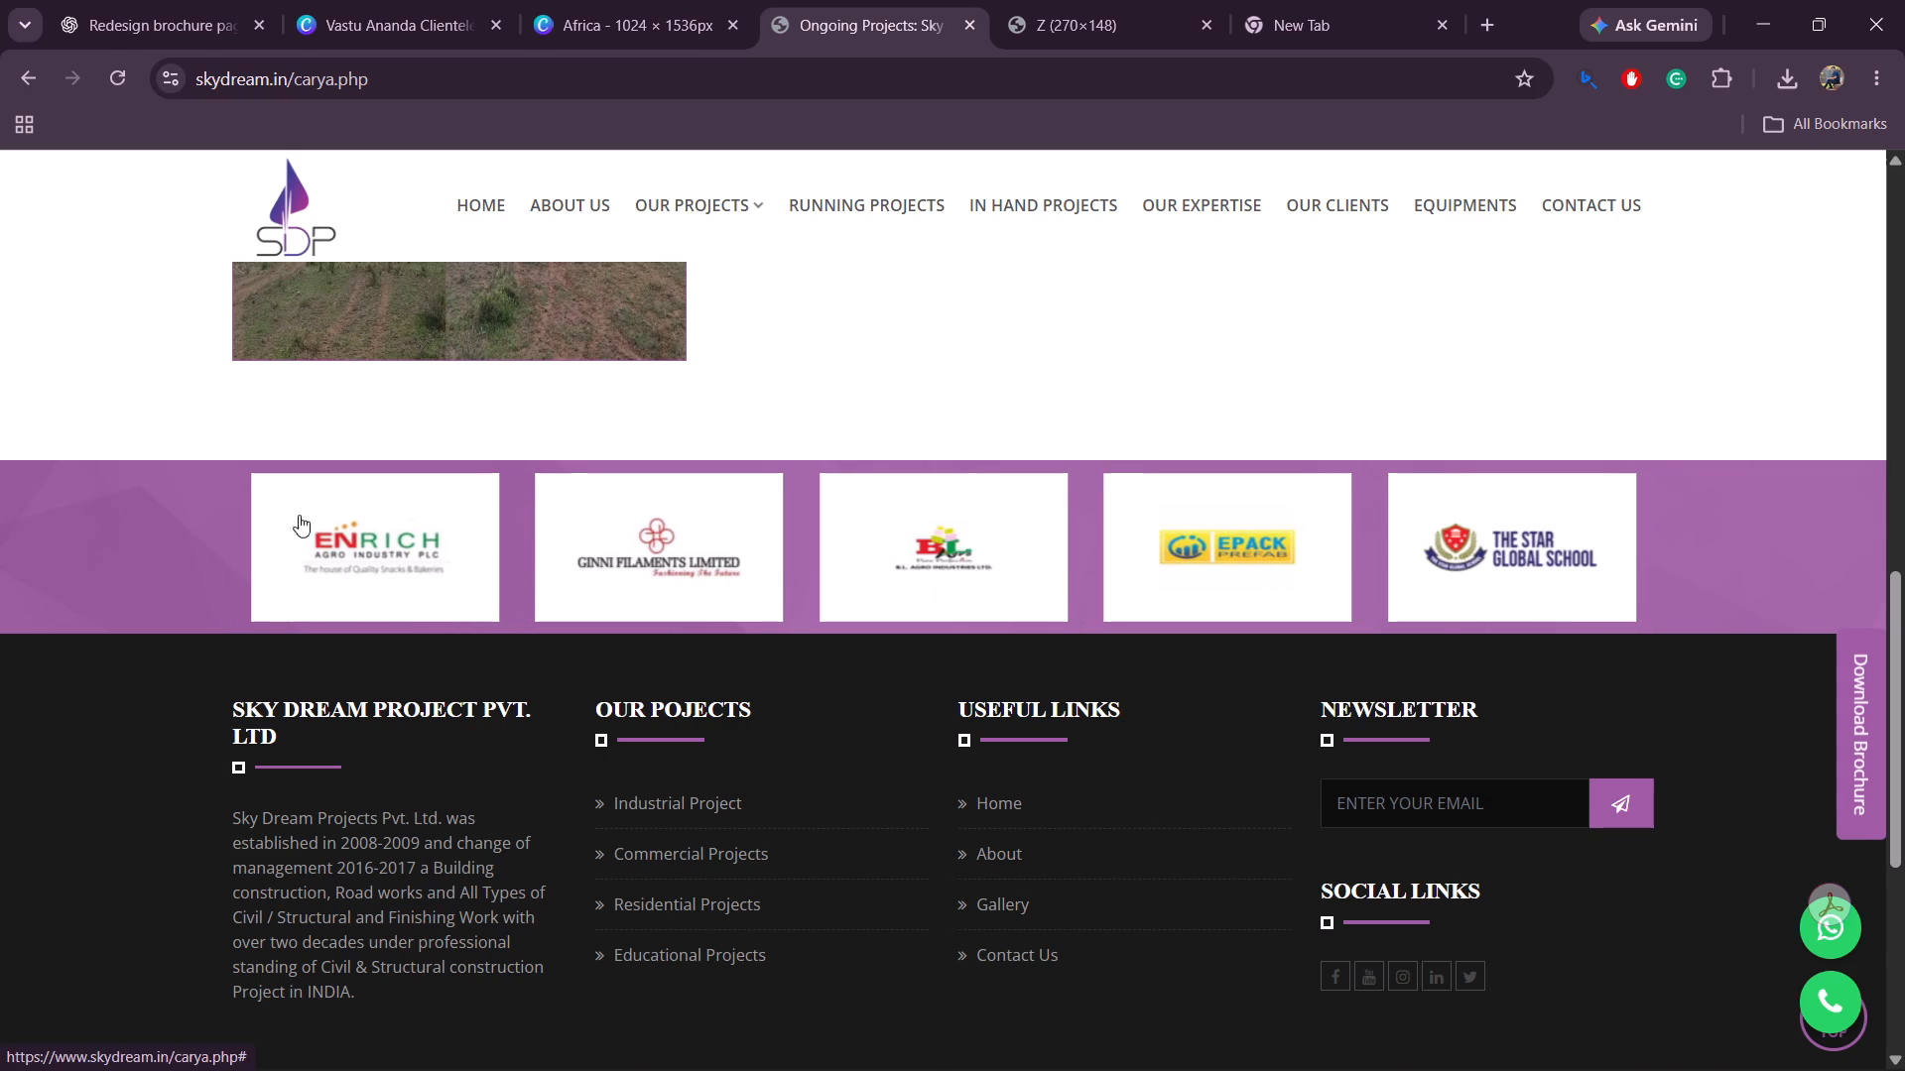
scroll(389, 782, "up", 3)
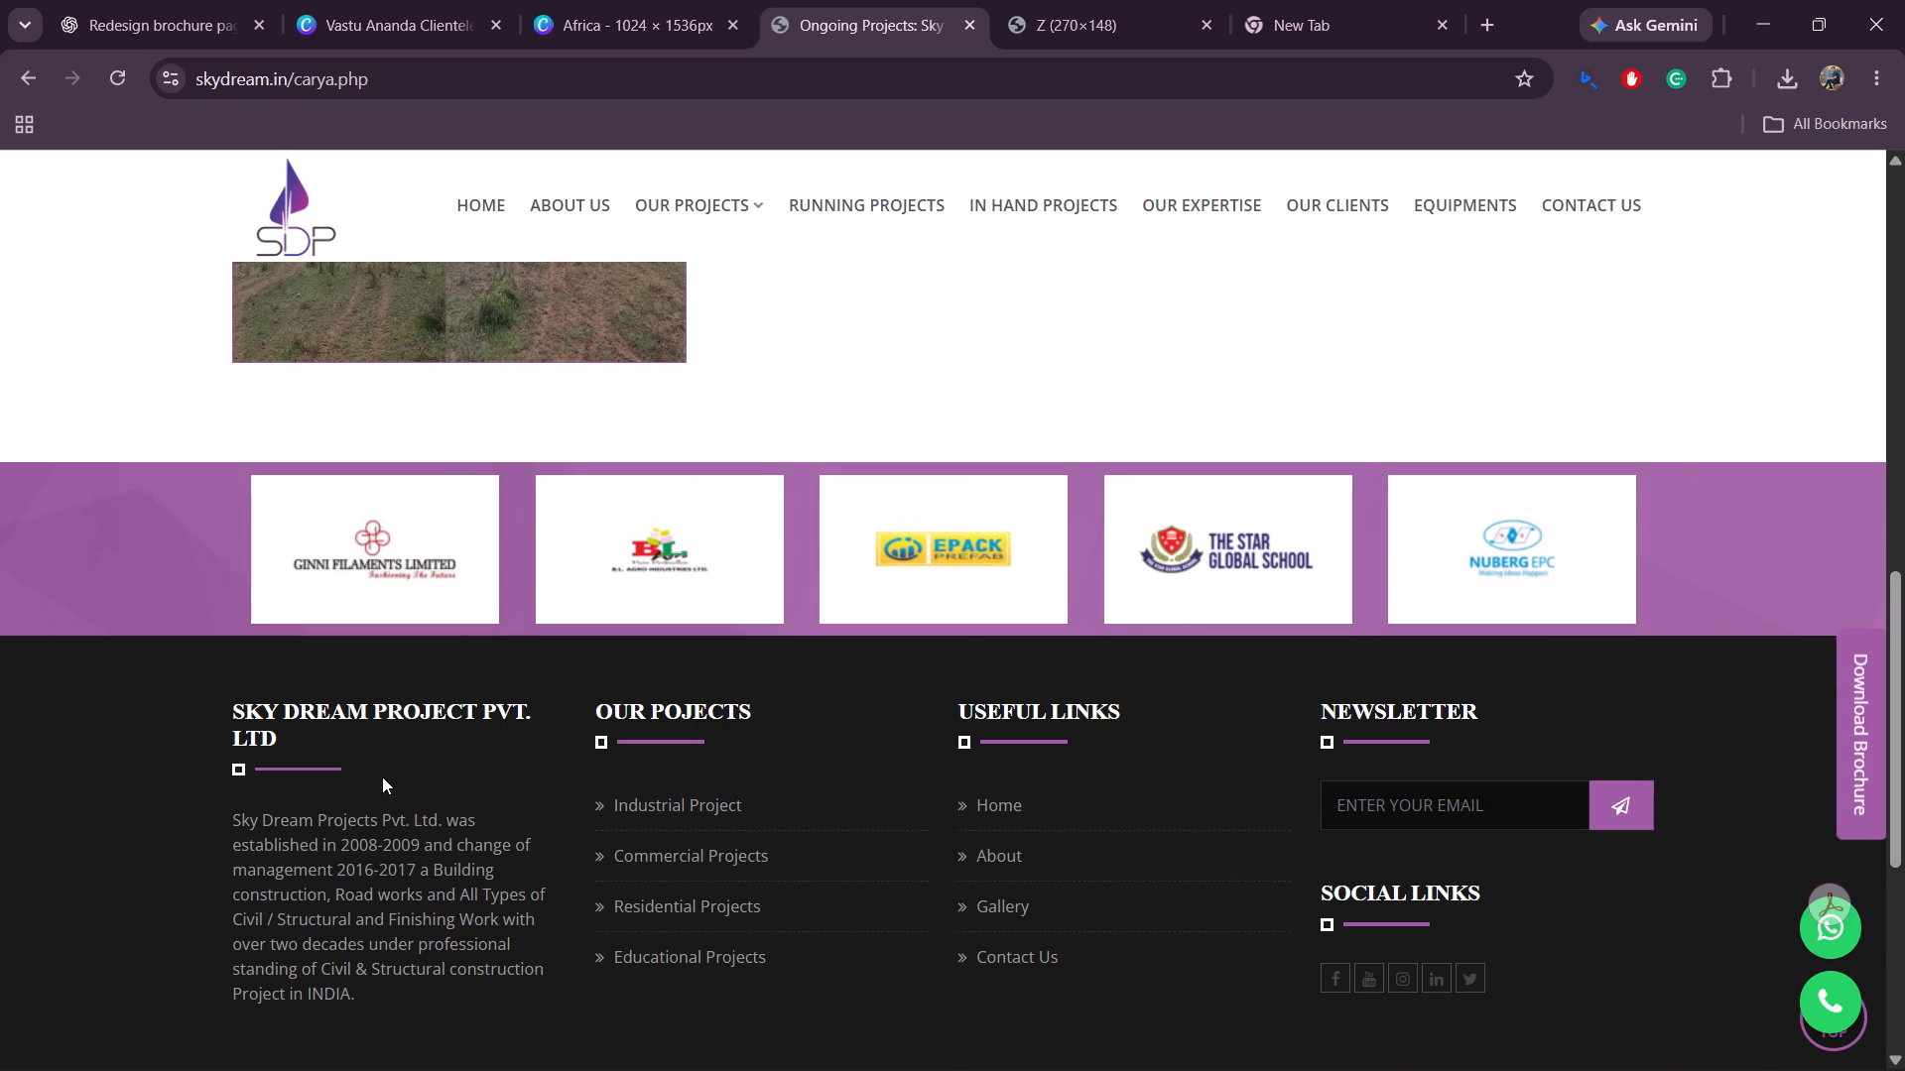
scroll(382, 776, "up", 1)
scroll(174, 273, "up", 4)
left_click(27, 70)
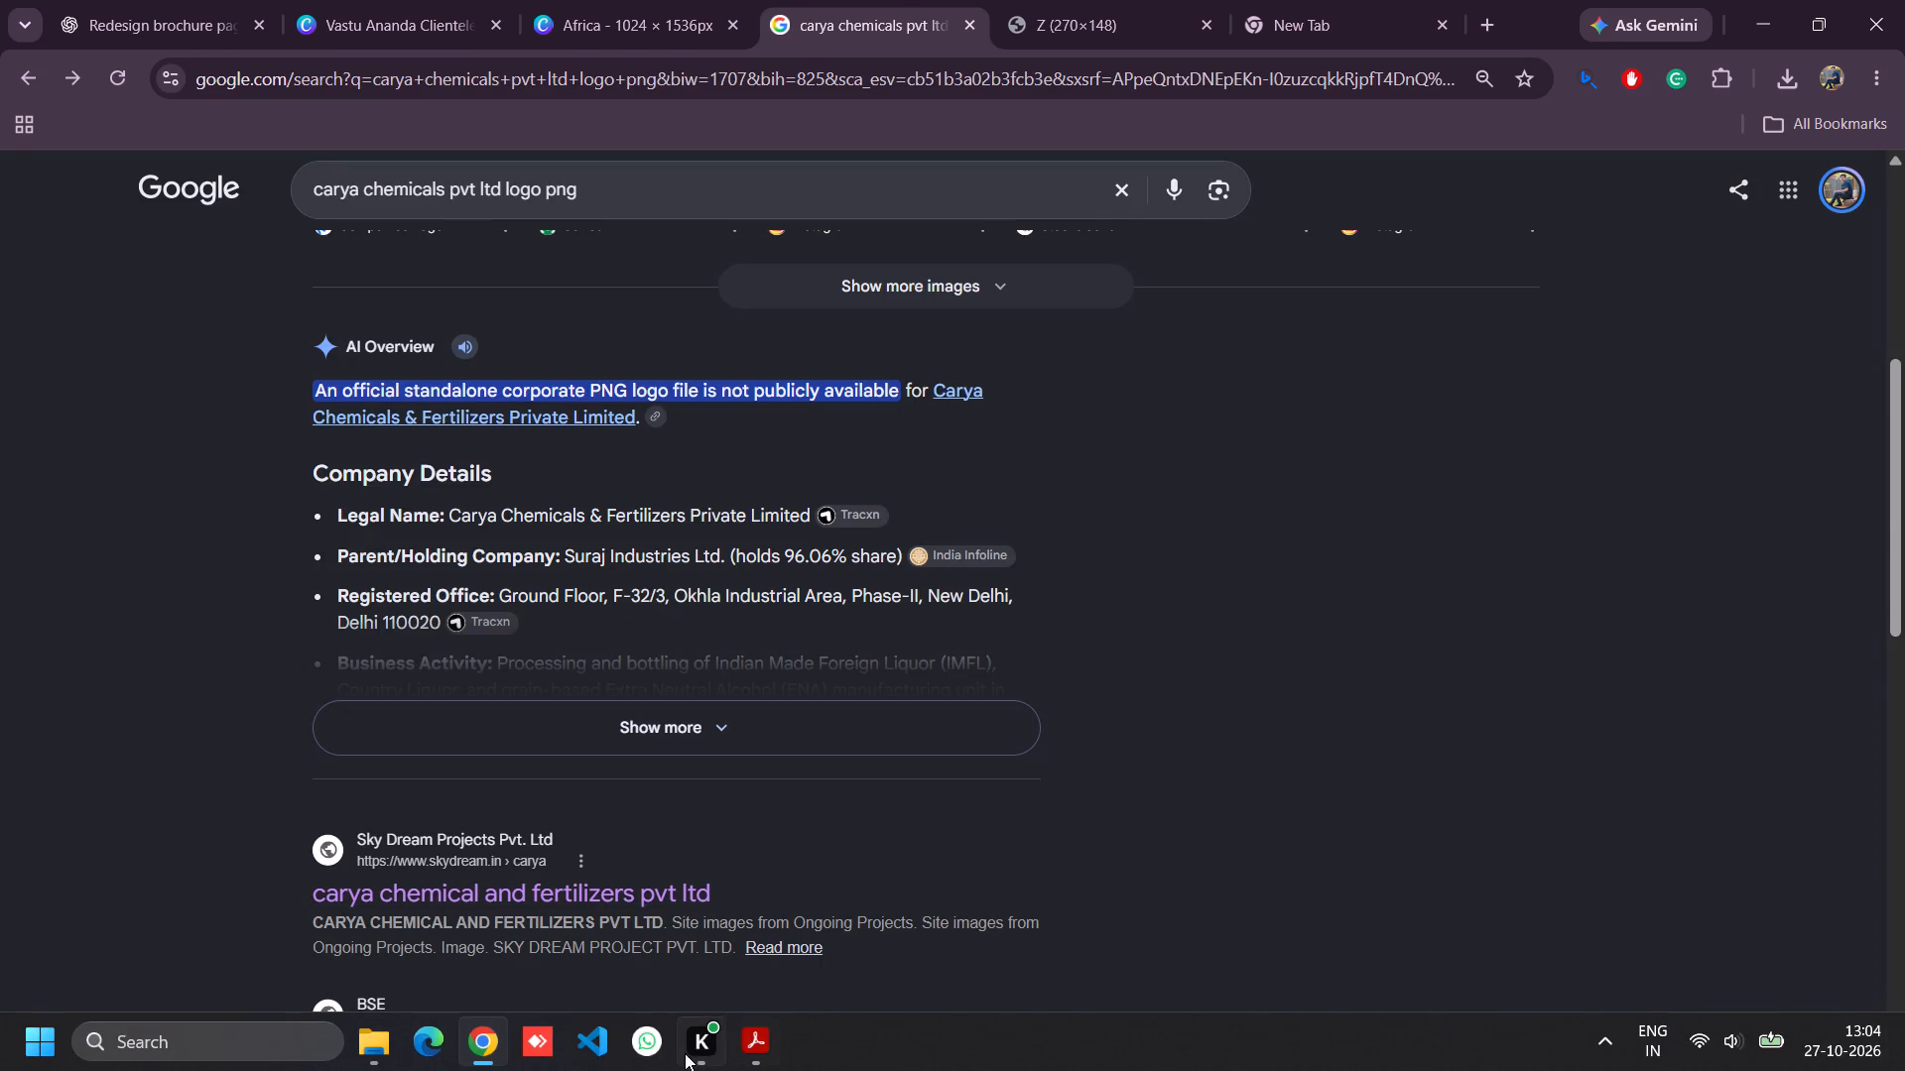
Switch to the client list PDF in Adobe Acrobat and look up the Carya entry, searching for "carya" and the "caray" spelling.
left_click(792, 1070)
left_click(769, 1055)
scroll(1193, 405, "up", 5)
scroll(1611, 239, "up", 5)
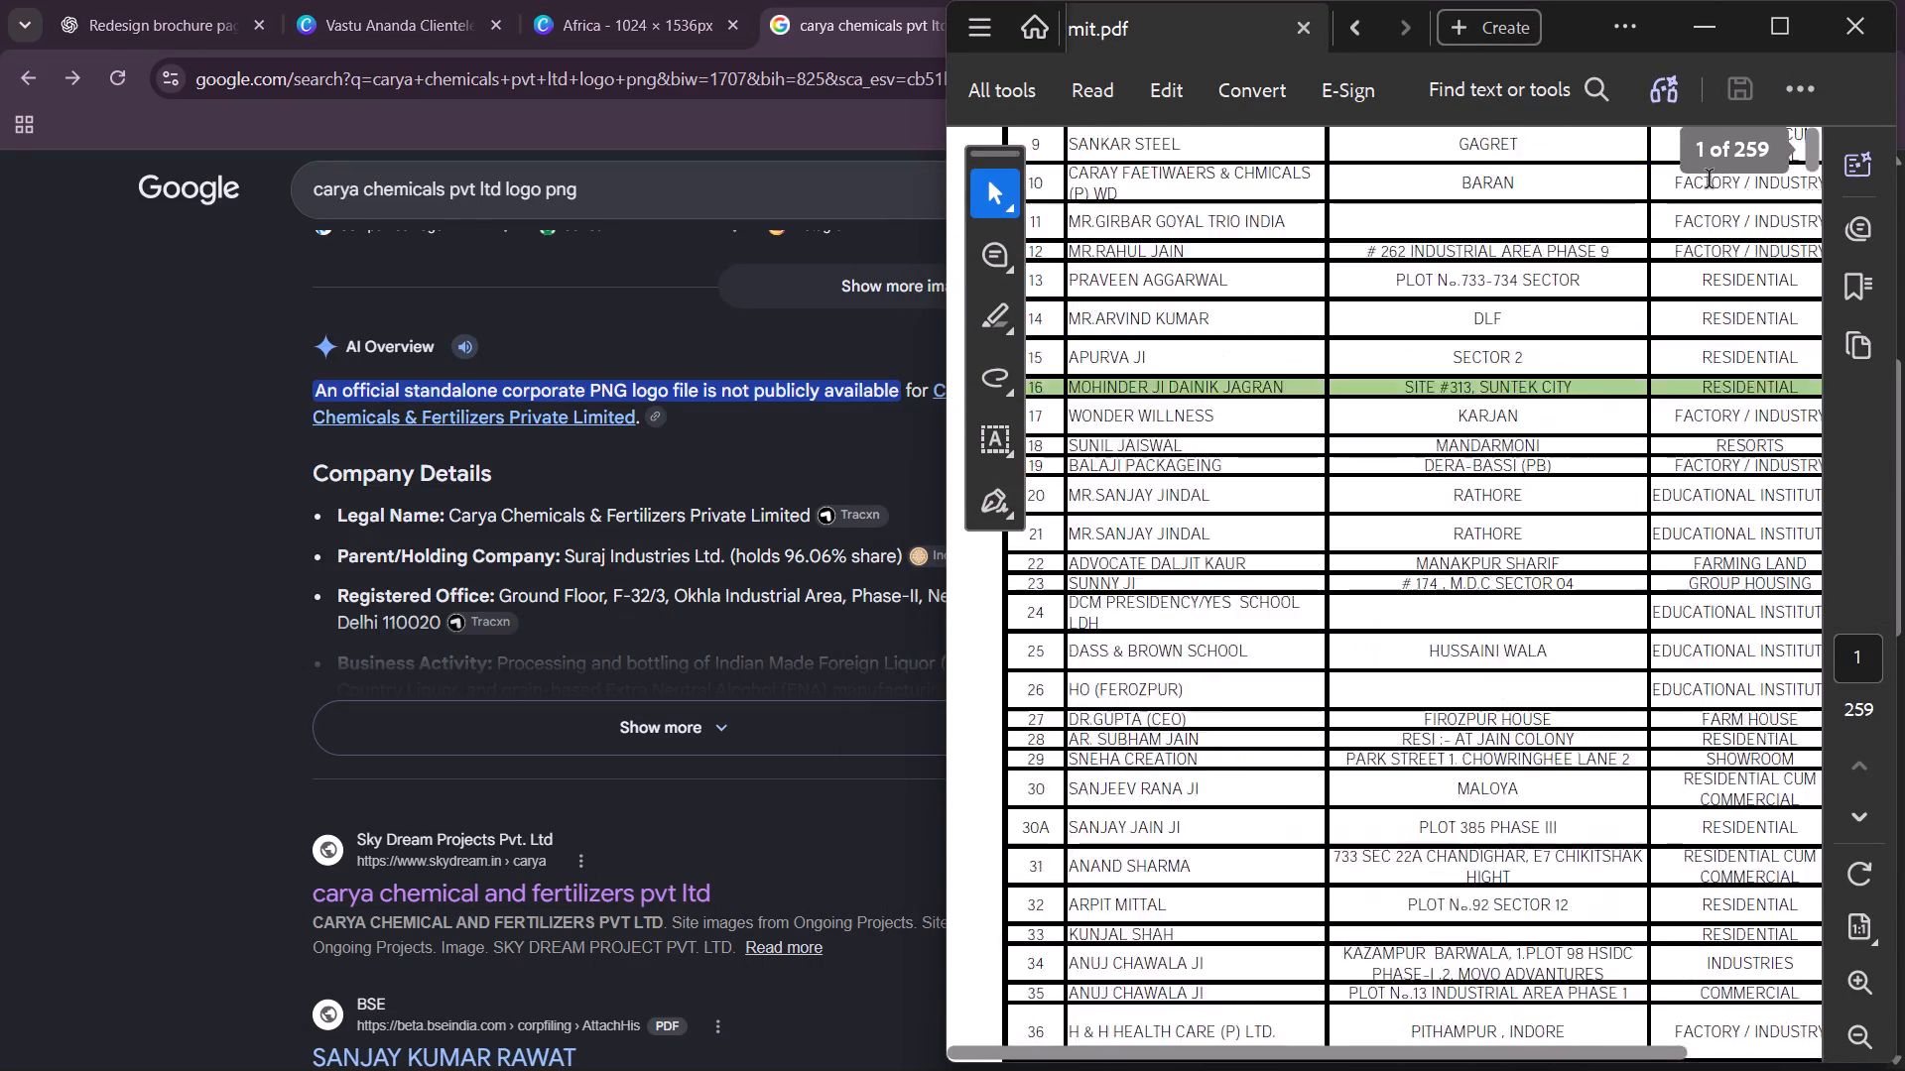
scroll(1671, 316, "up", 9)
left_click(1605, 97)
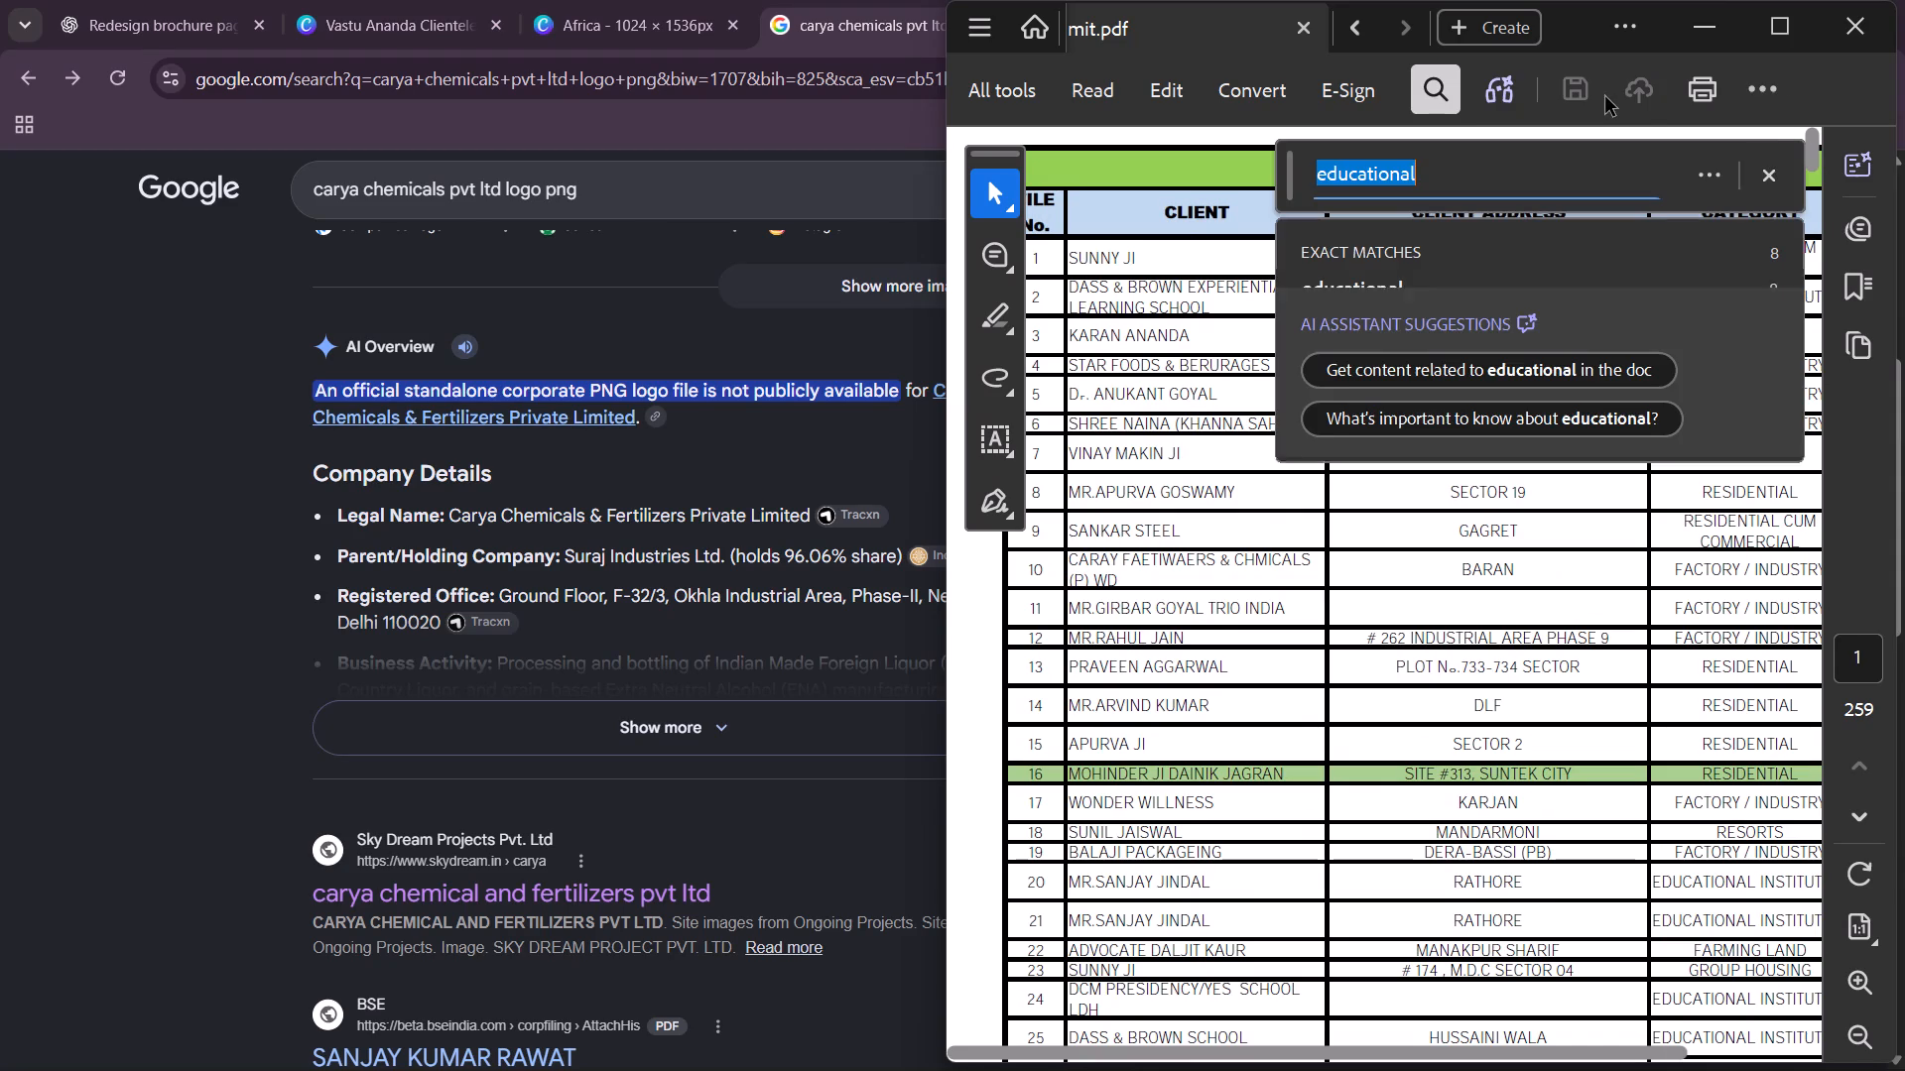
type("carya")
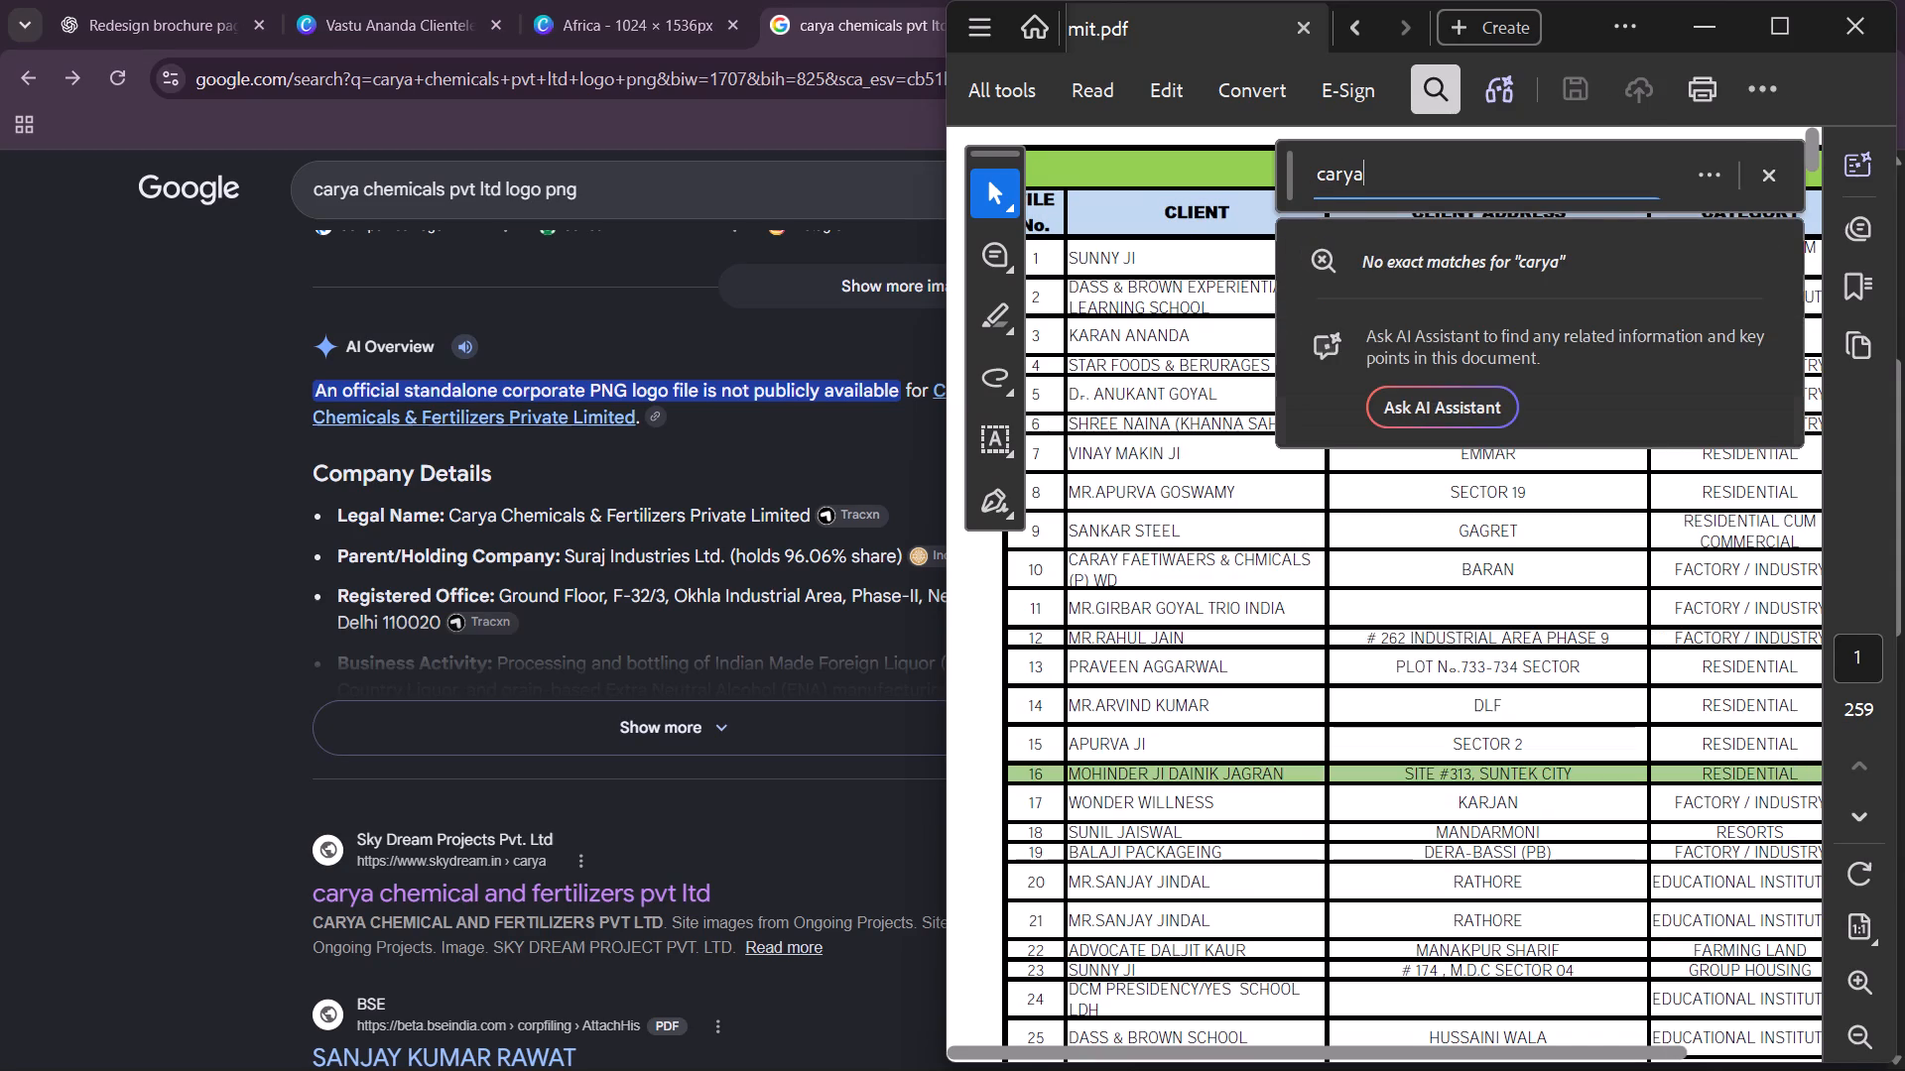
key("BackSpace")
key("BackSpace")
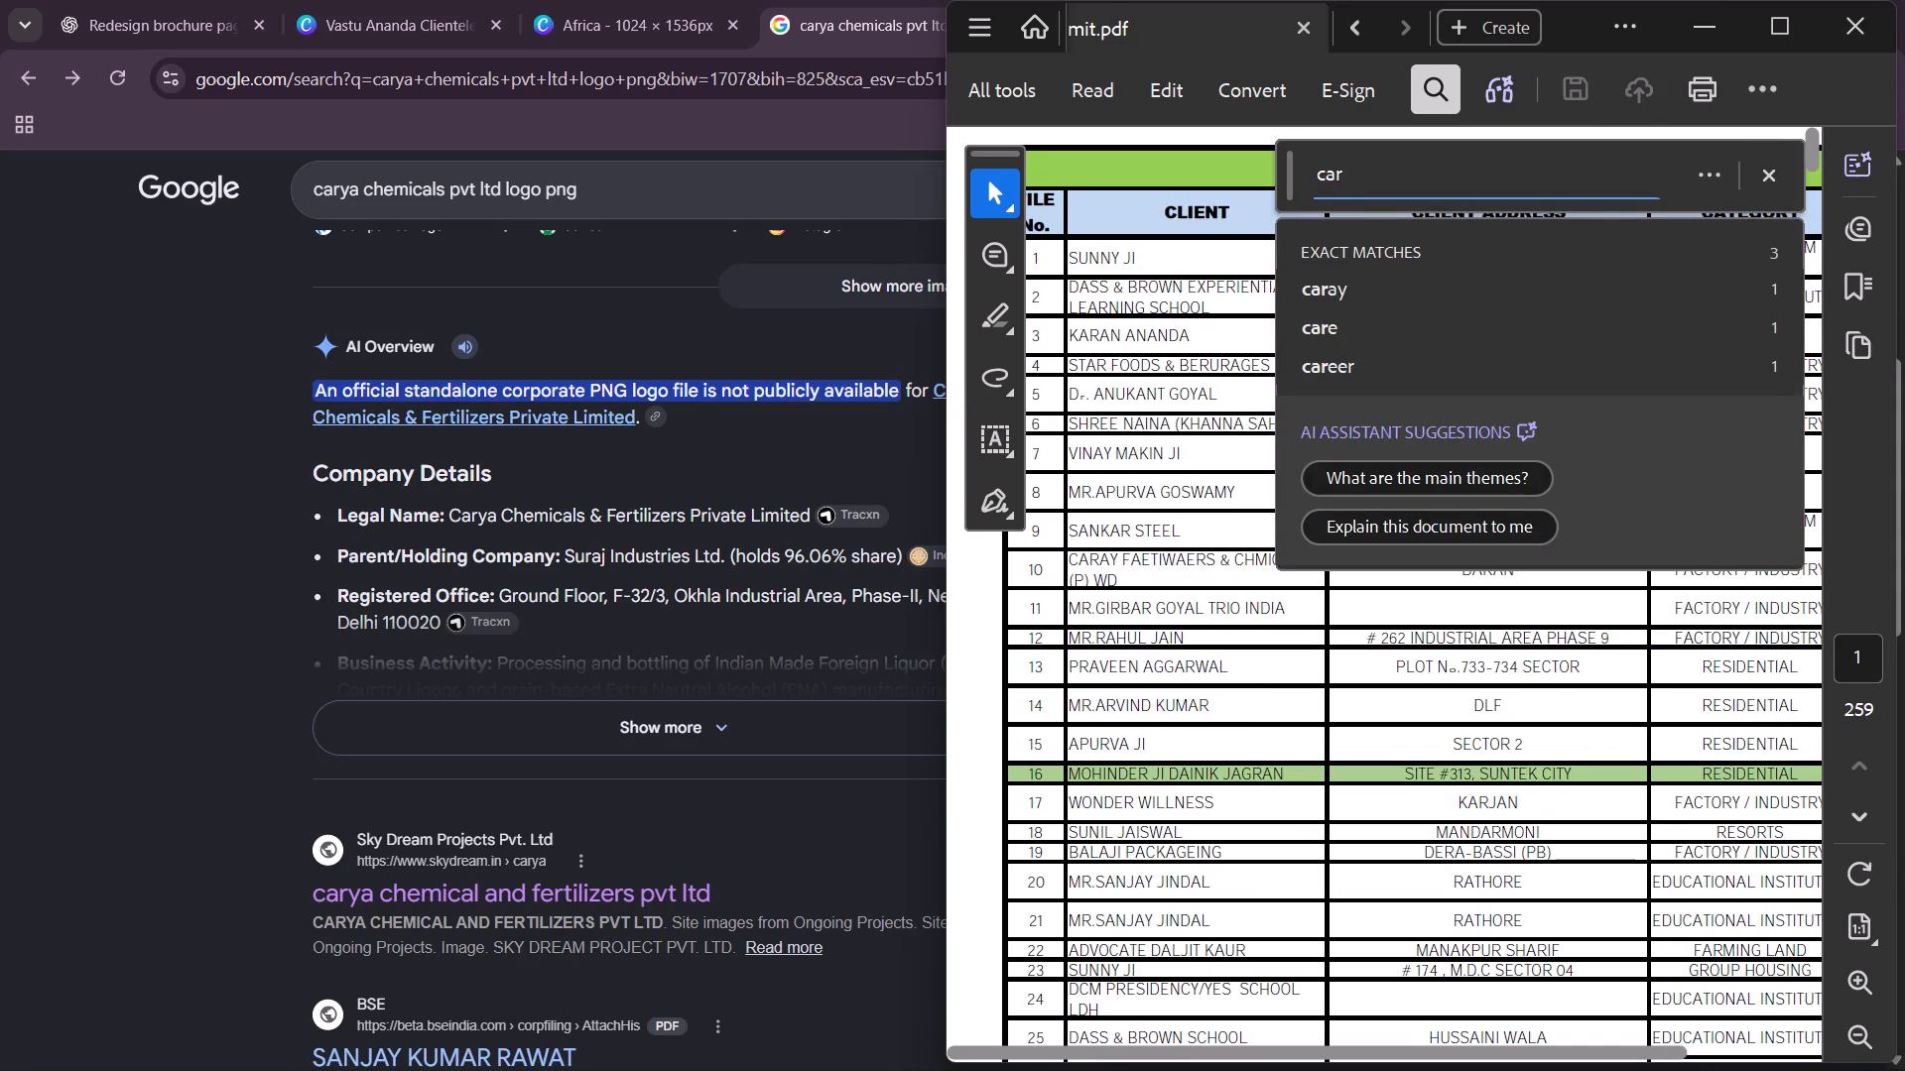
left_click(1583, 285)
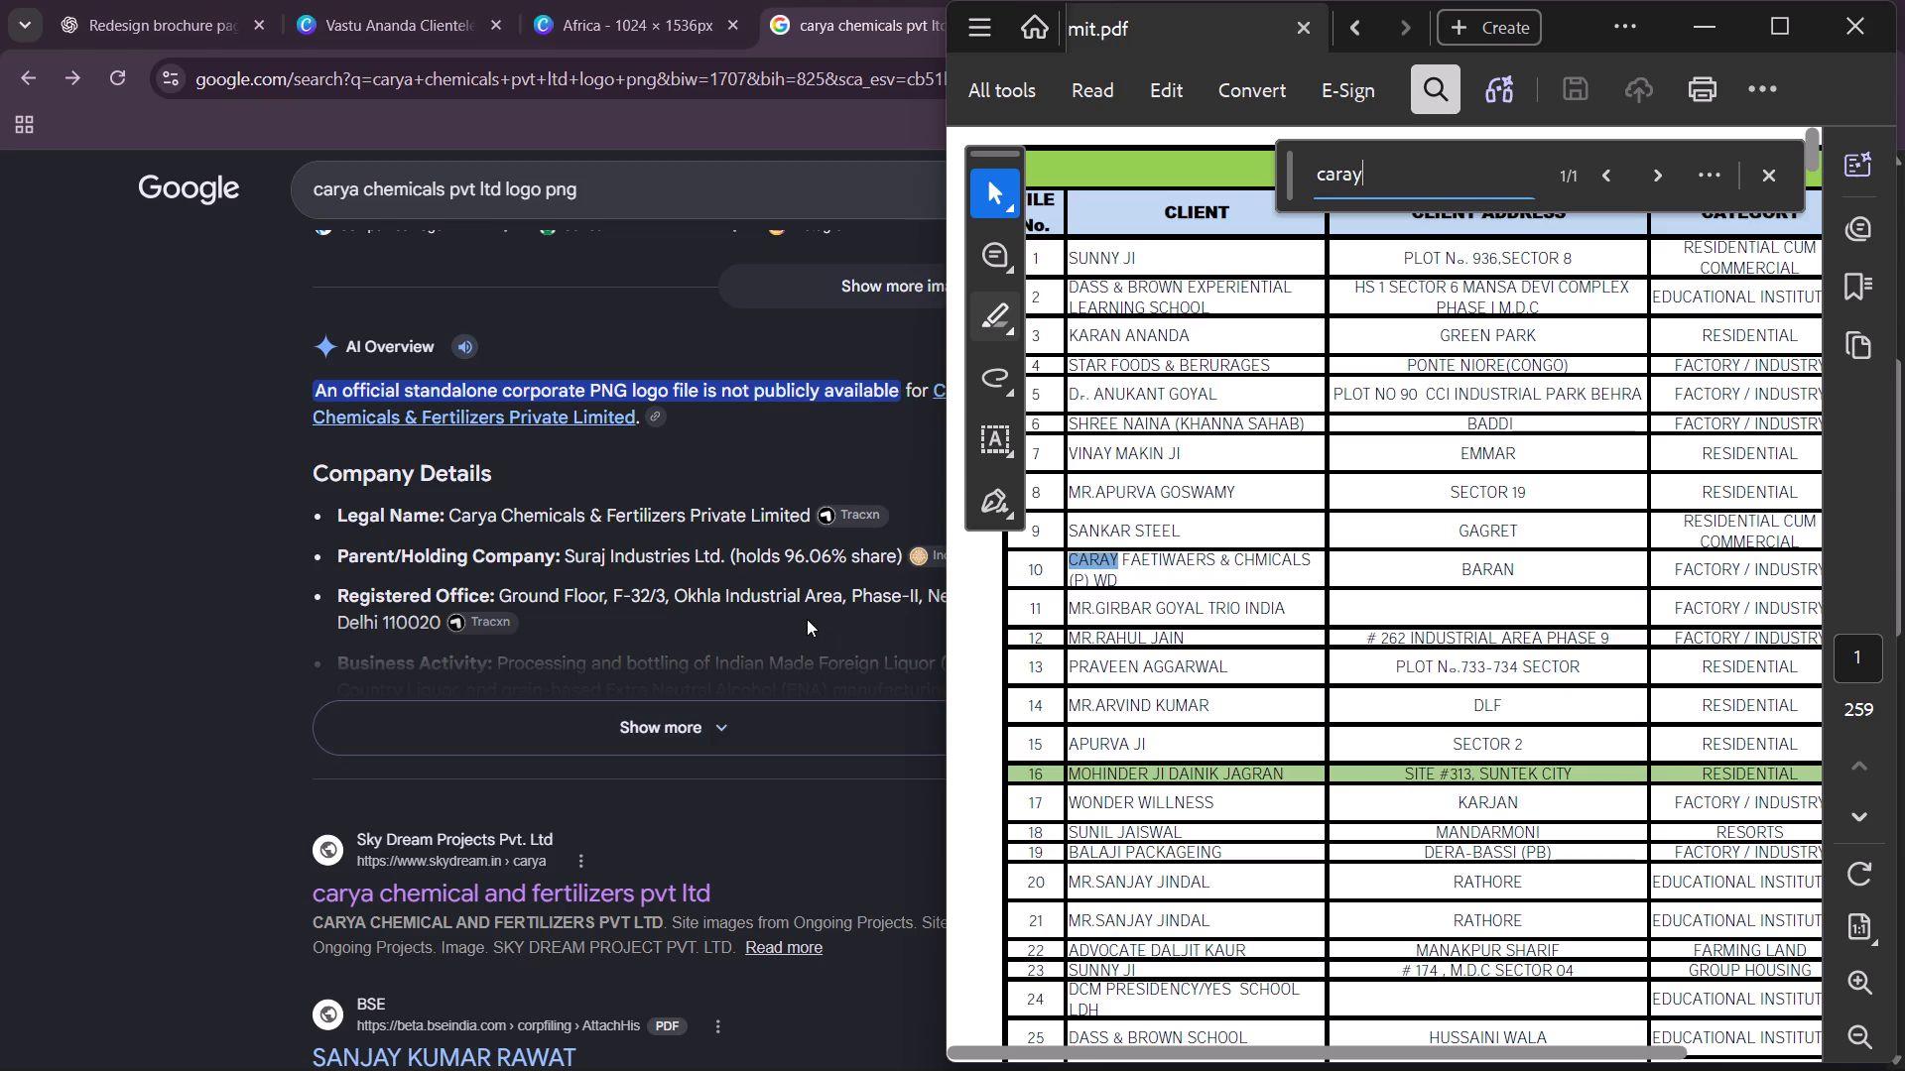
scroll(807, 619, "left", 1)
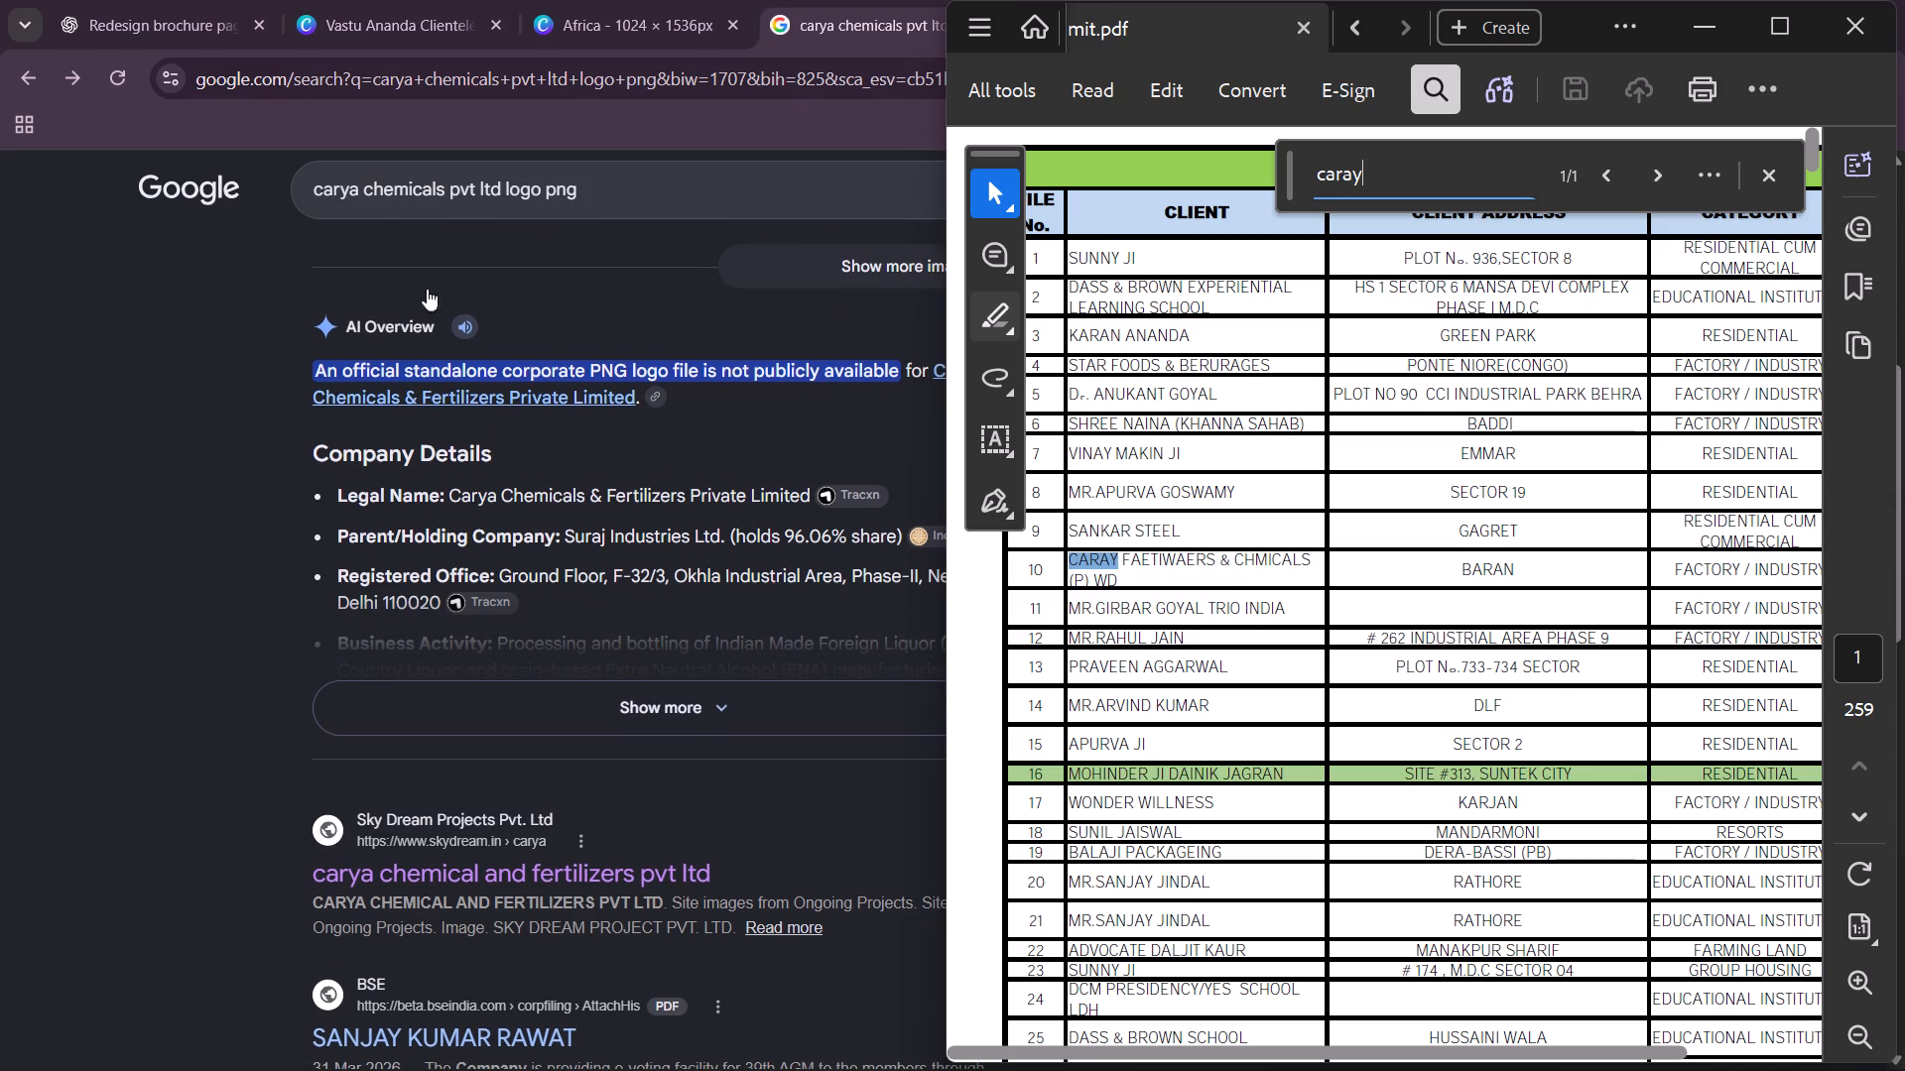
Return to Google in Chrome and refine the search to "carya chemicals pvt ltd baren logo png".
left_click(153, 347)
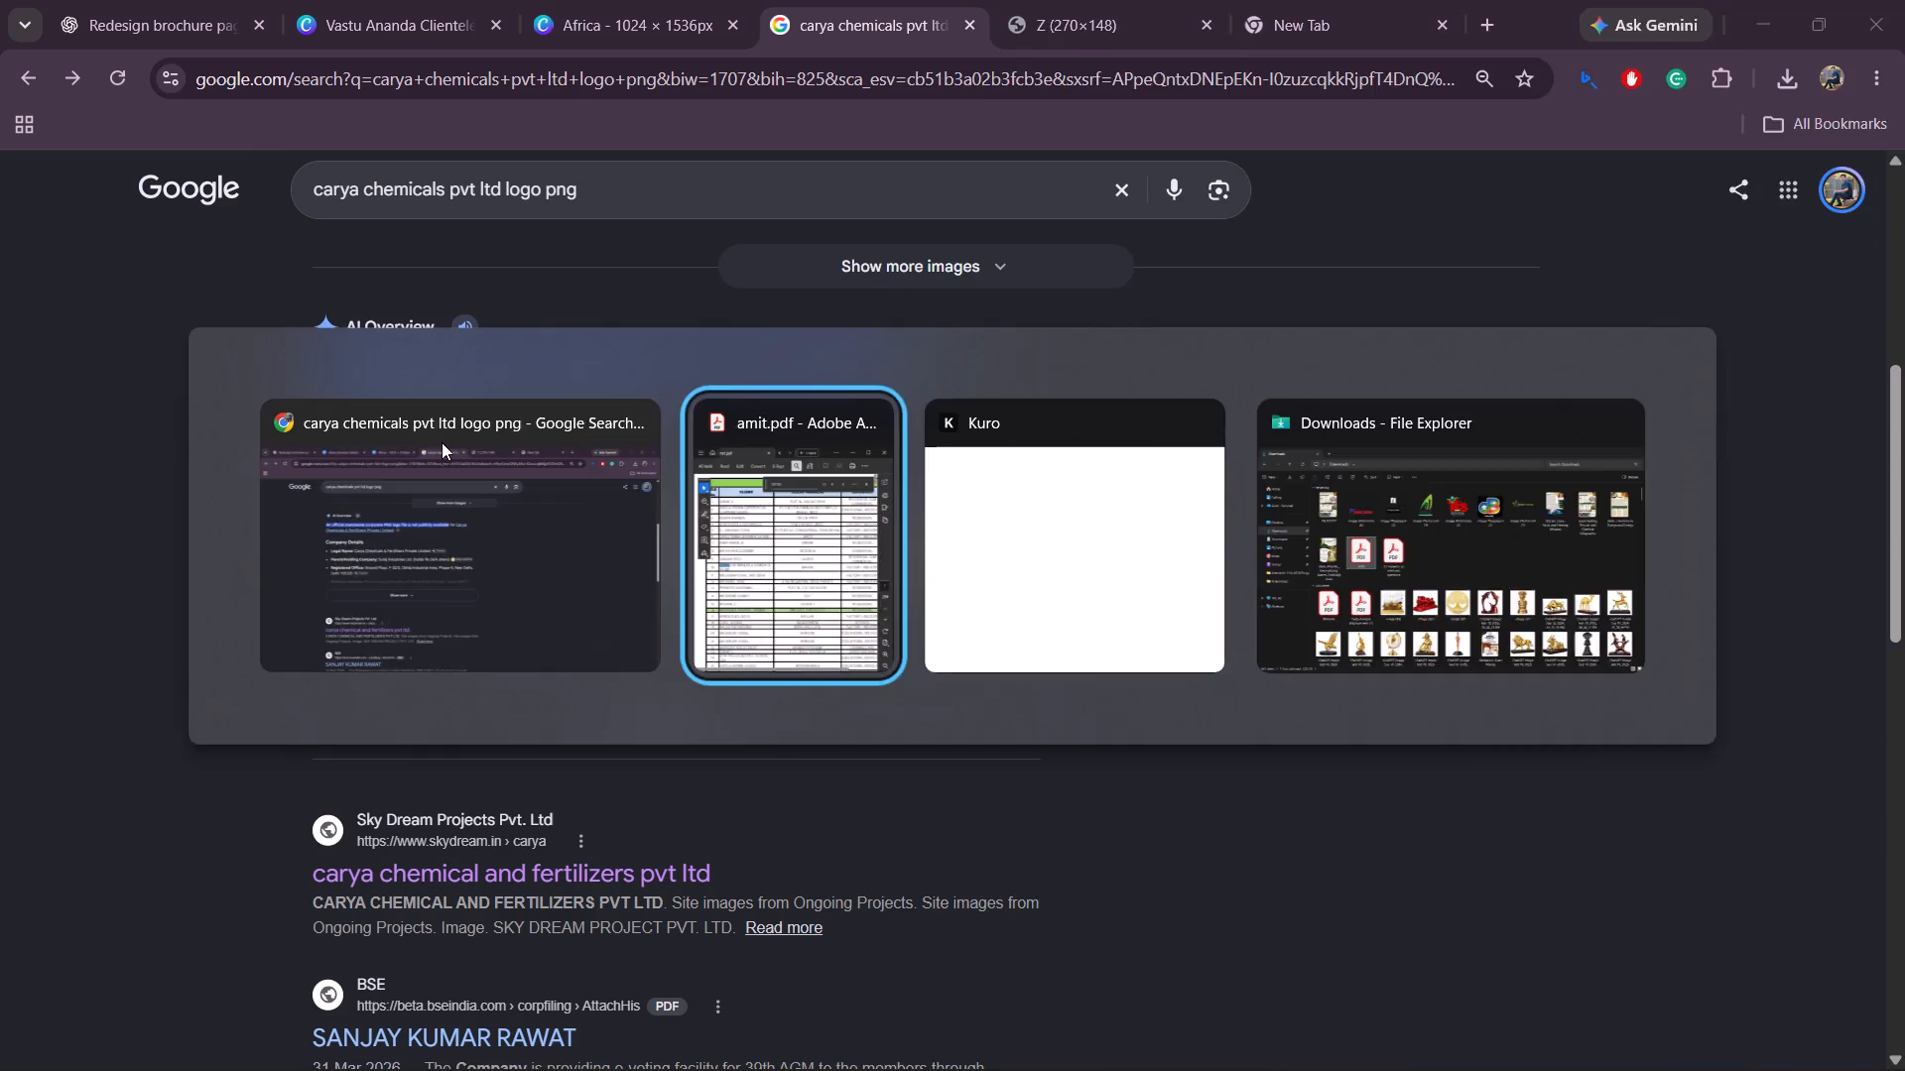
left_click(600, 186)
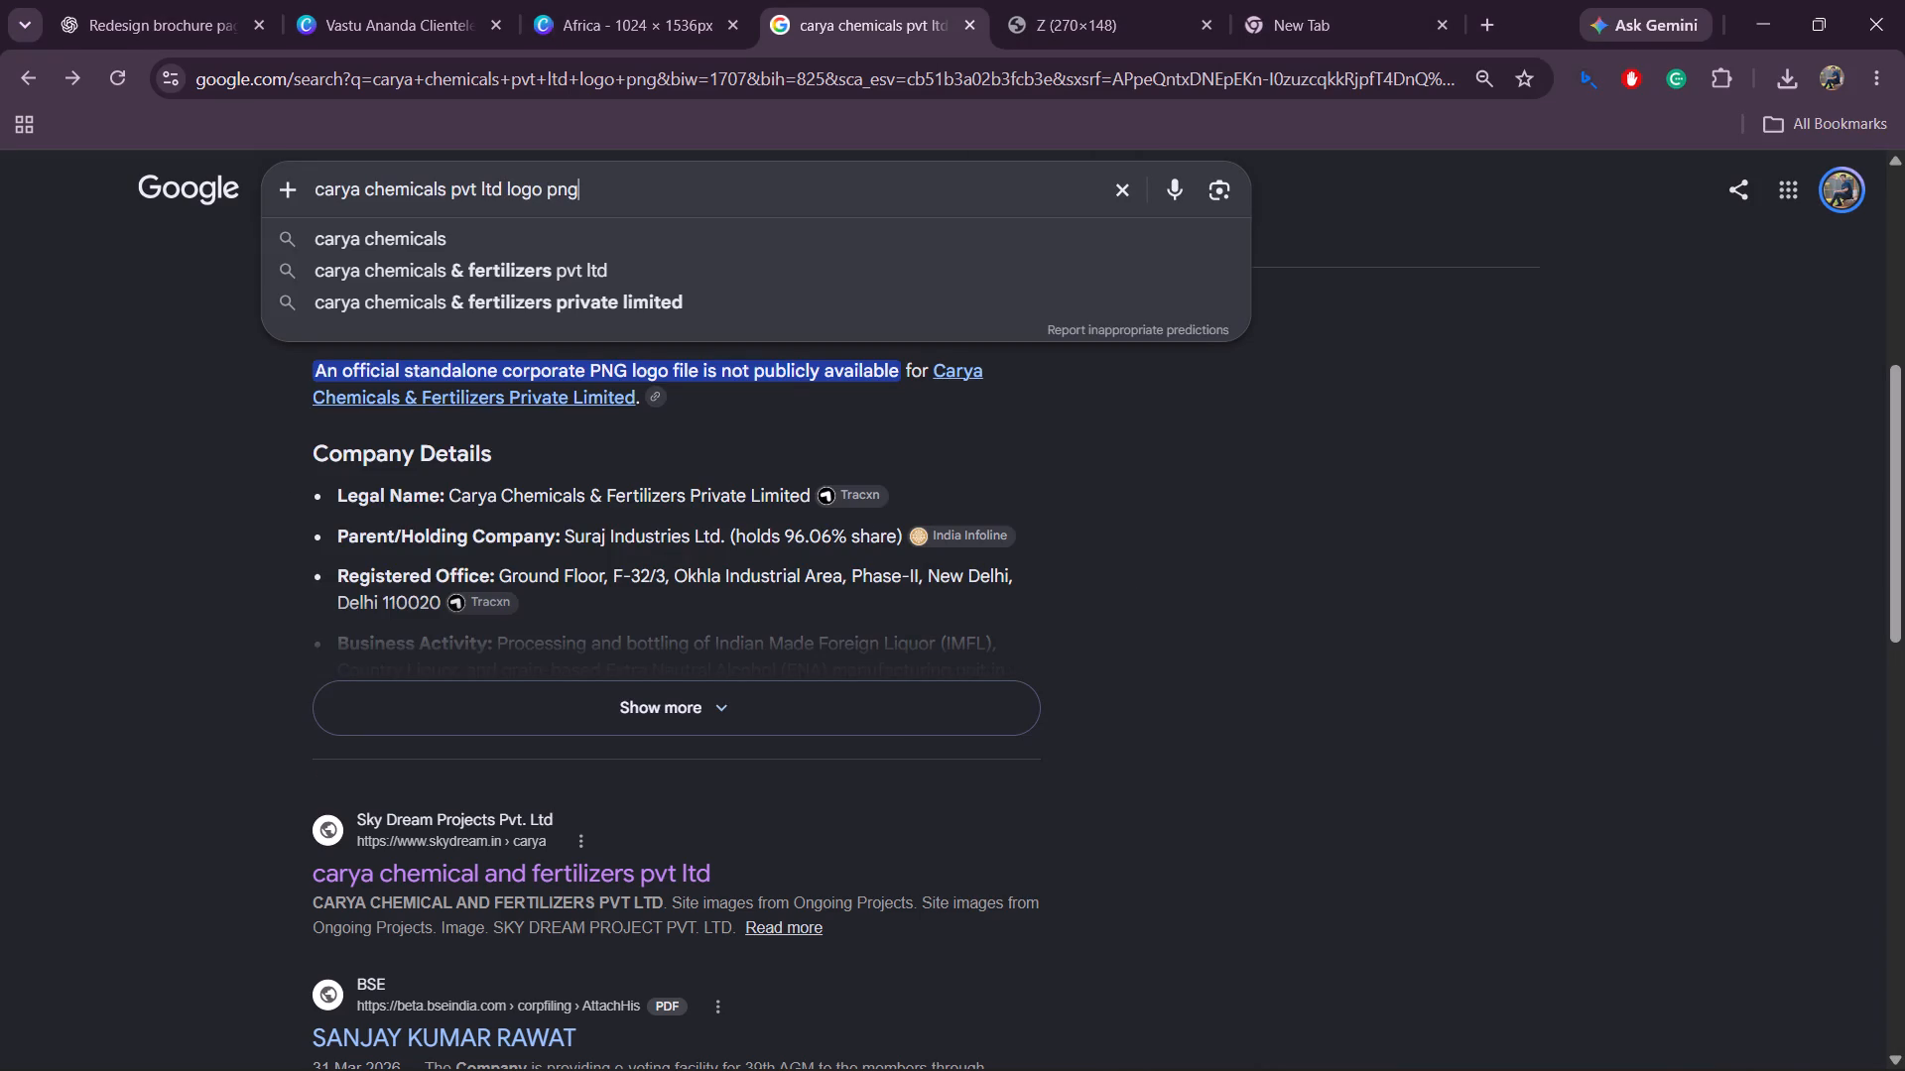
left_click(508, 194)
type("baren")
key("space")
key("Return")
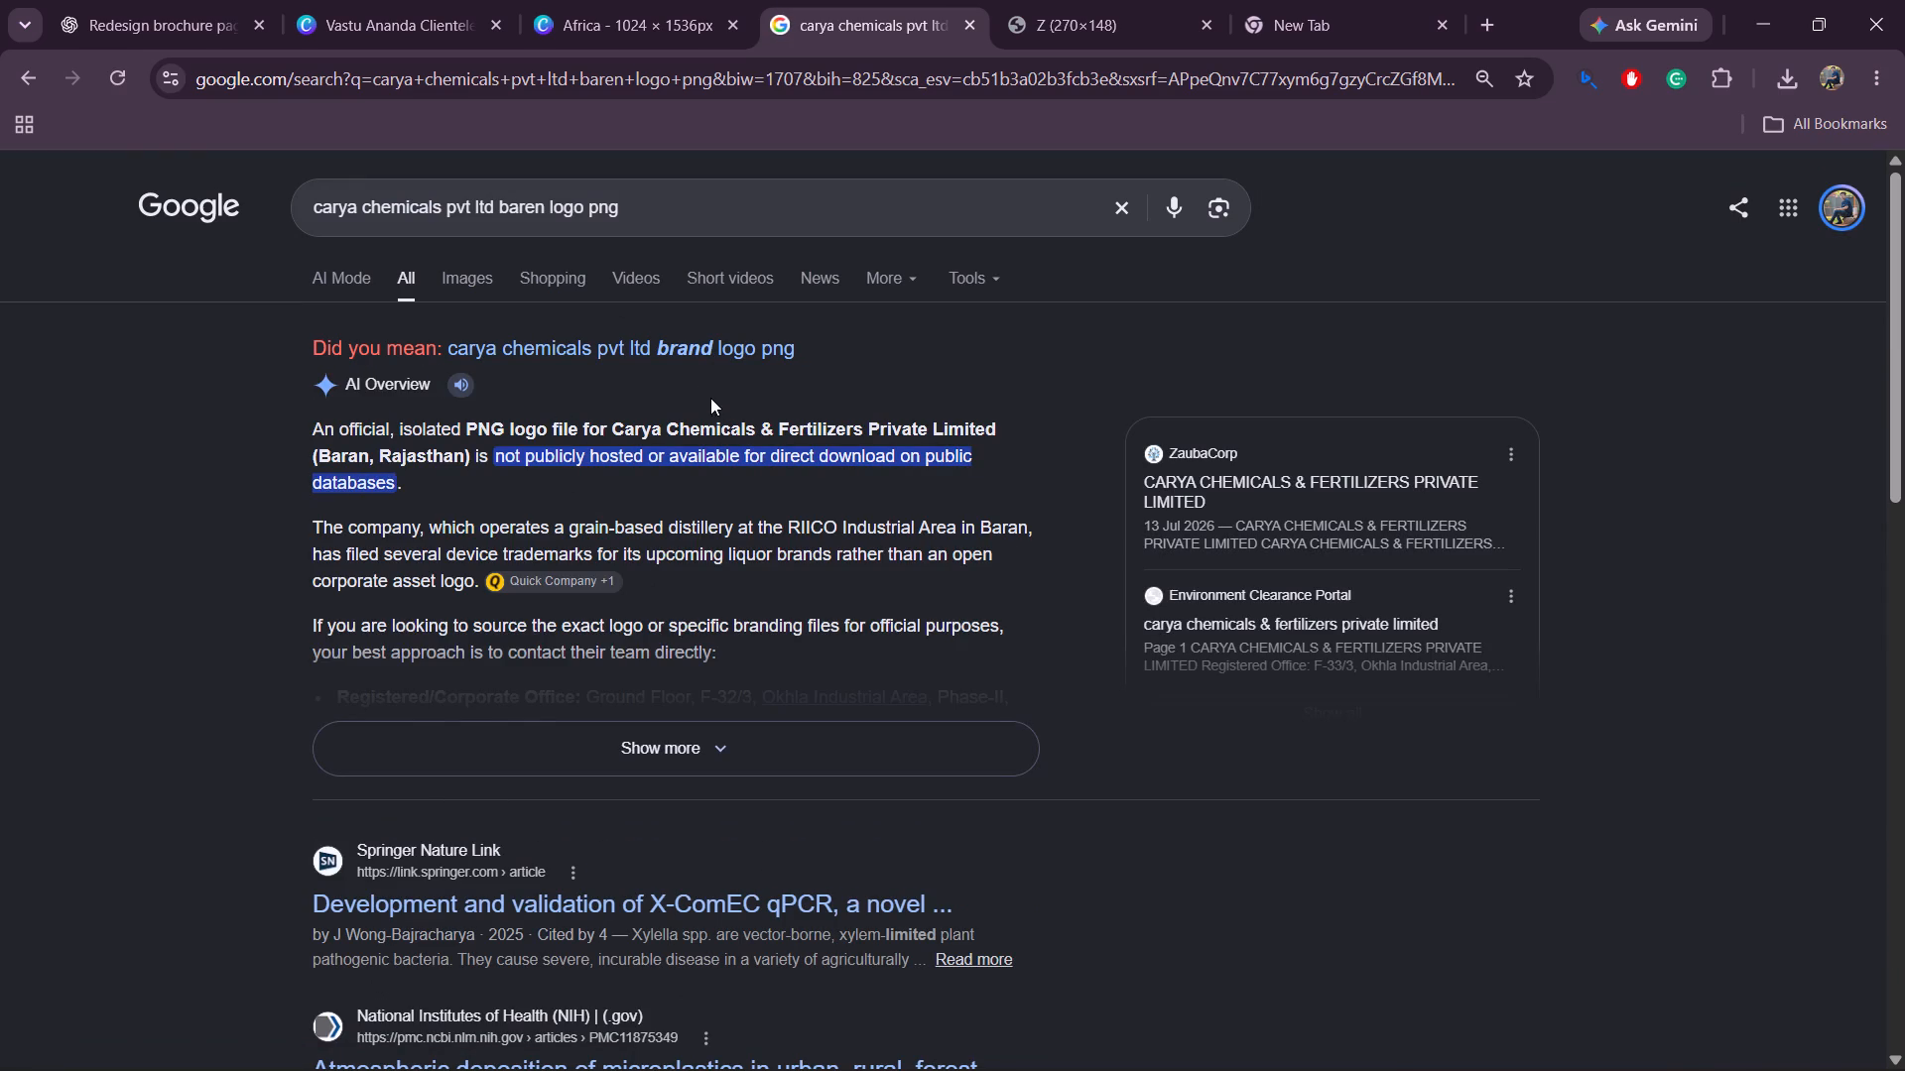
Expand the AI Overview for the Carya logo search and read through its company details and sources.
left_click(557, 759)
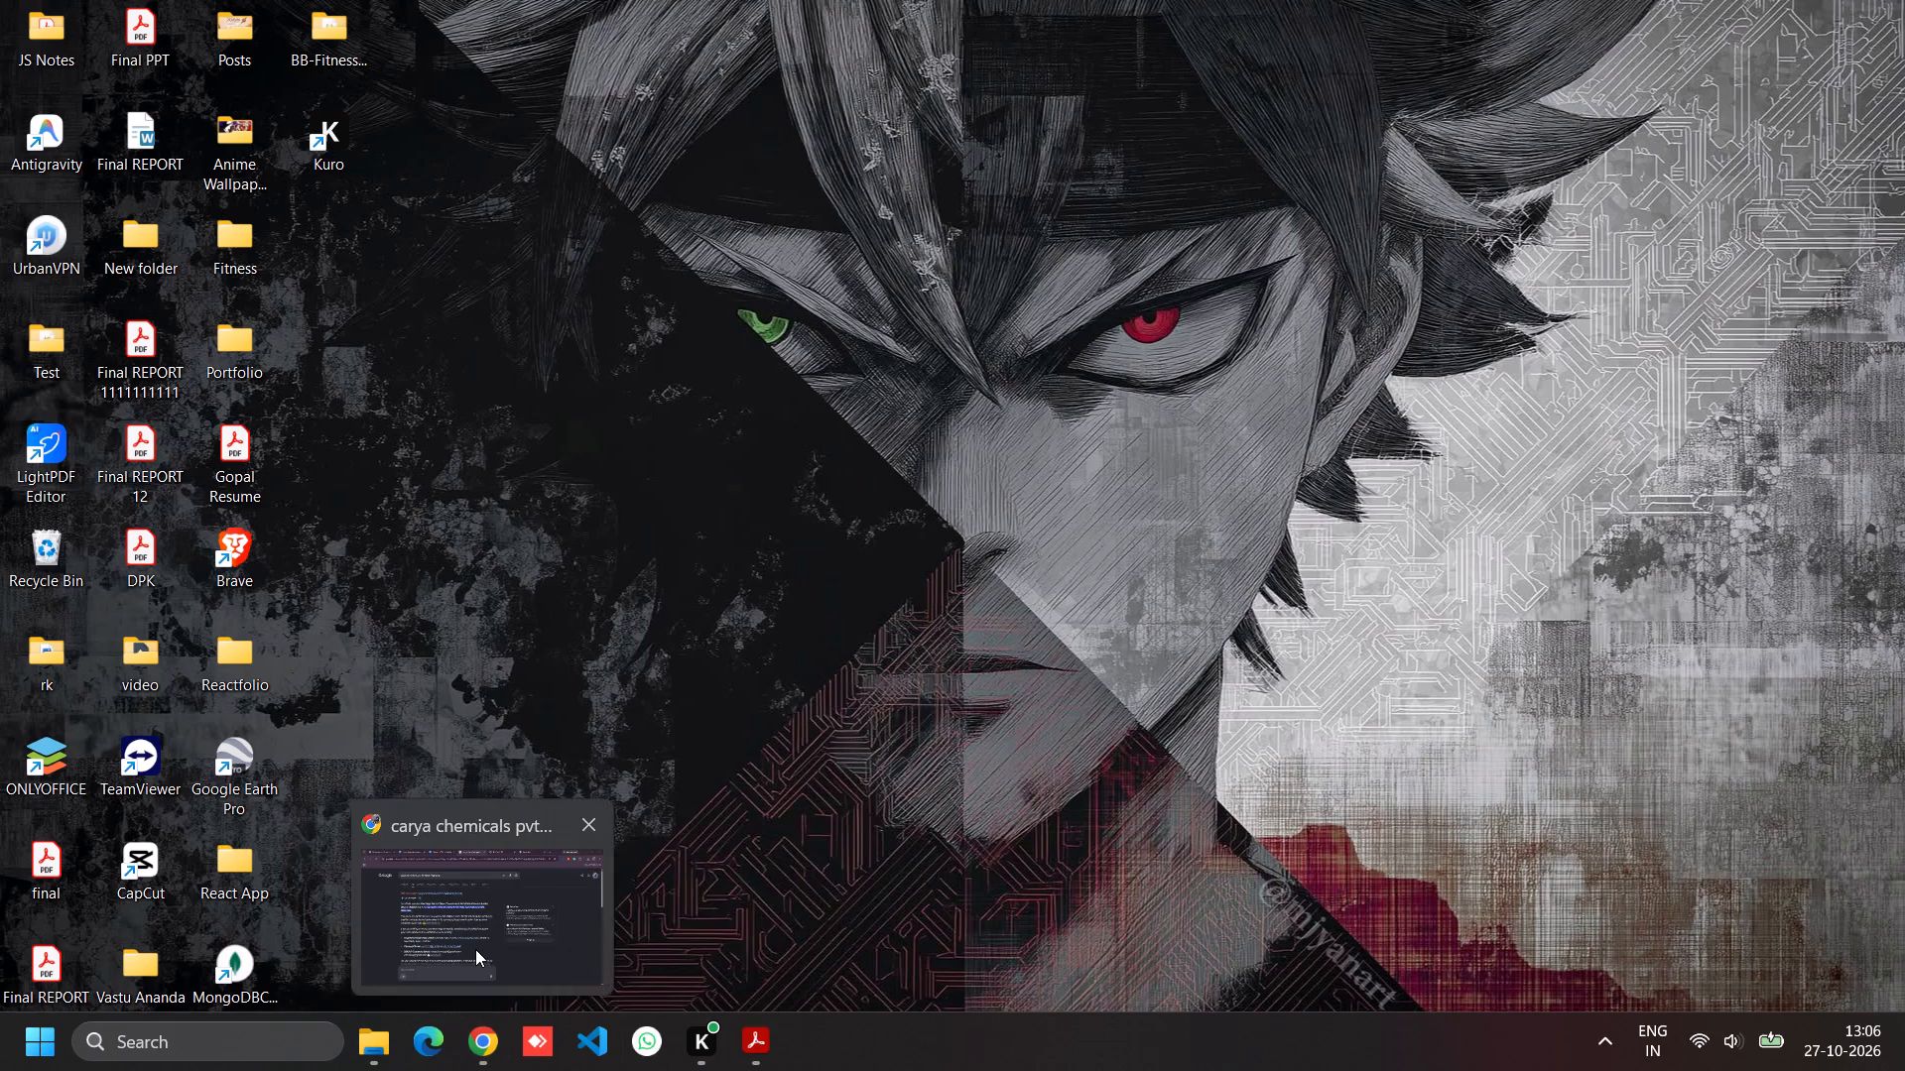
left_click(475, 949)
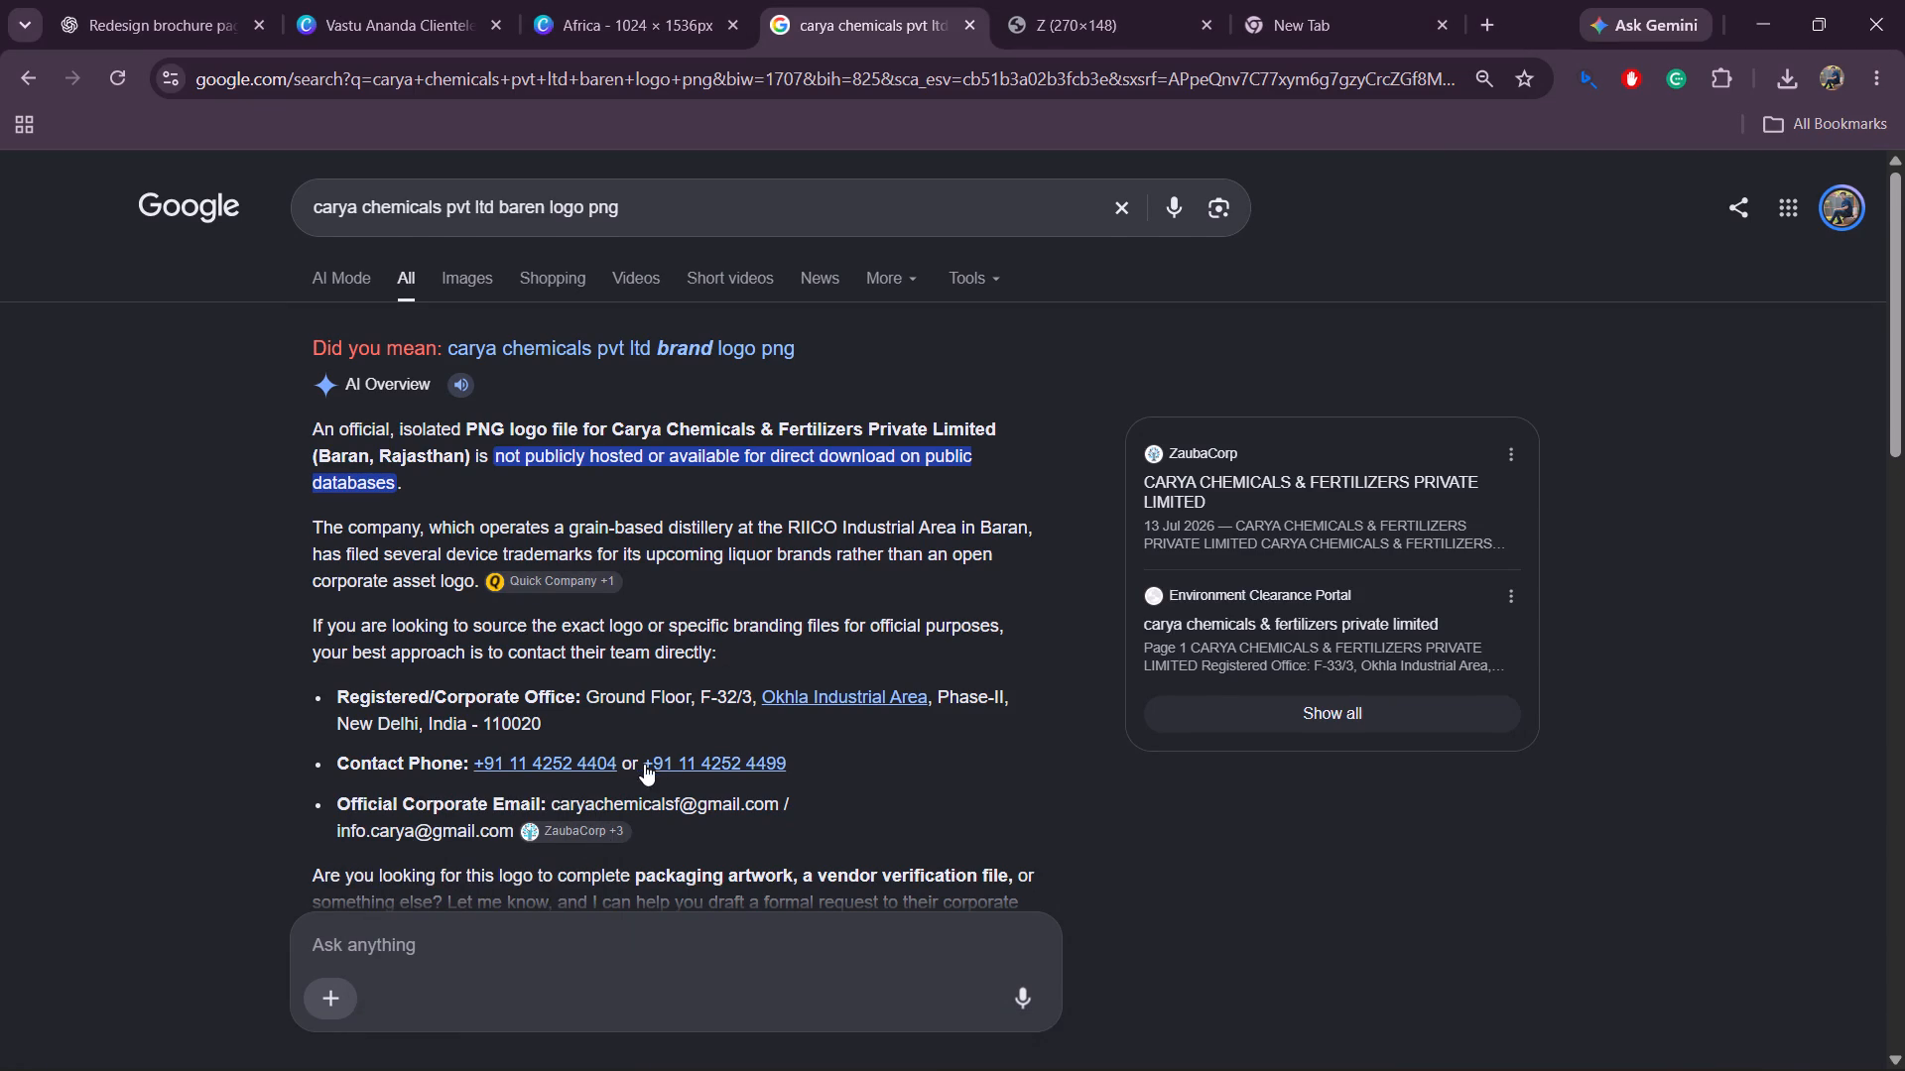
scroll(642, 764, "down", 1)
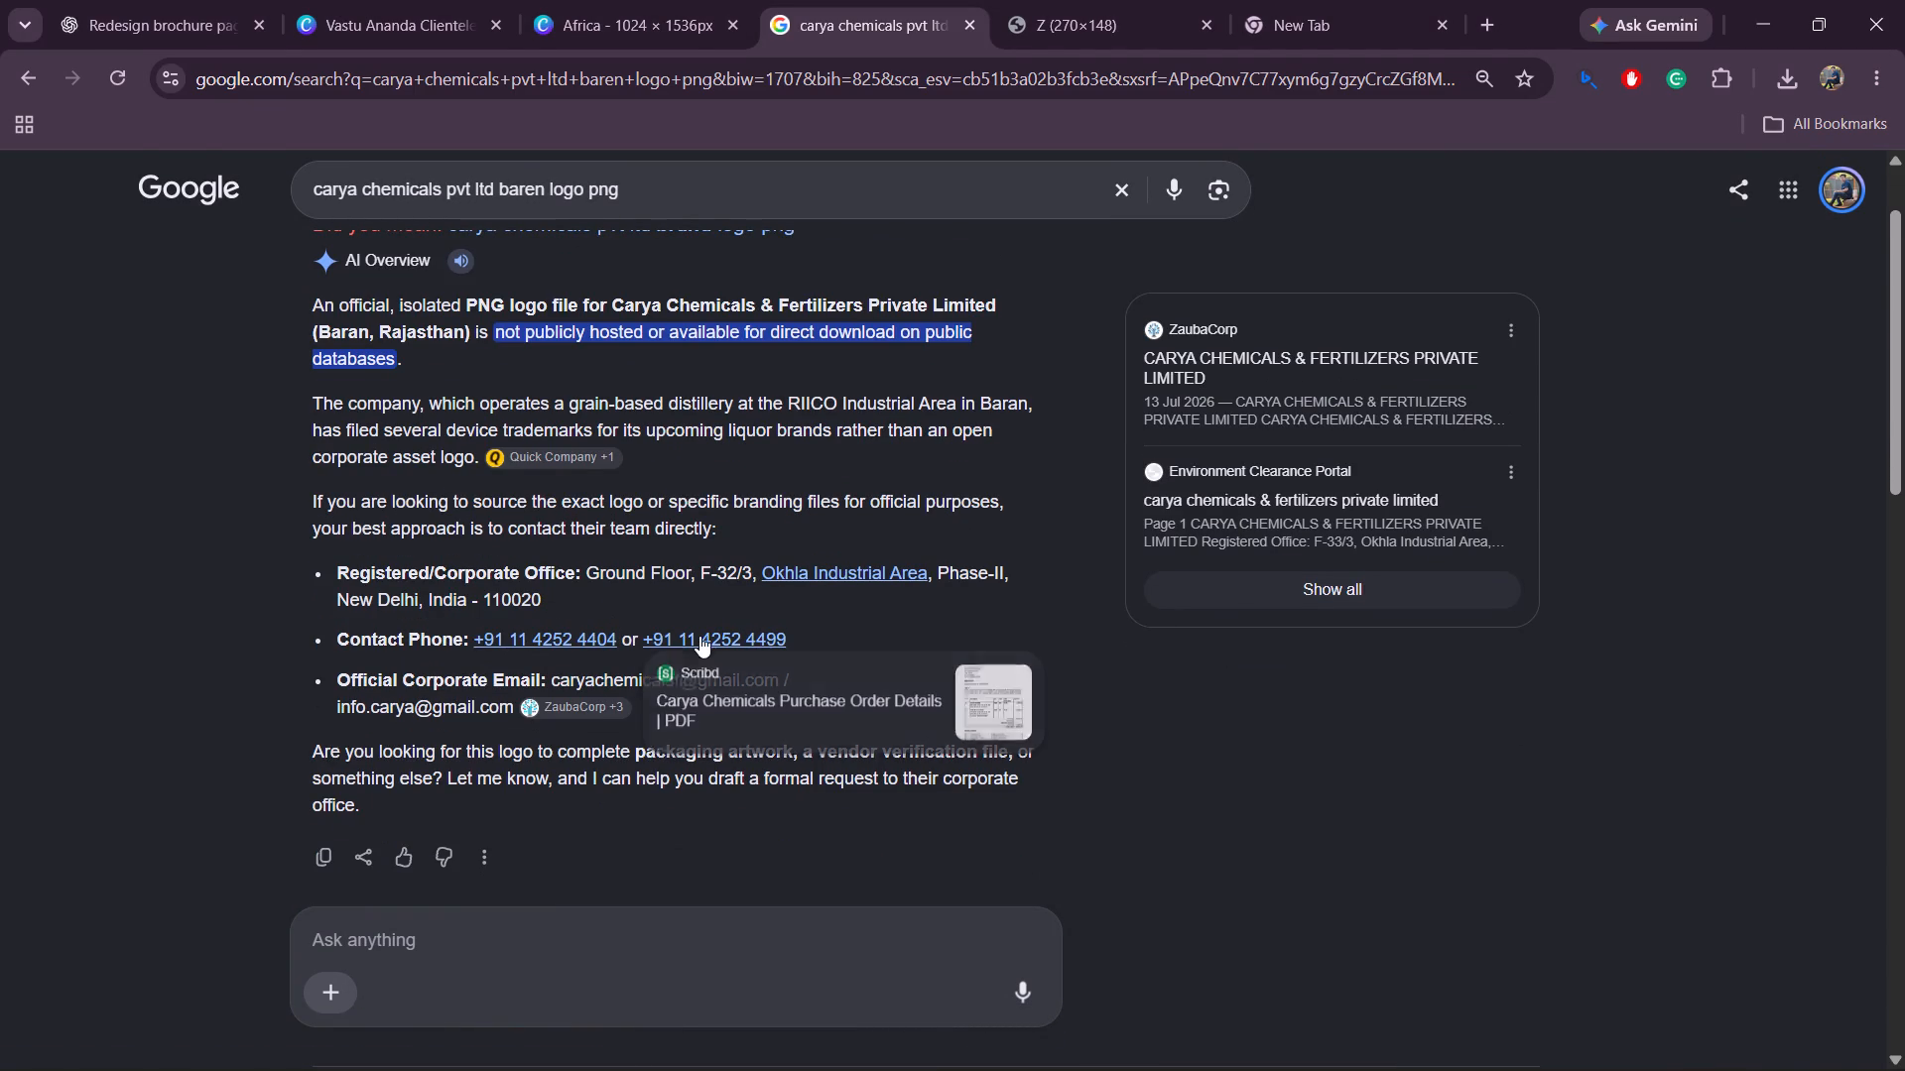
scroll(698, 670, "down", 1)
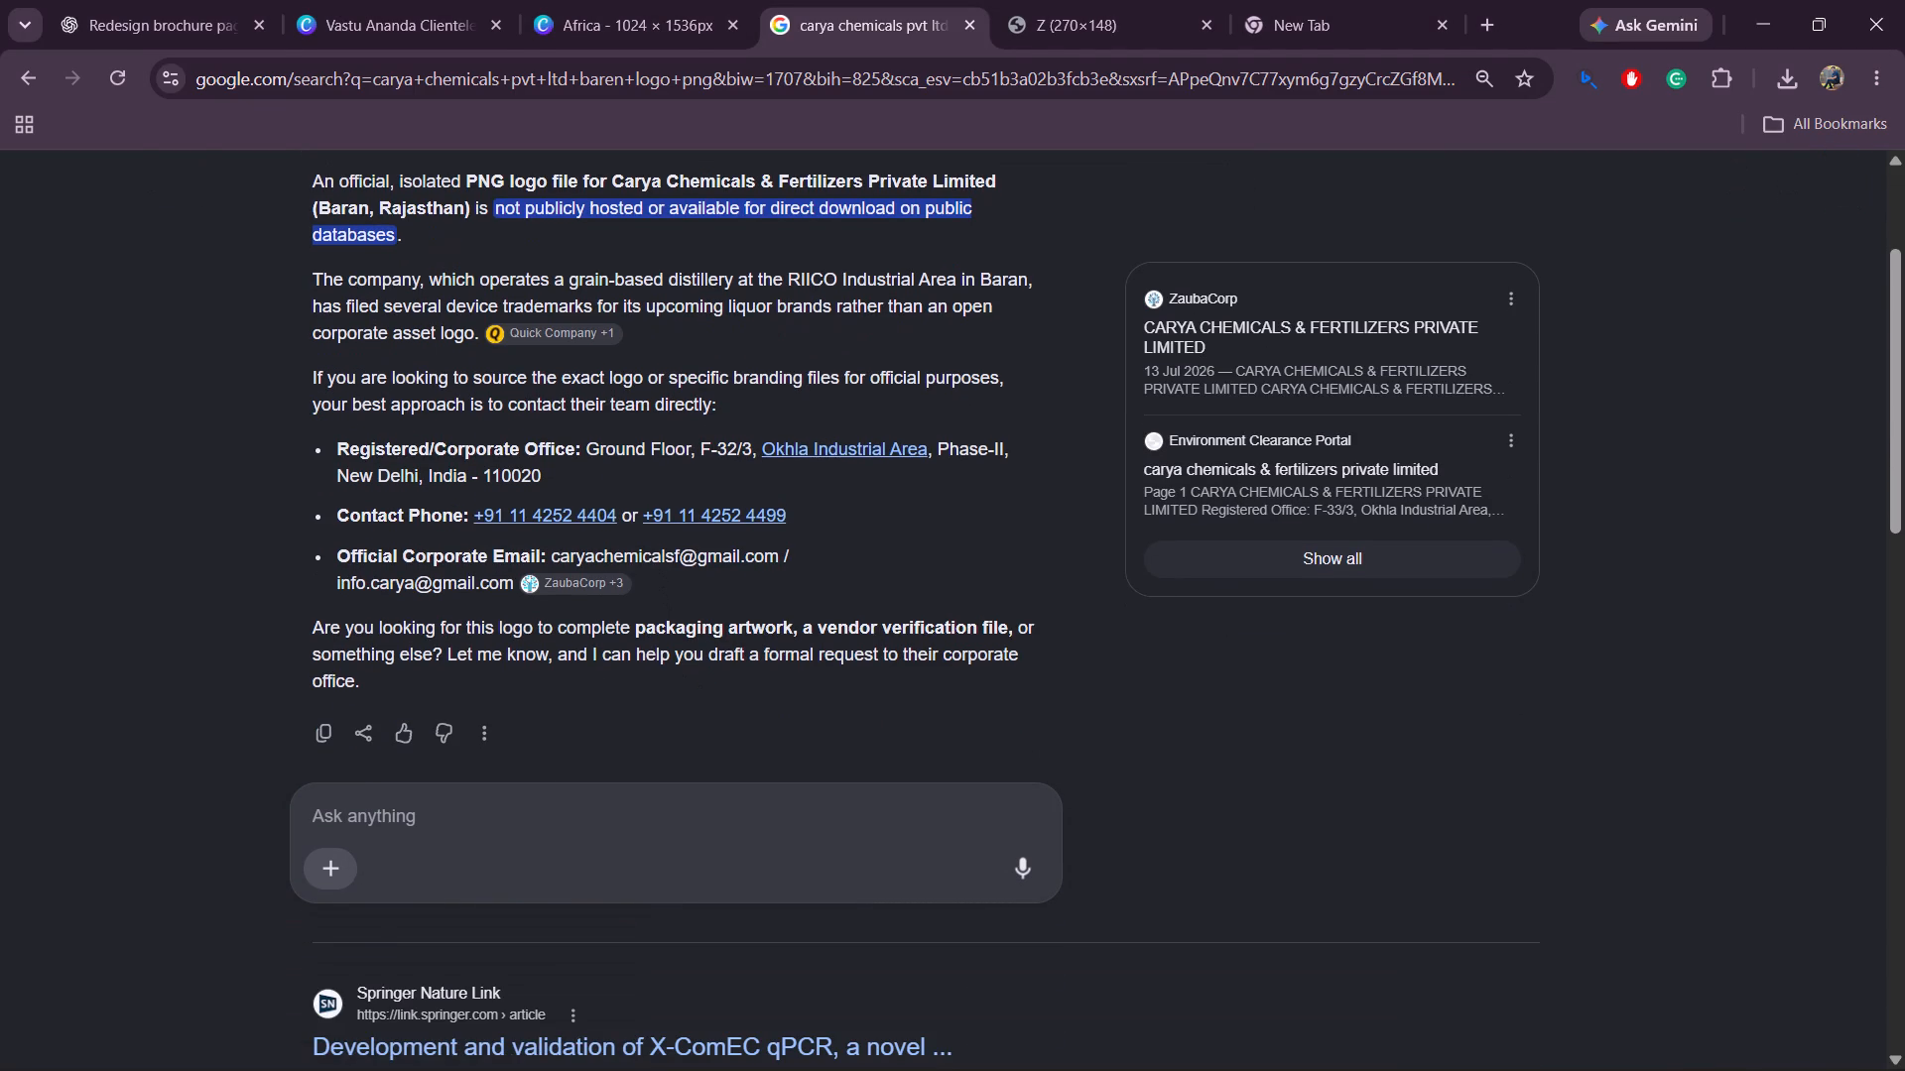
Open the ZaubaCorp source for Carya Chemicals & Fertilizers and examine the company name and capital details under Company Information.
left_click(578, 580)
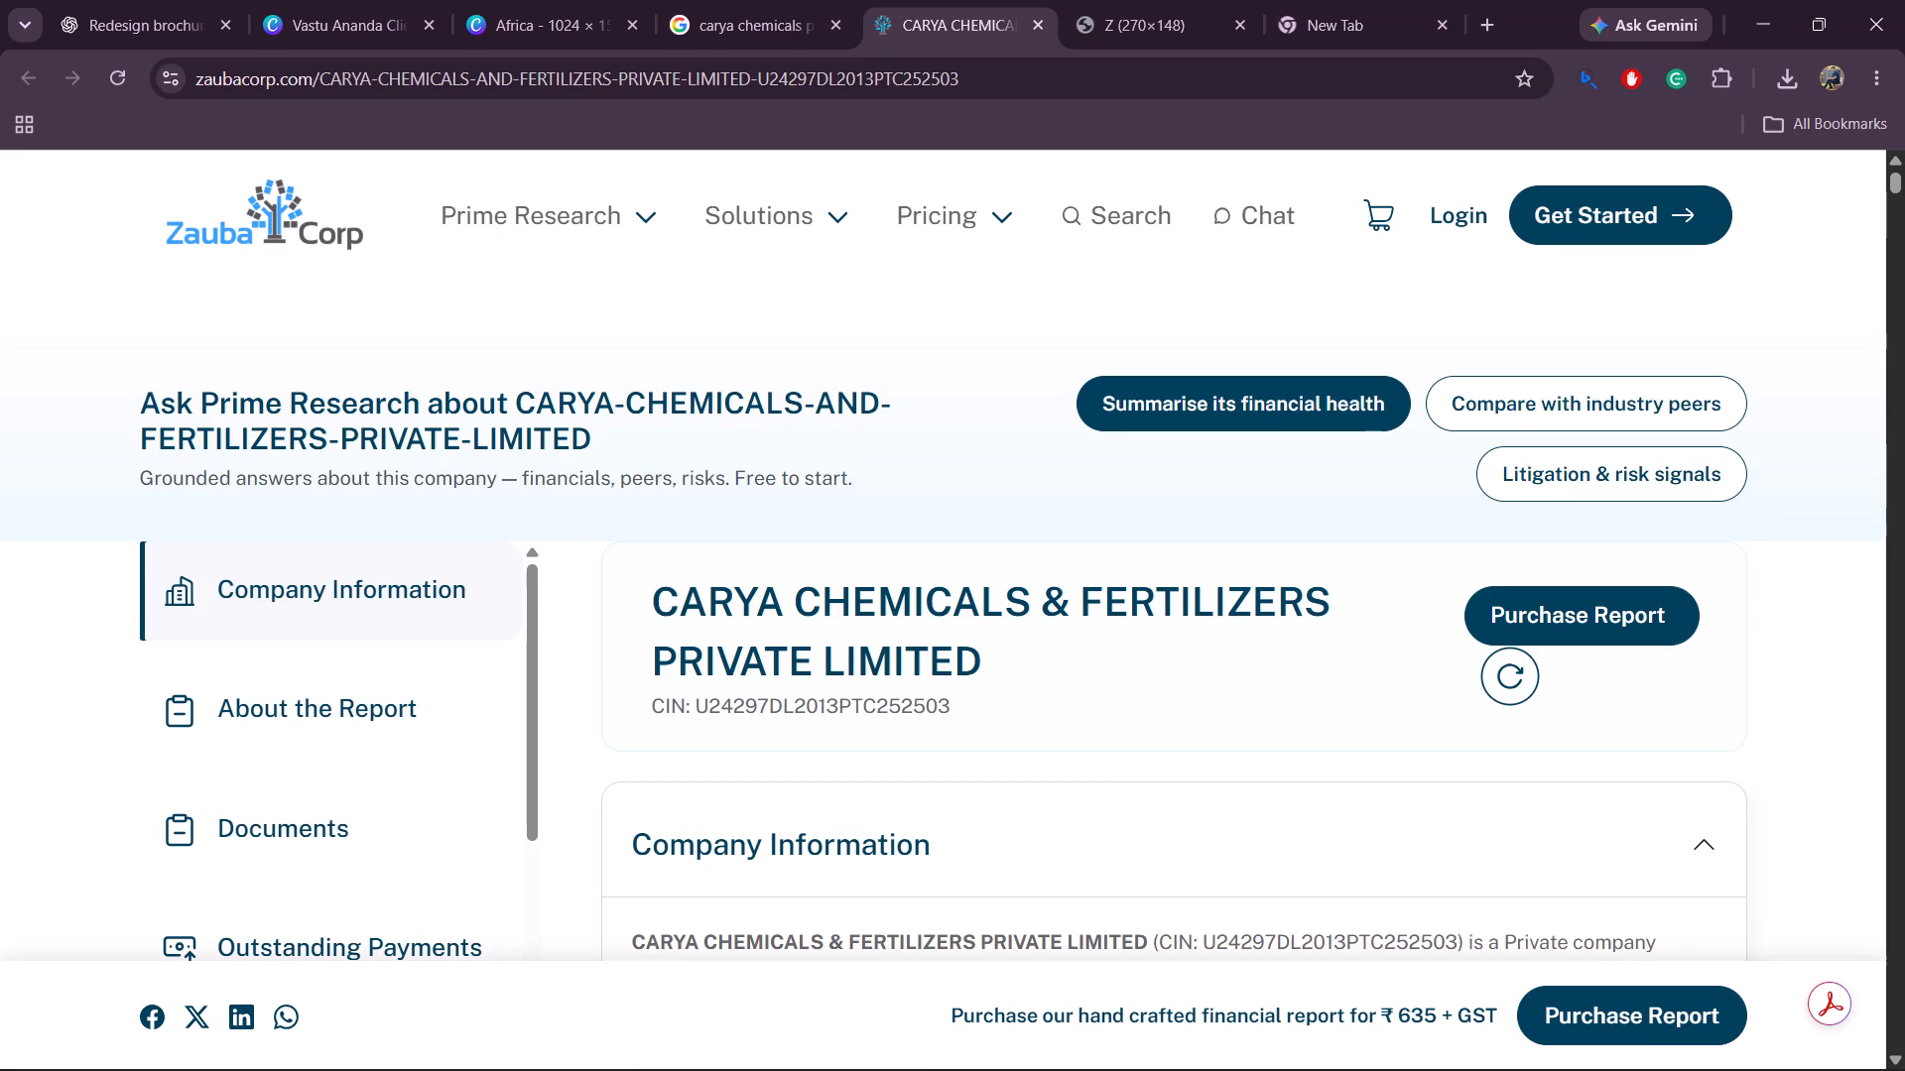
scroll(1116, 802, "down", 3)
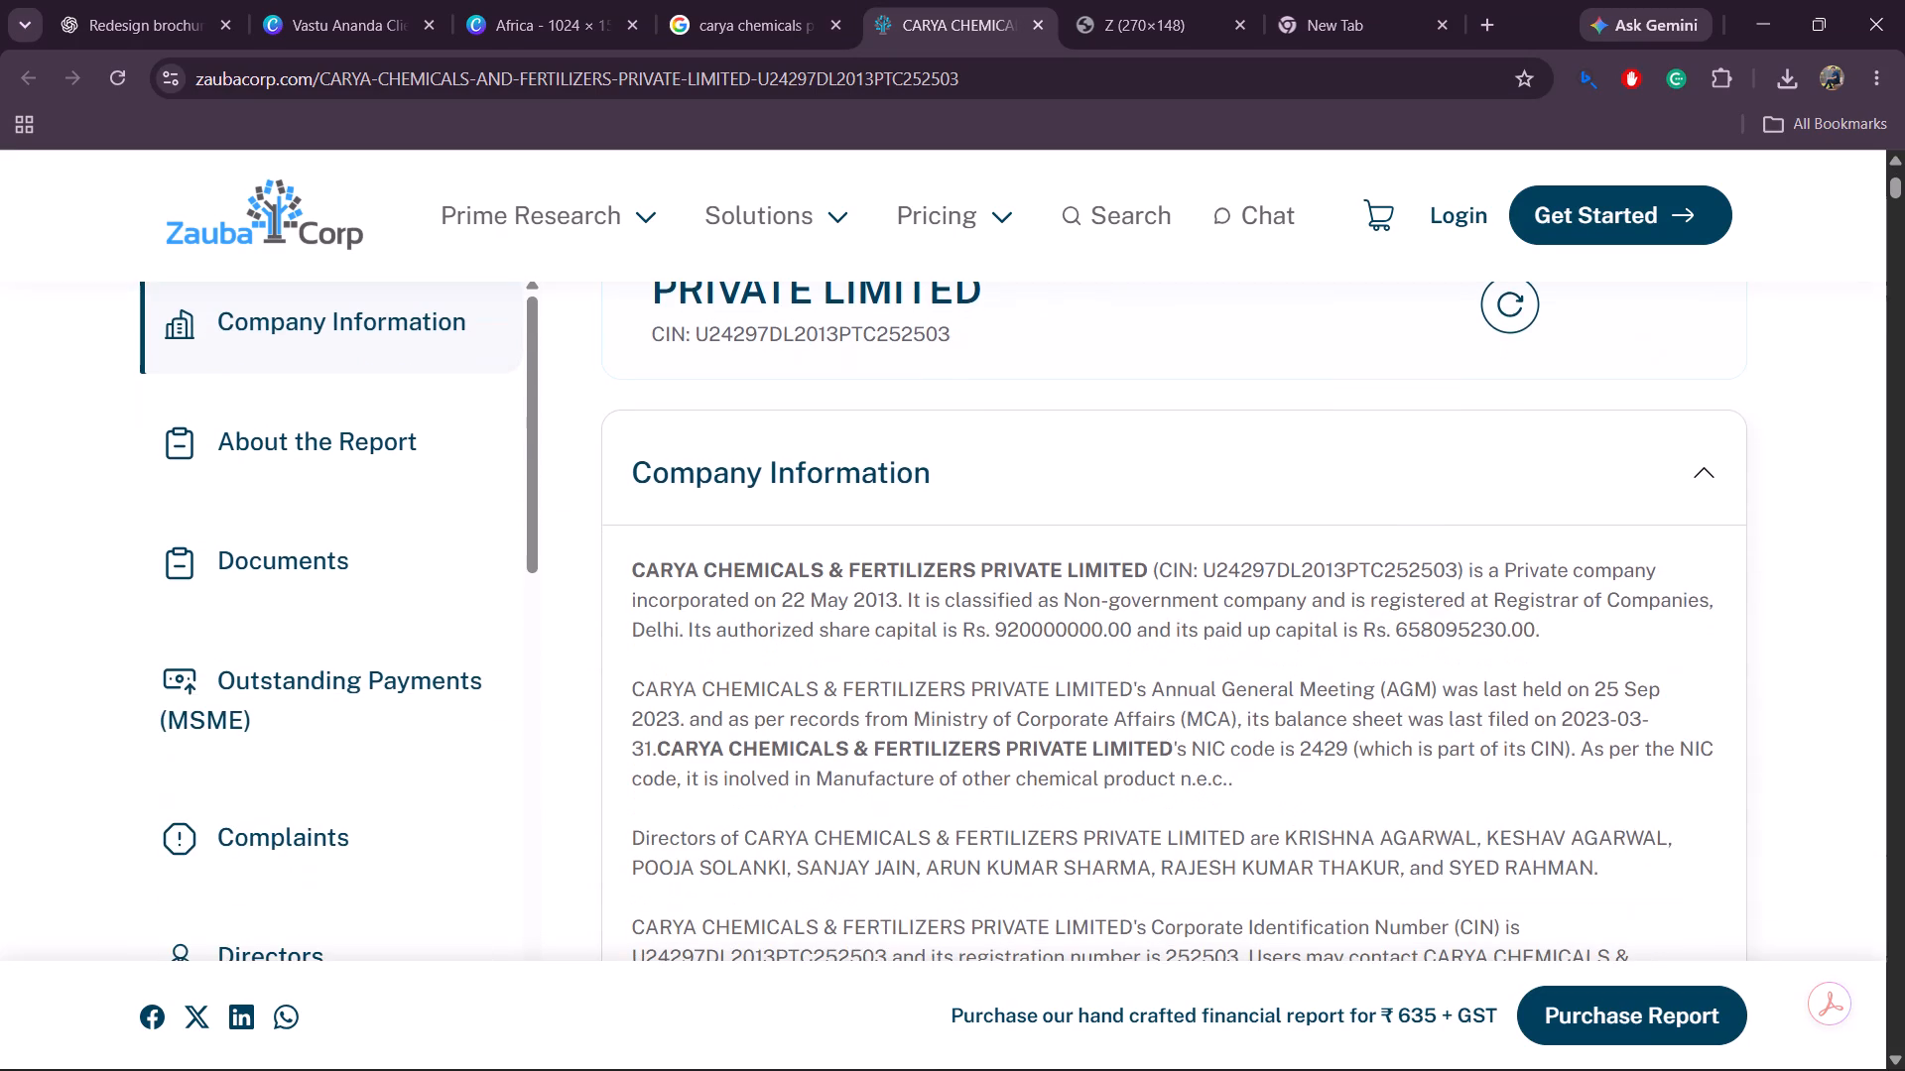
left_click_drag(628, 570, 803, 560)
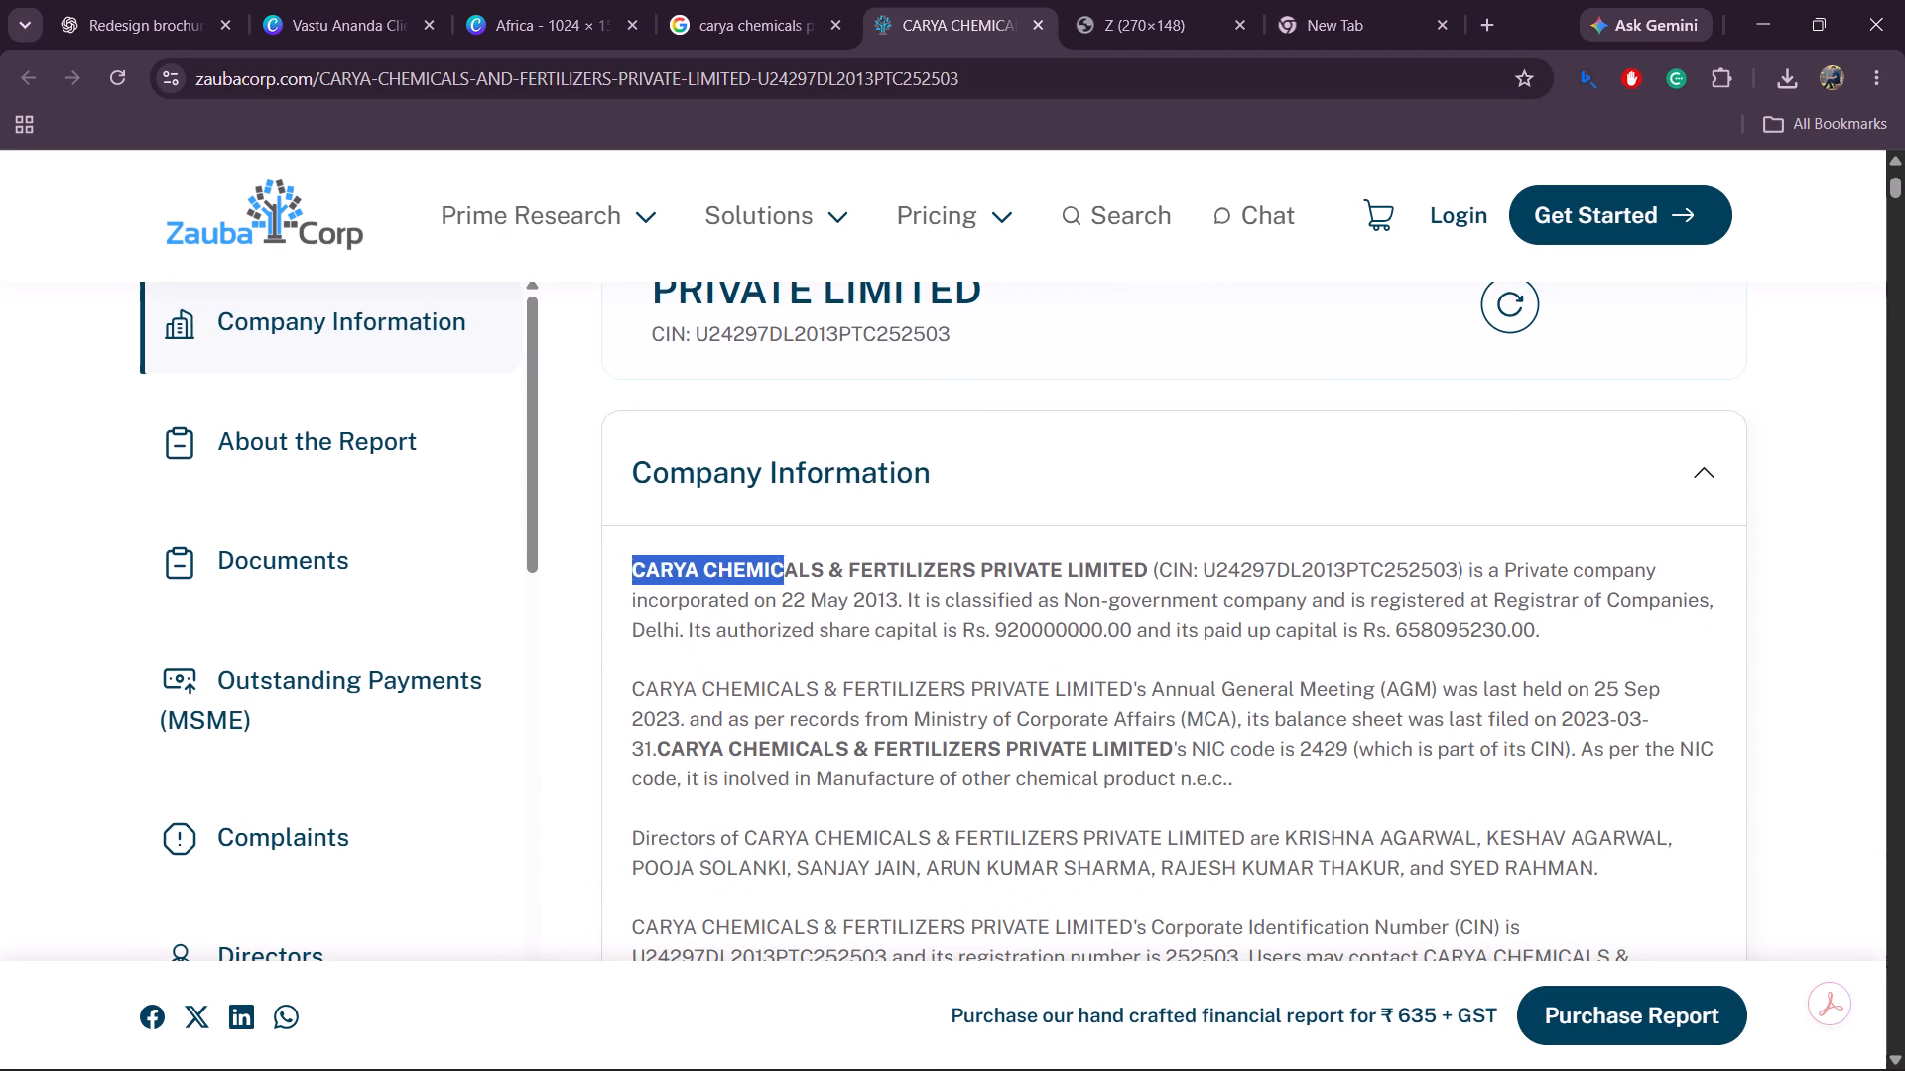
left_click_drag(803, 560, 1141, 558)
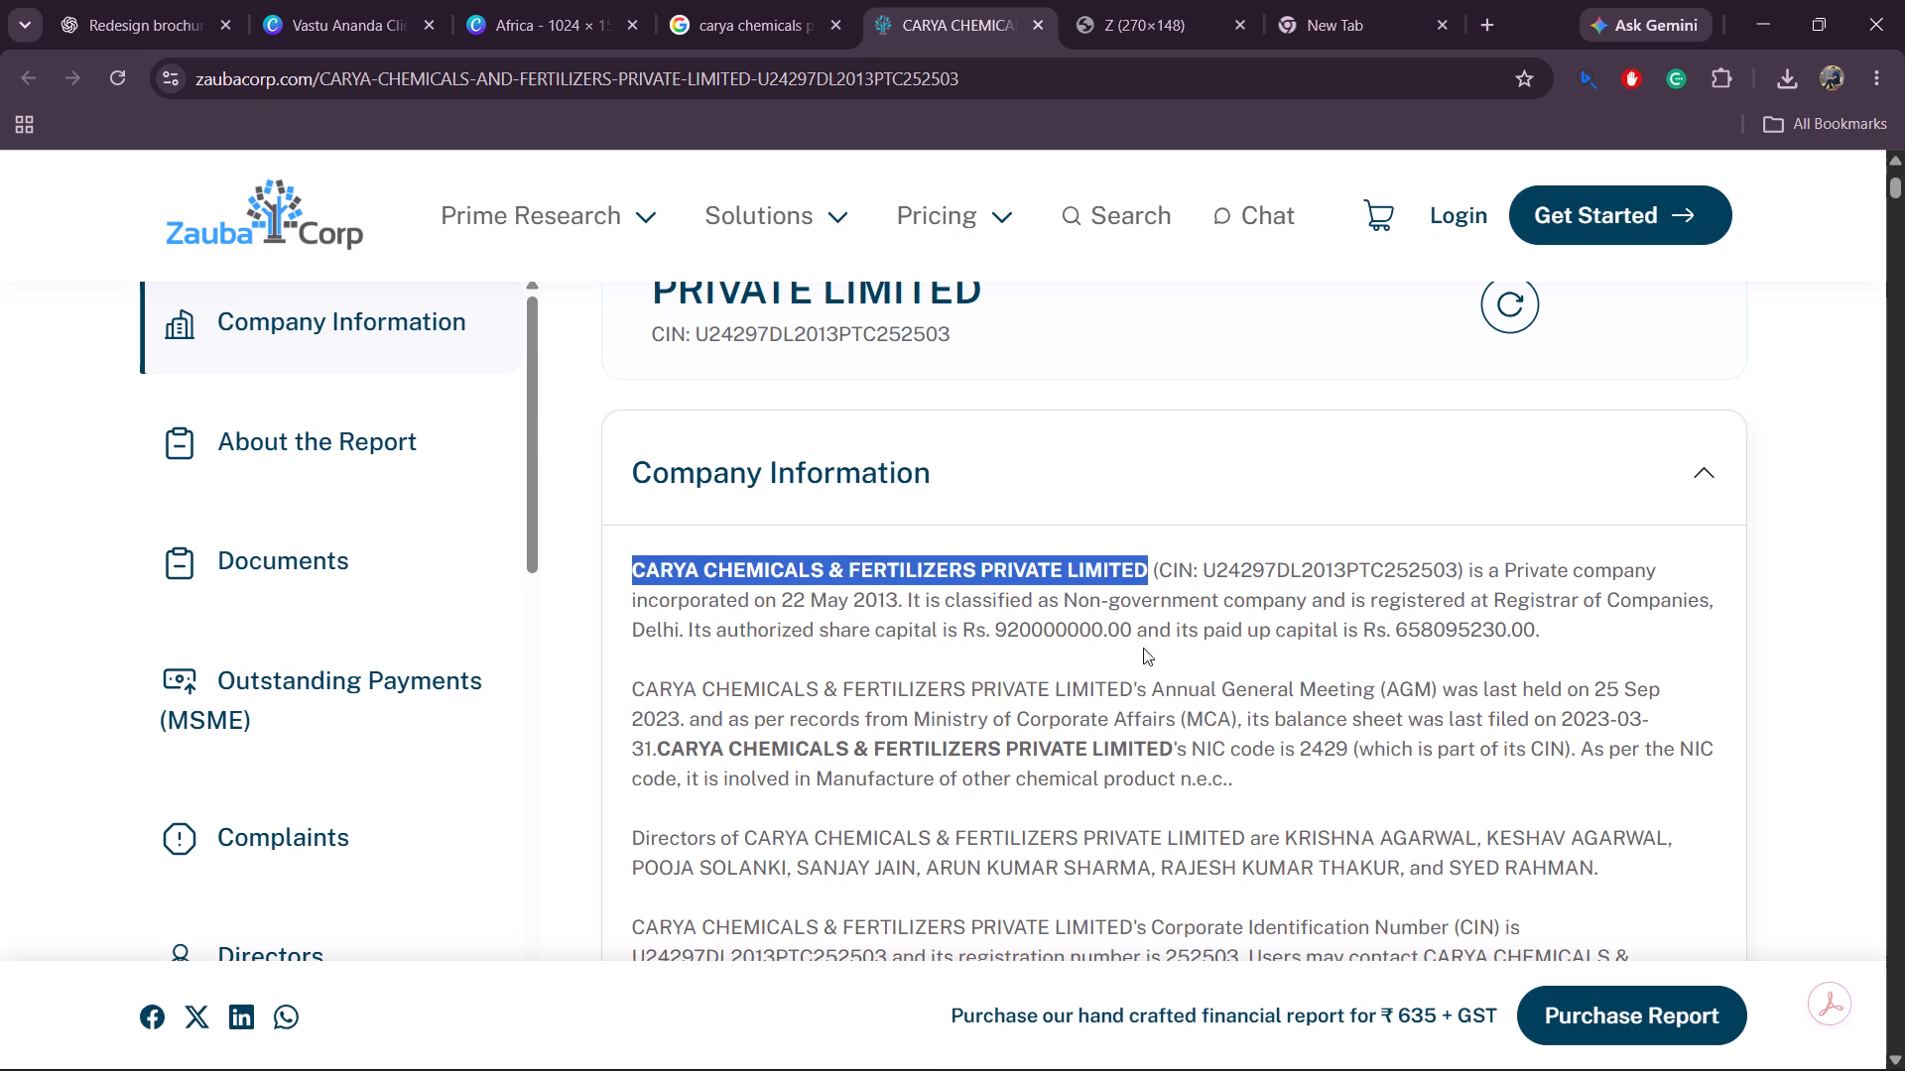
double_click(1451, 632)
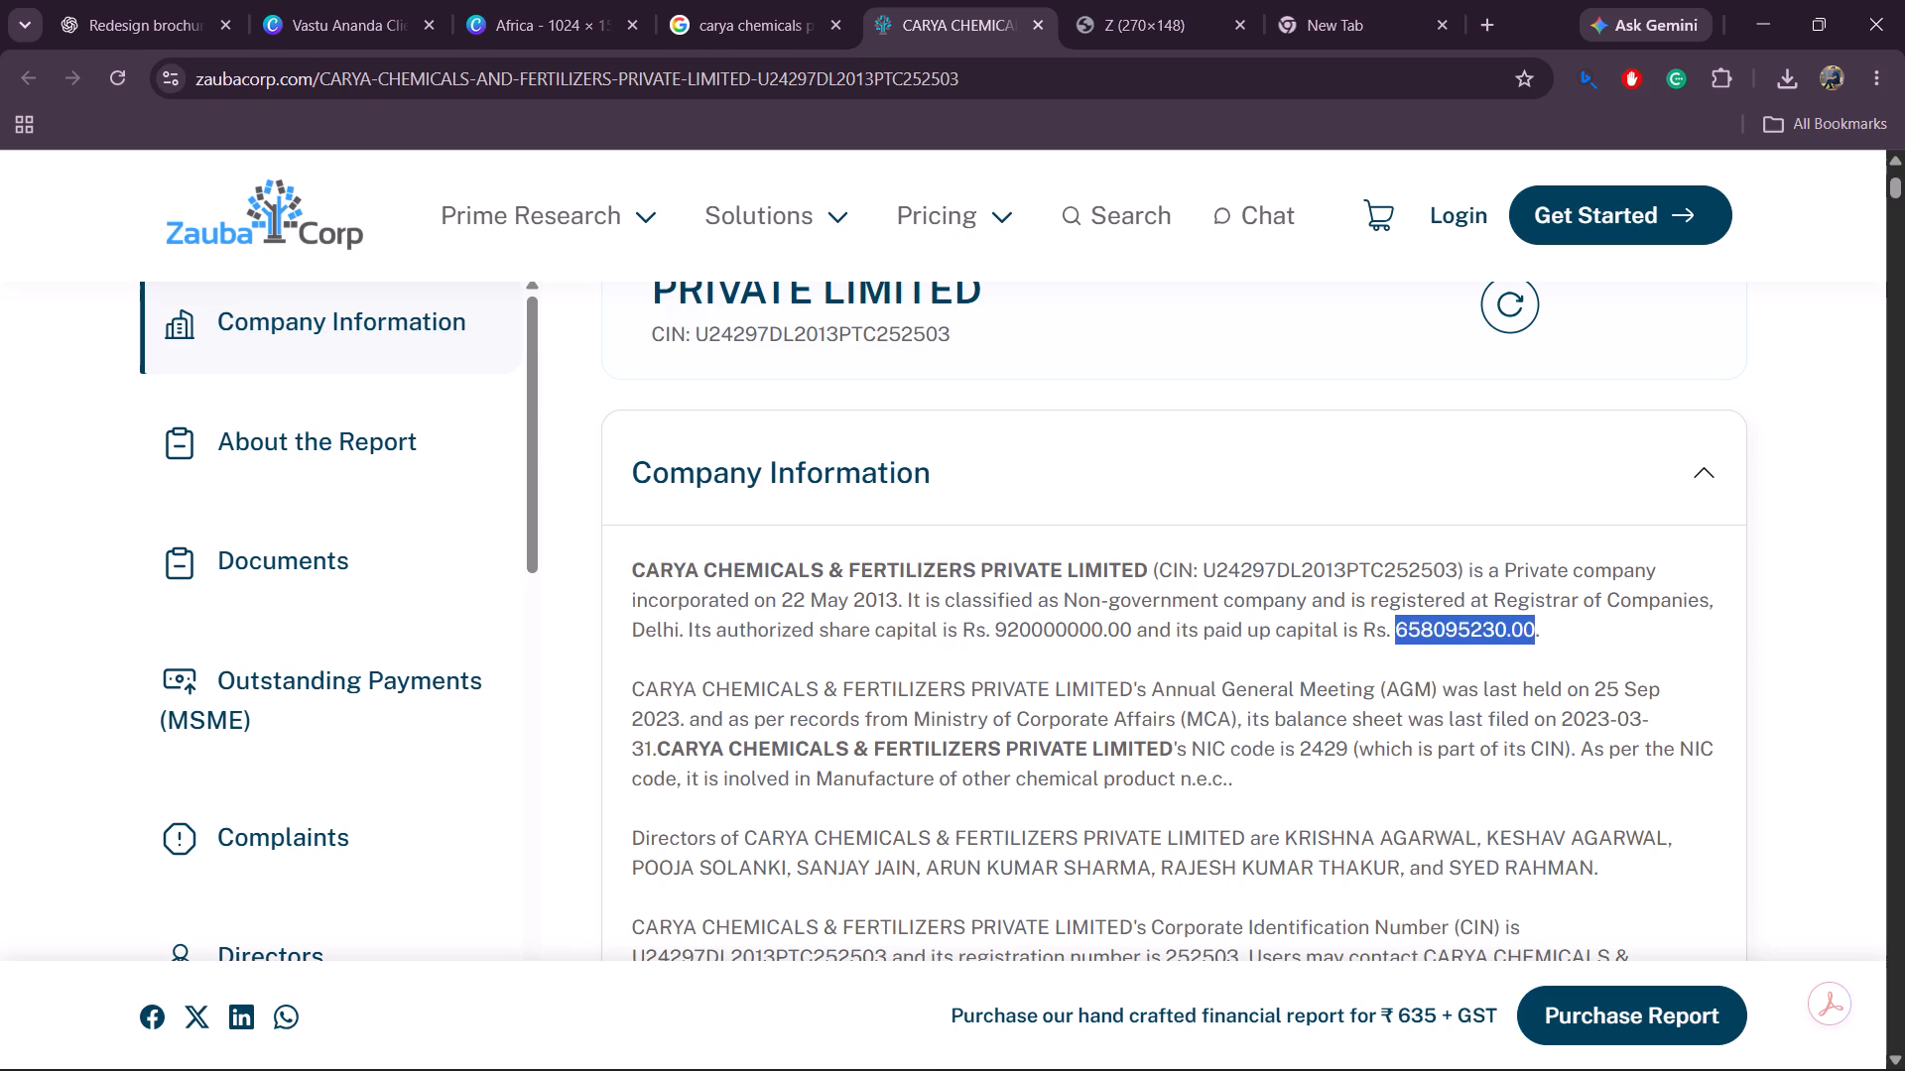
left_click(1399, 638)
left_click_drag(1501, 634, 1475, 634)
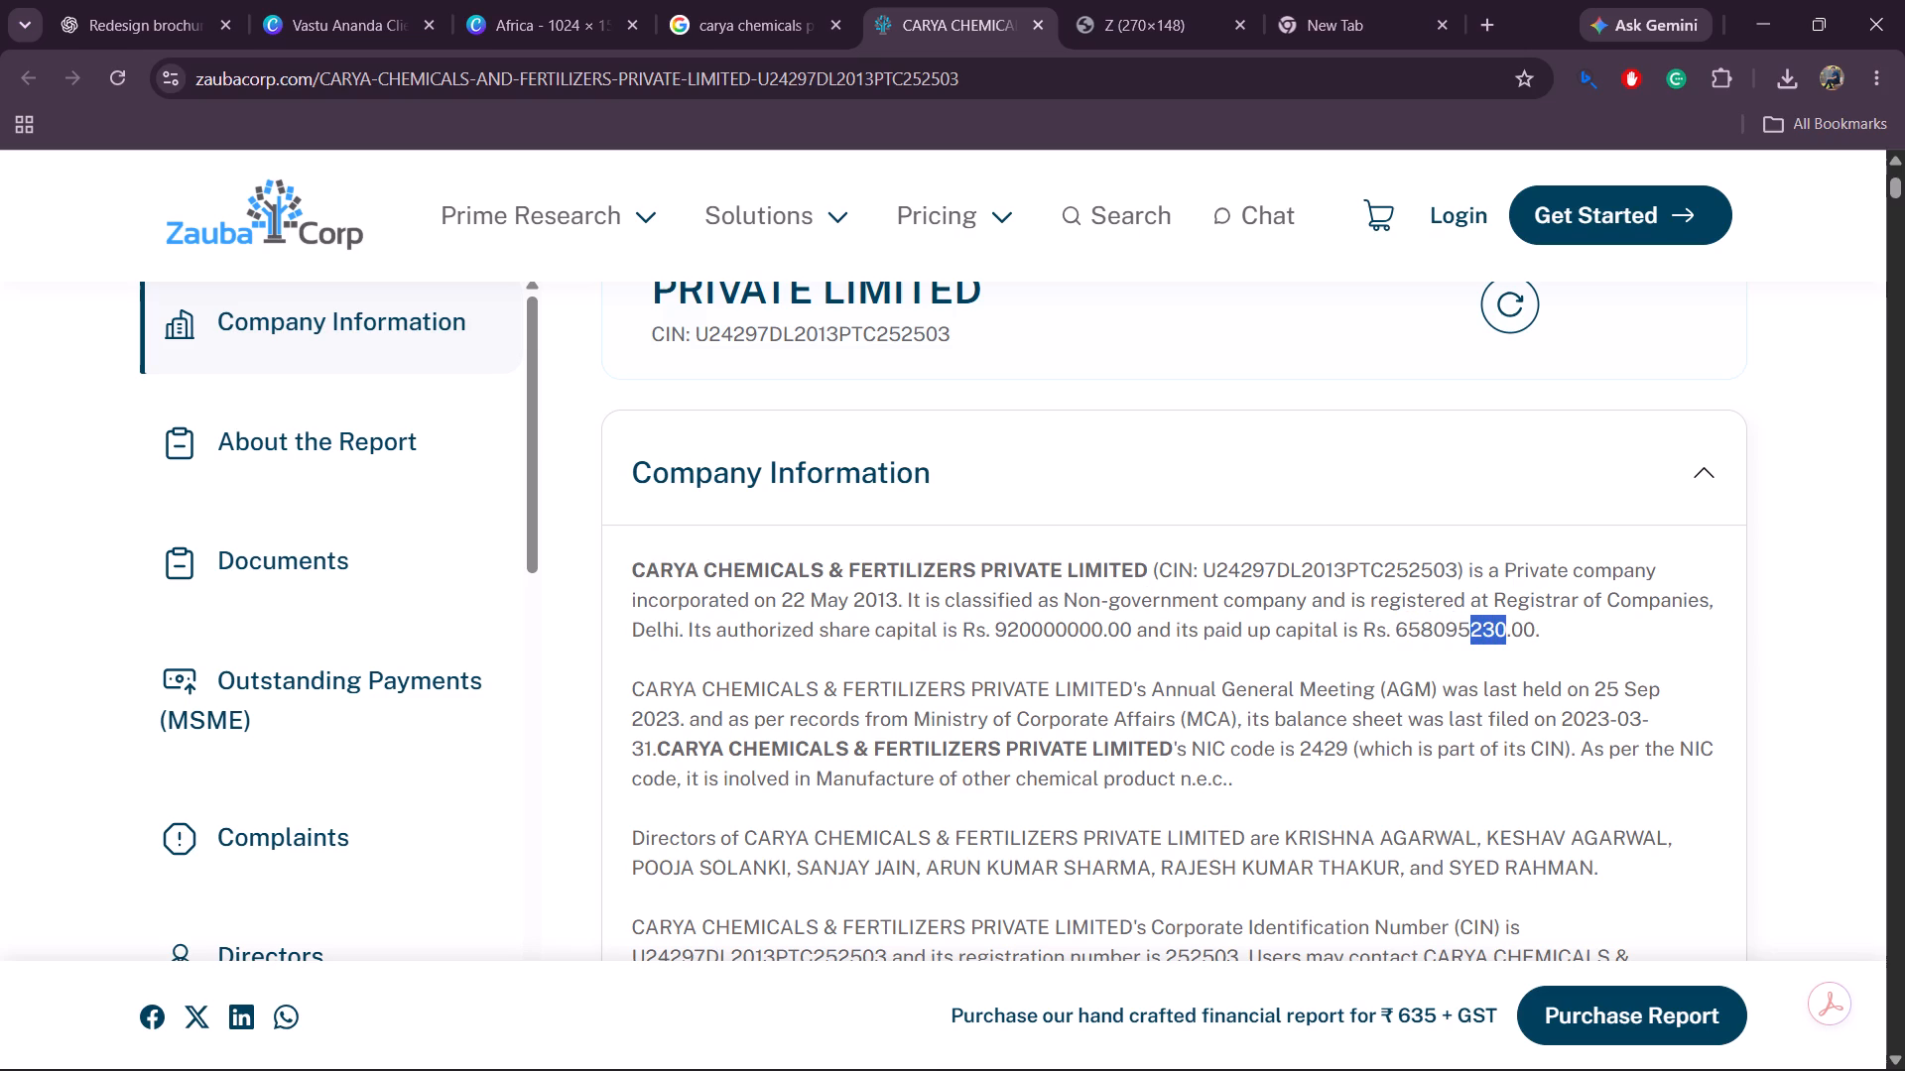
left_click_drag(1475, 634, 1422, 635)
left_click_drag(1422, 635, 1409, 635)
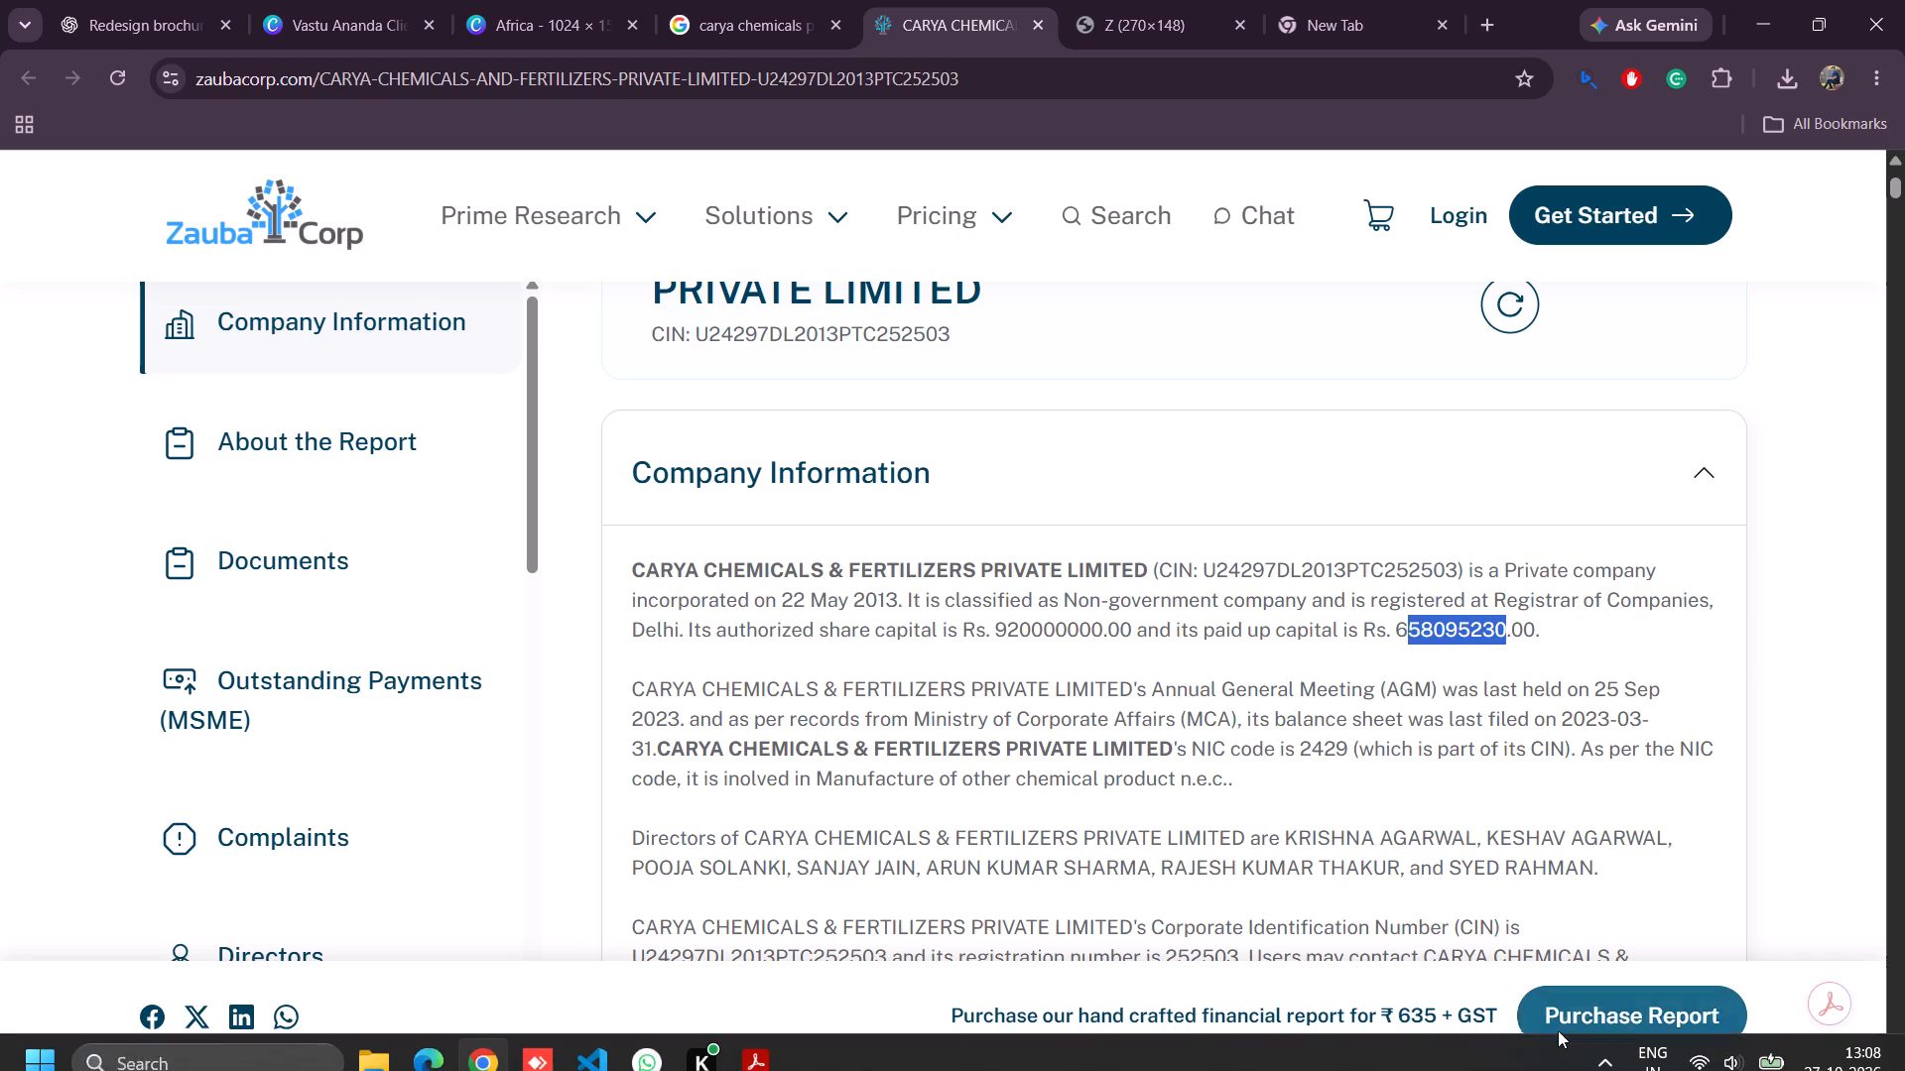
Look through the rest of the ZaubaCorp company details for a logo, and recheck the Carya name in the page heading.
scroll(928, 643, "down", 5)
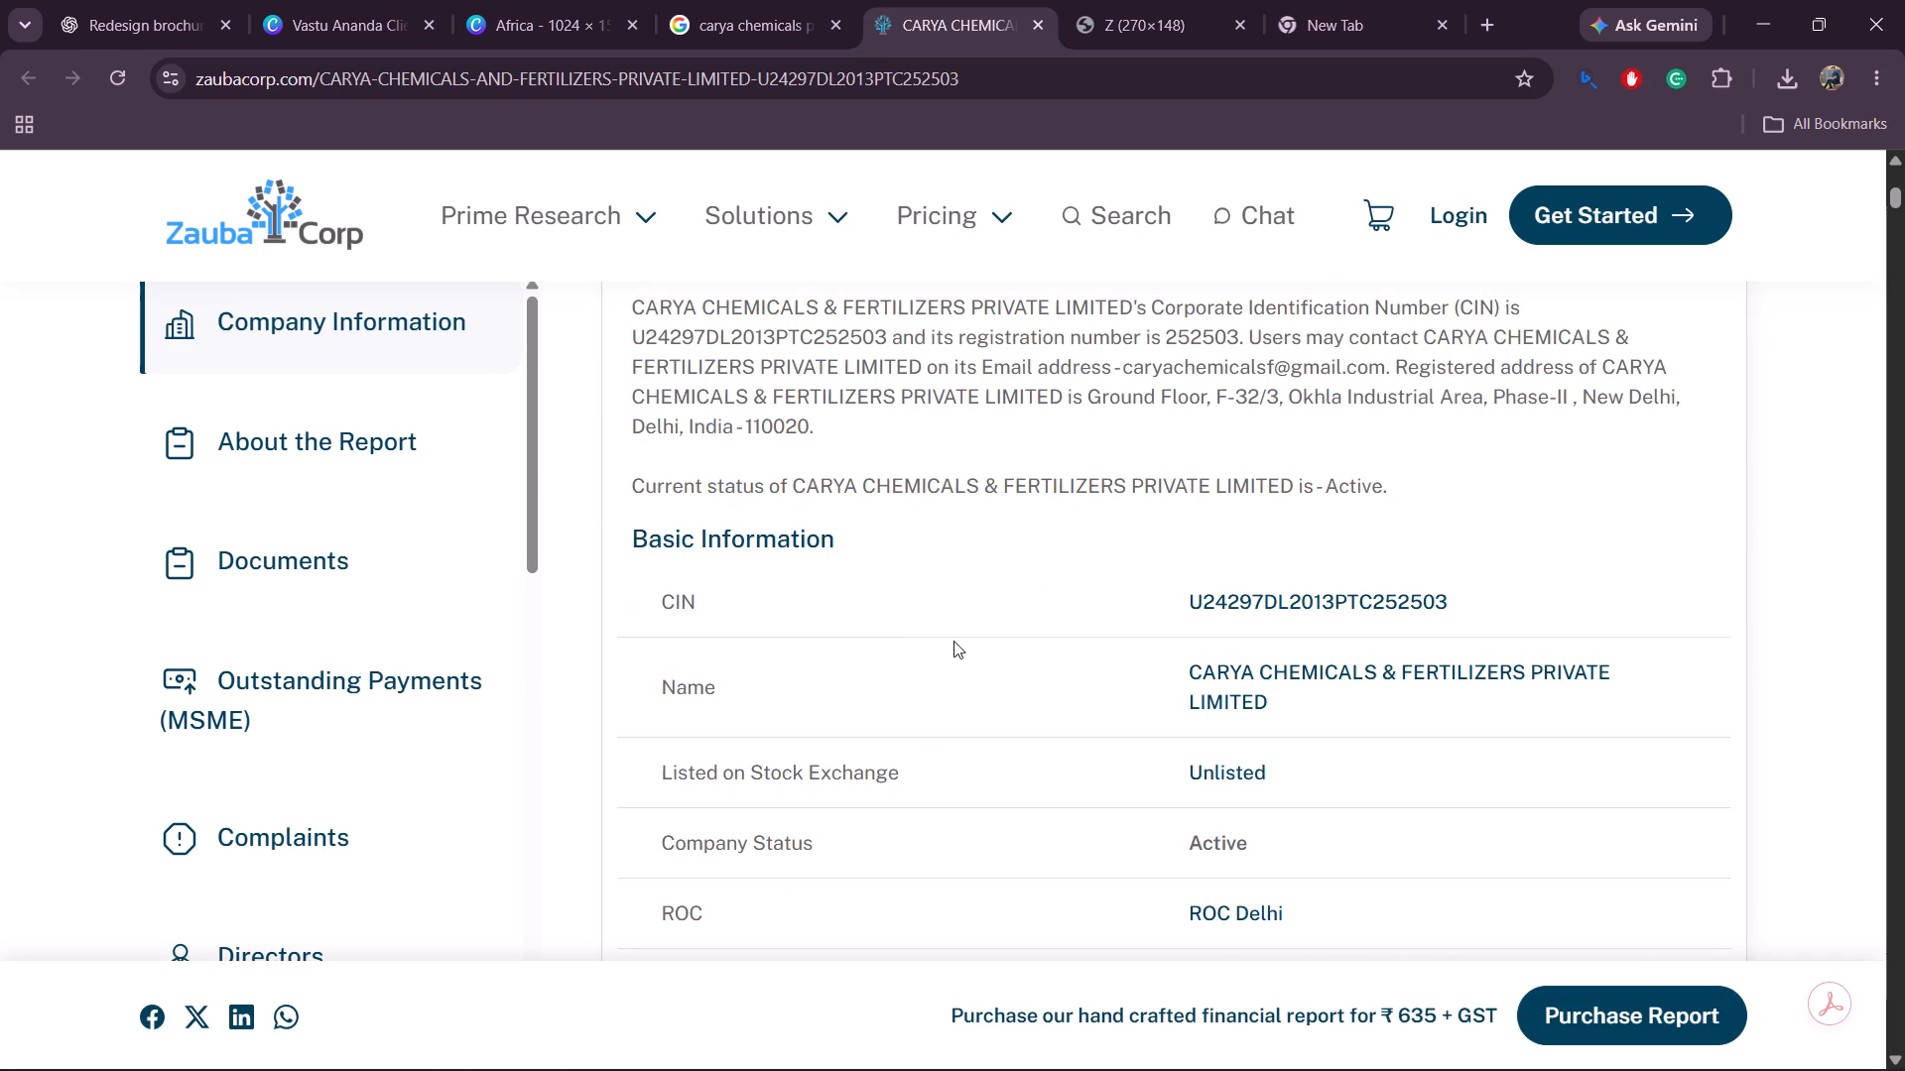
scroll(953, 641, "down", 1)
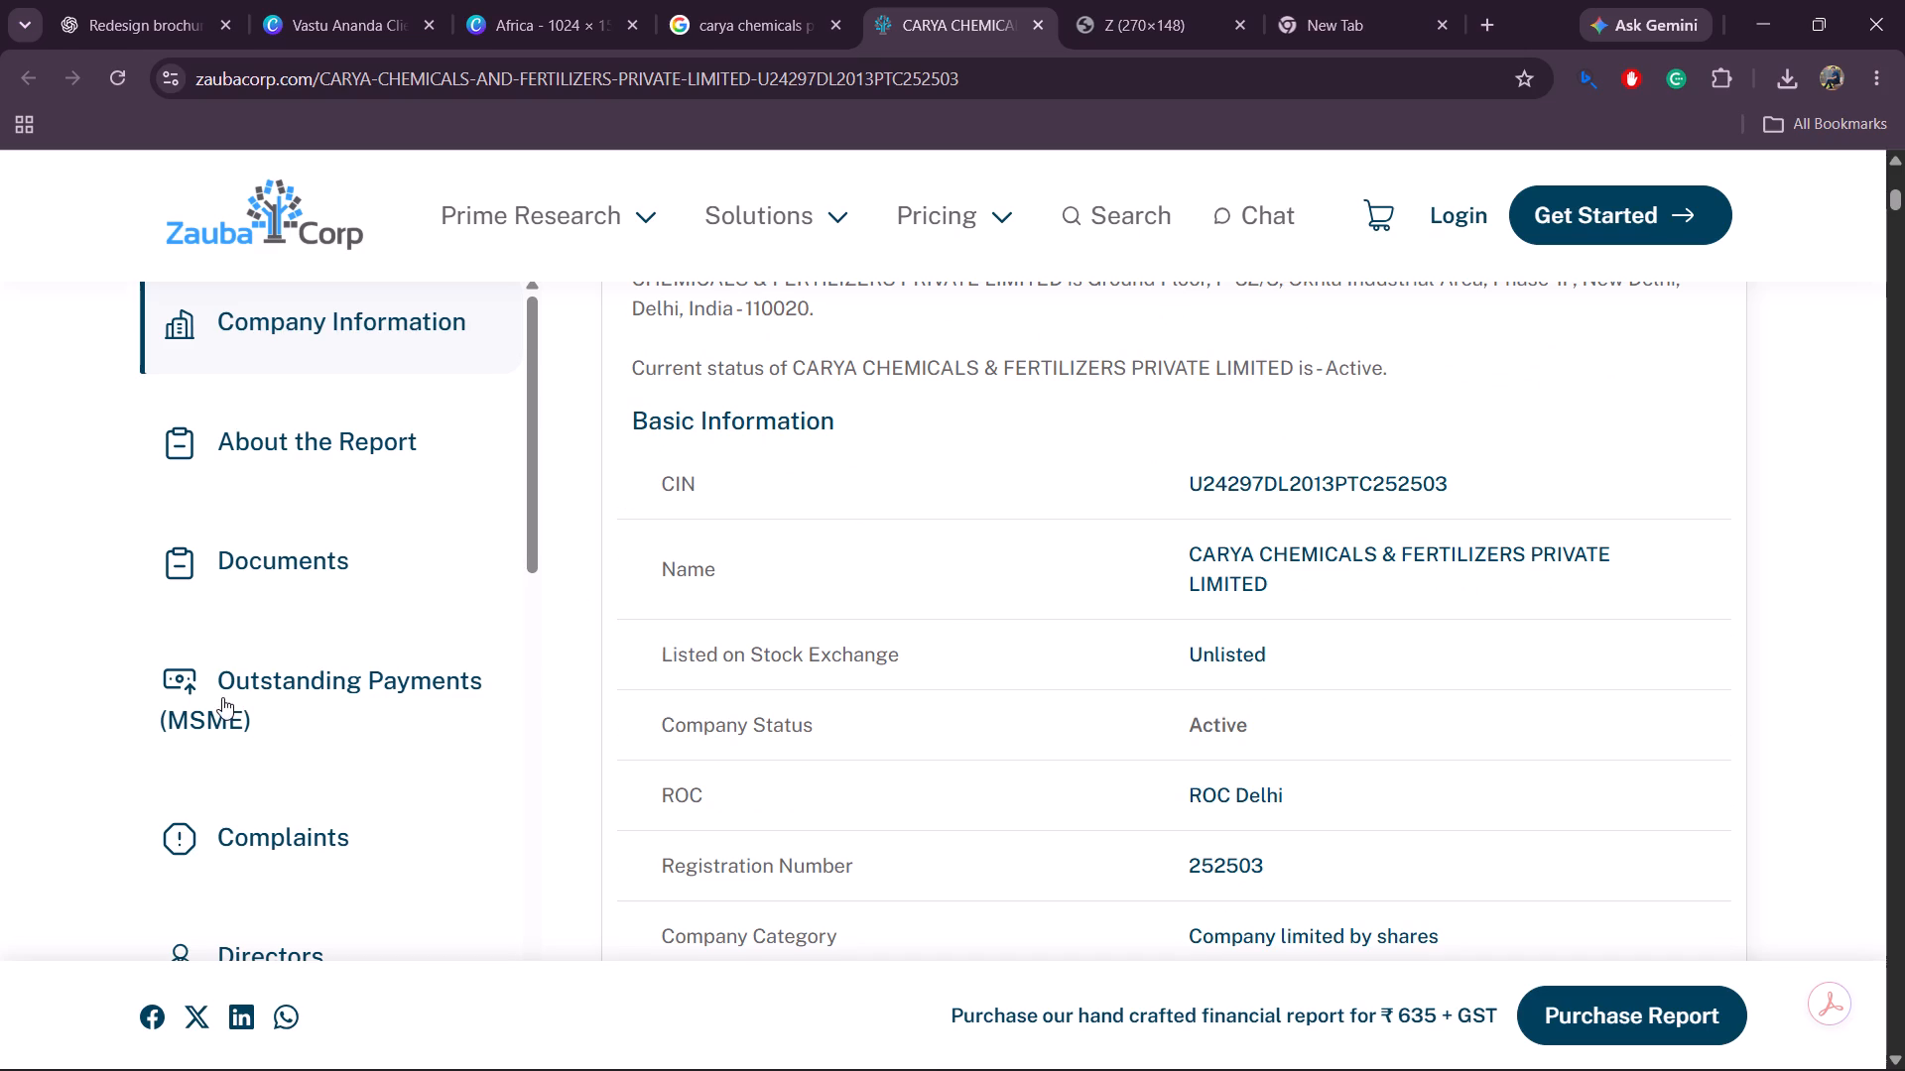
scroll(309, 709, "down", 4)
scroll(824, 683, "down", 7)
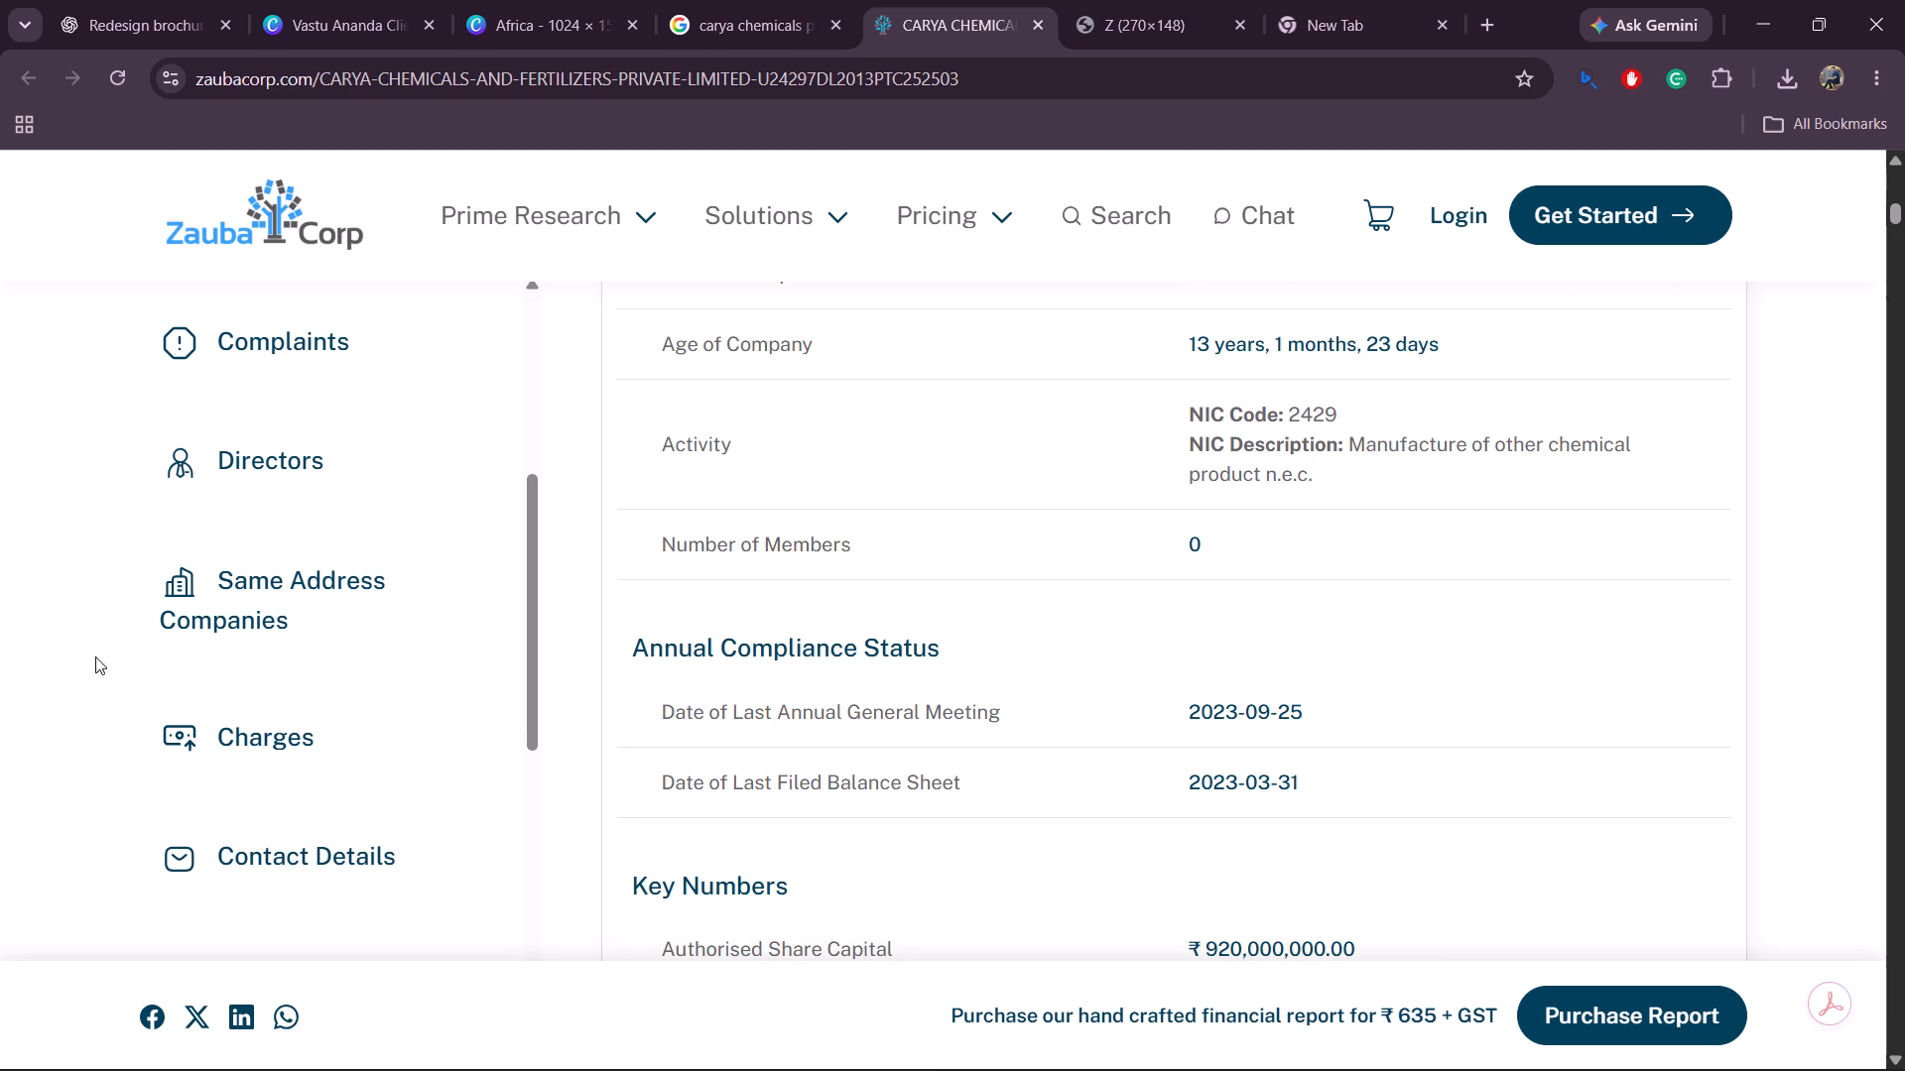
scroll(82, 648, "up", 12)
scroll(280, 549, "up", 6)
scroll(838, 535, "up", 7)
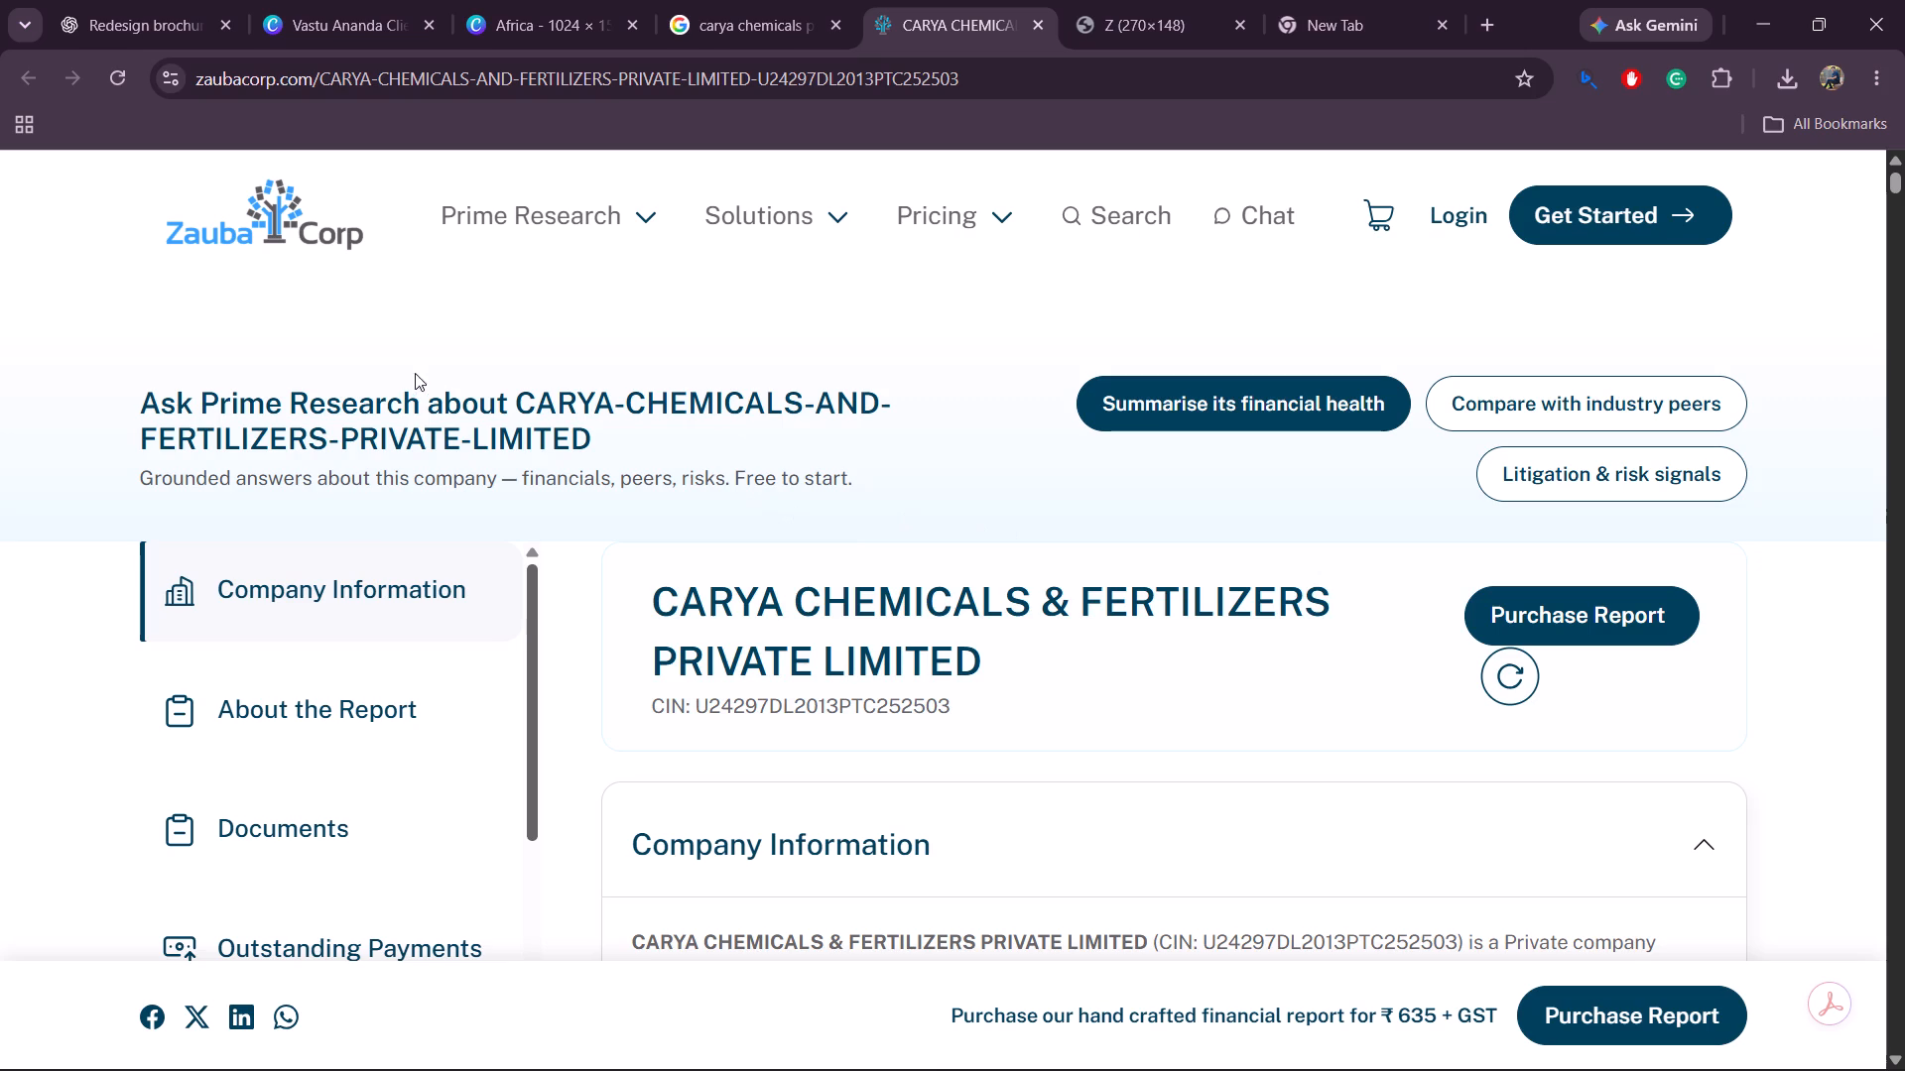
left_click_drag(636, 437, 148, 404)
double_click(294, 404)
double_click(463, 398)
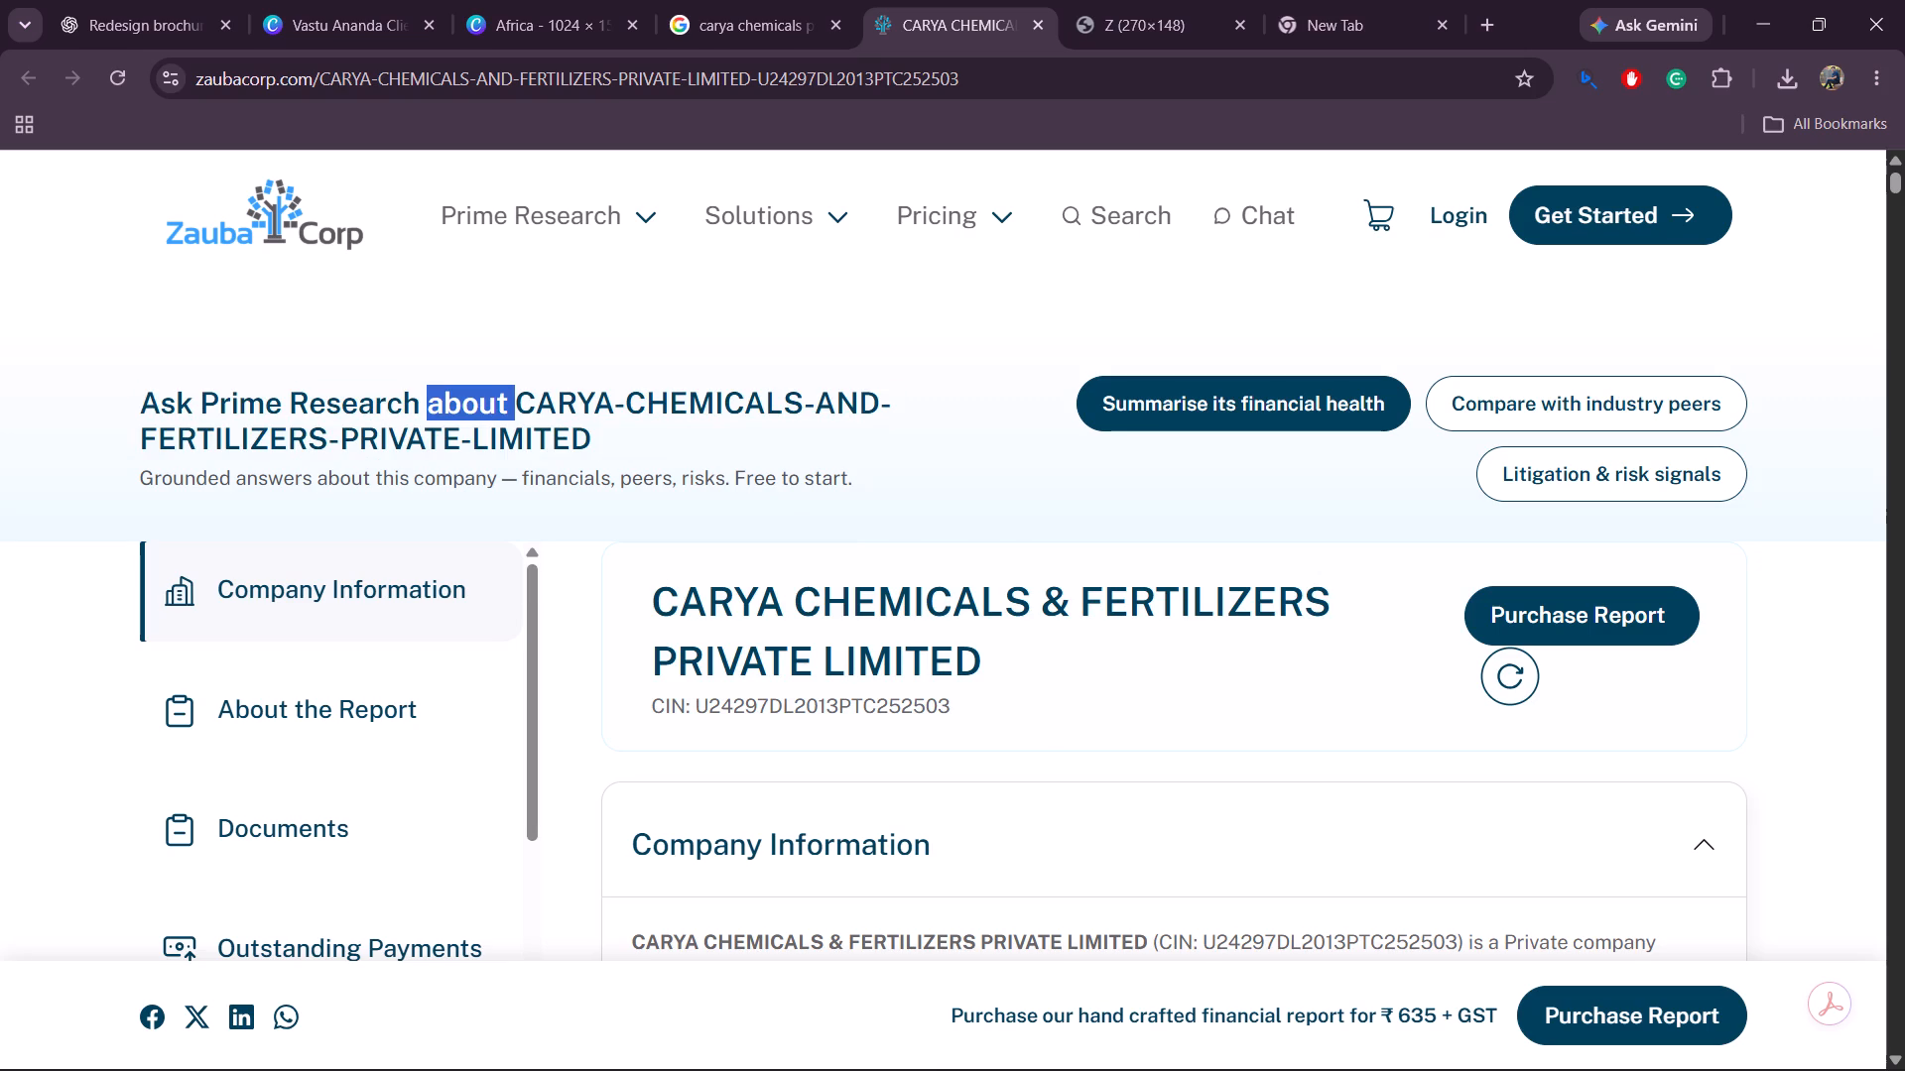
double_click(575, 408)
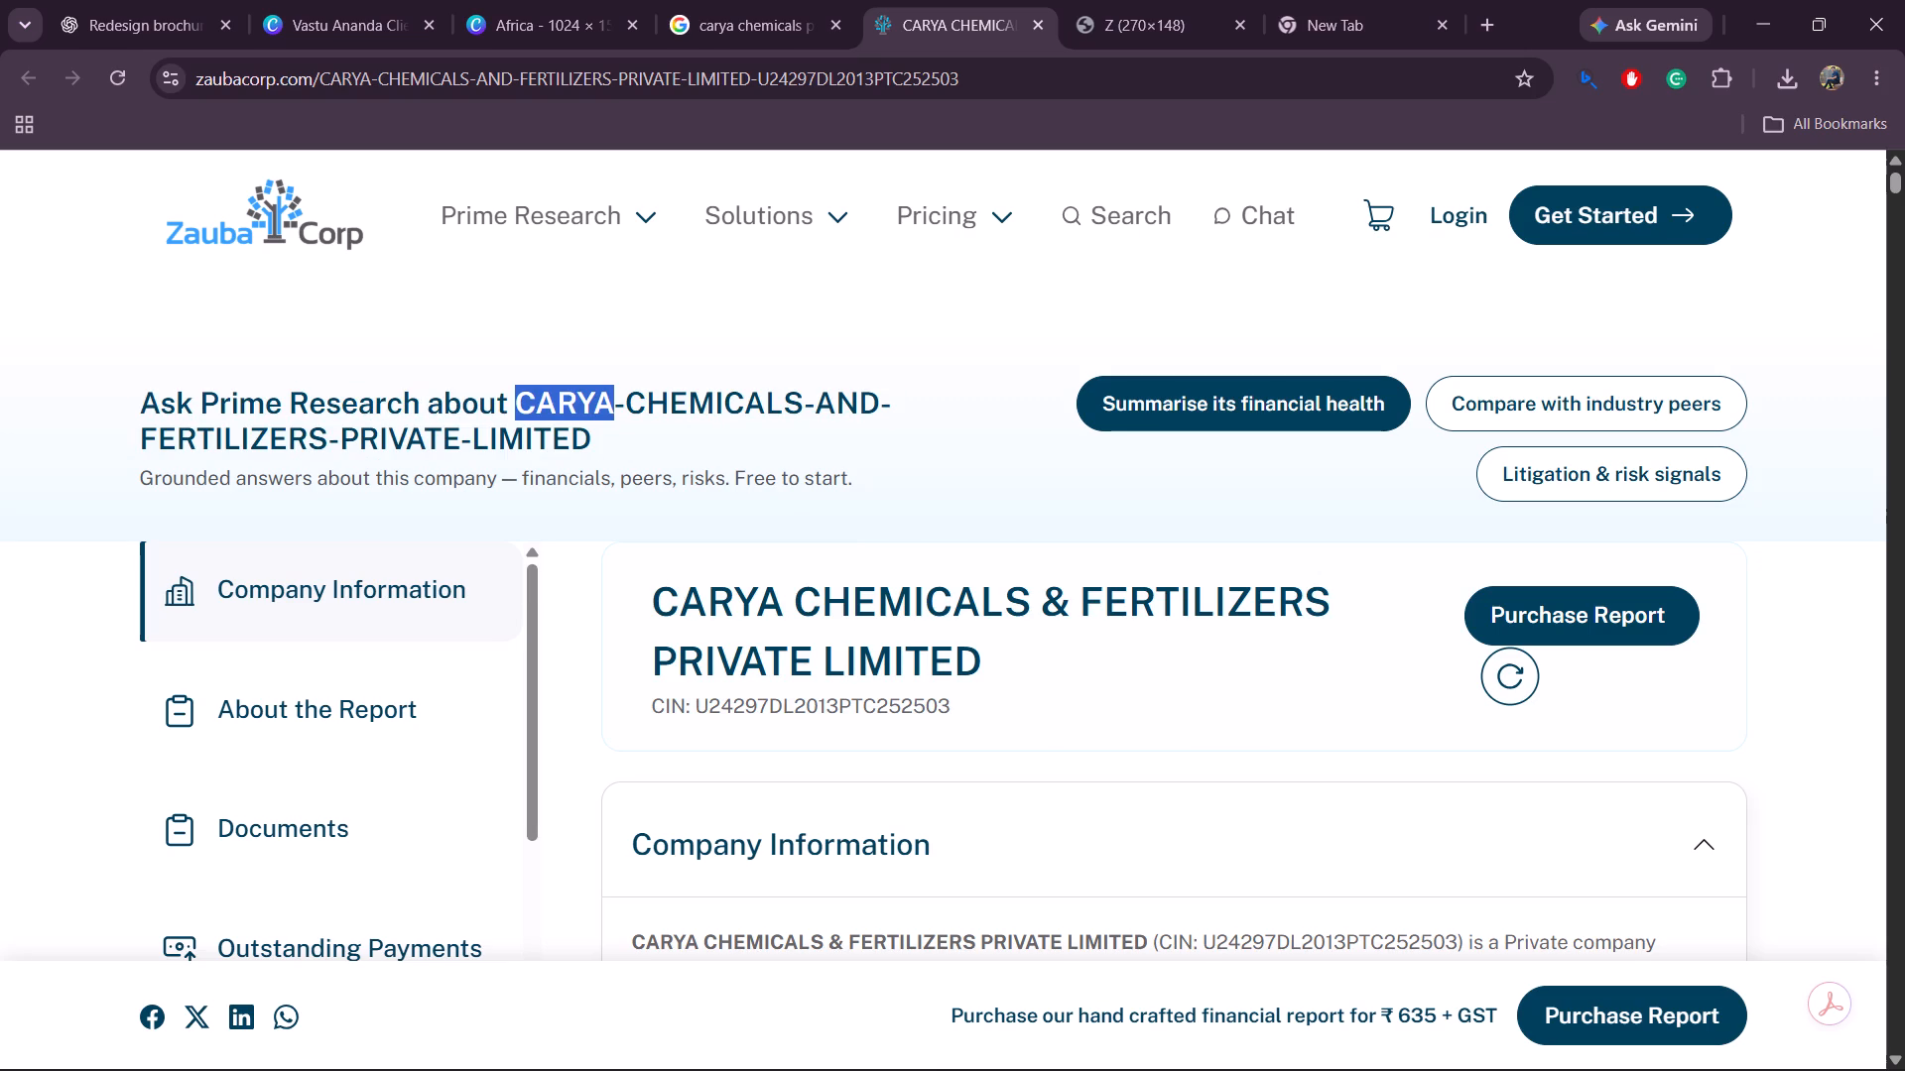
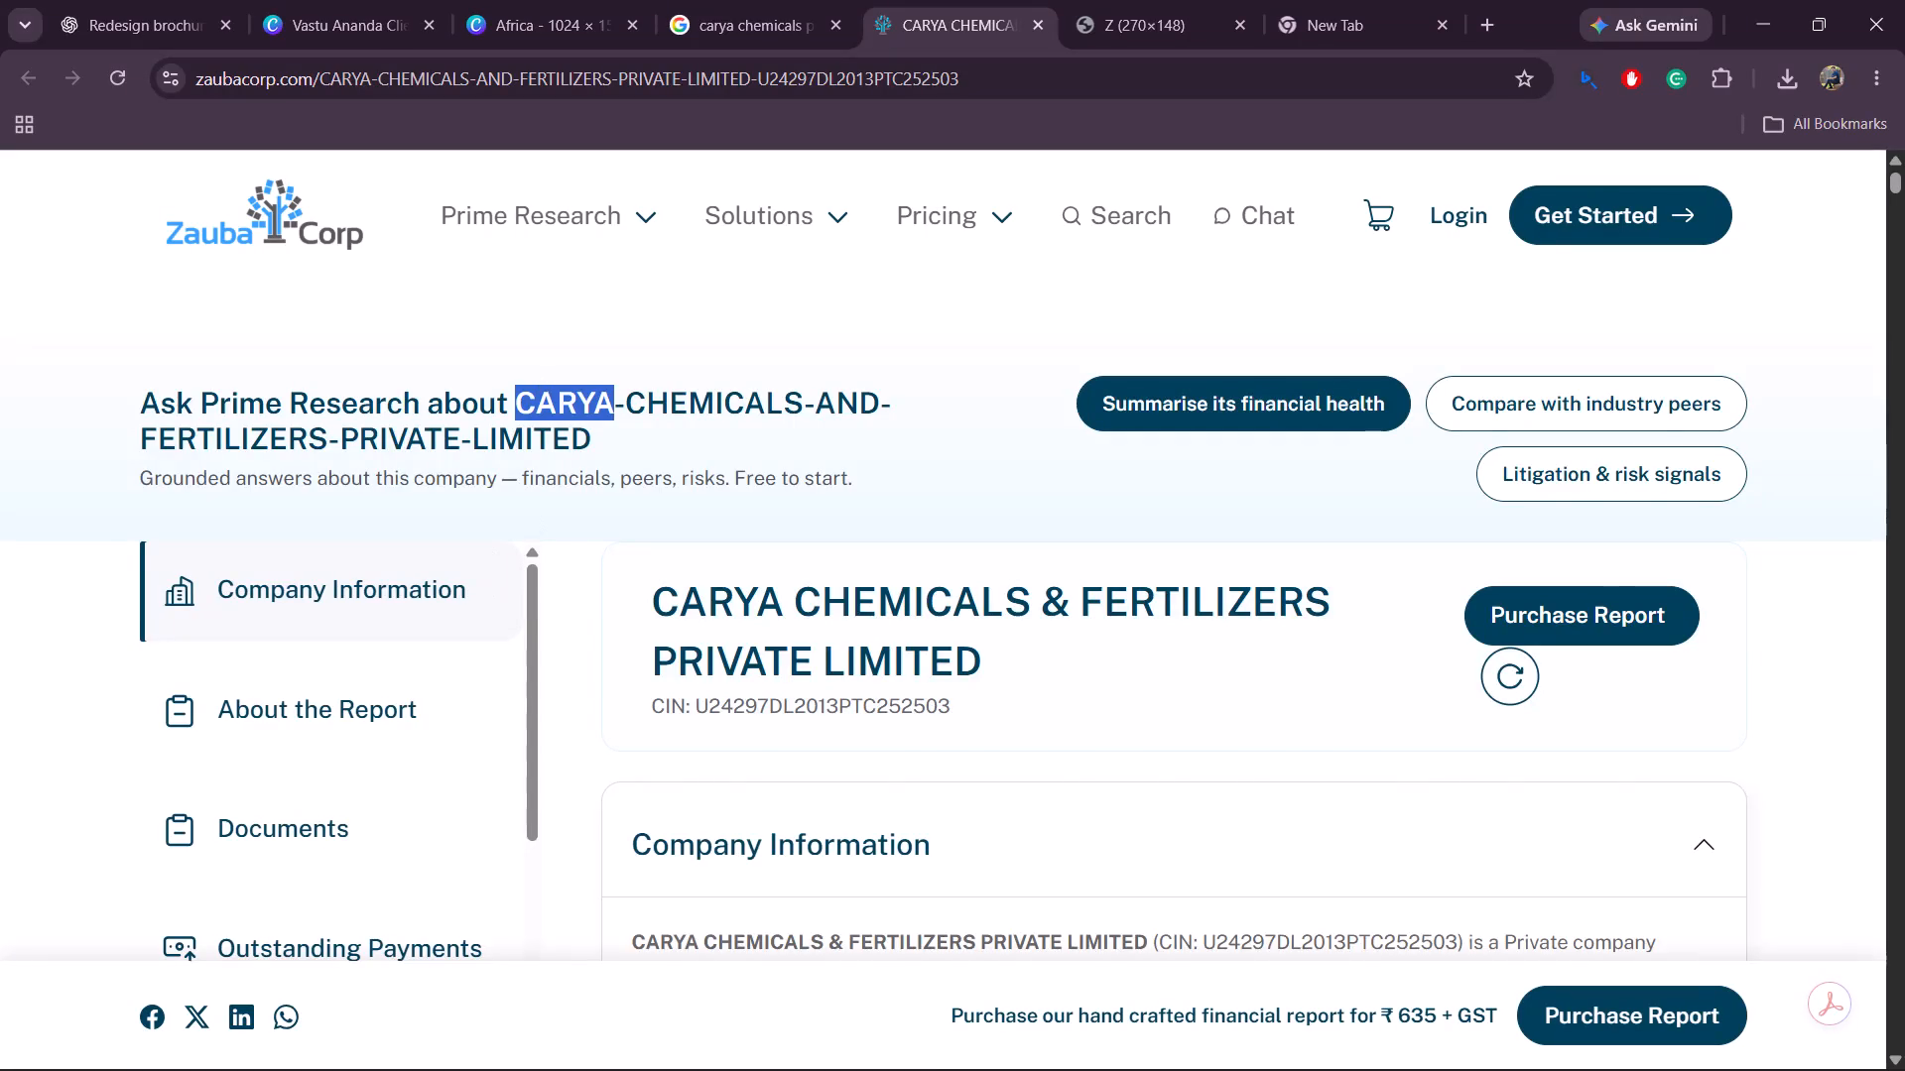
Look through the ZaubaCorp page's further company sections, down to the complaints tables, for a Carya logo, and close the page.
scroll(225, 433, "down", 5)
scroll(45, 396, "down", 5)
scroll(1280, 807, "down", 16)
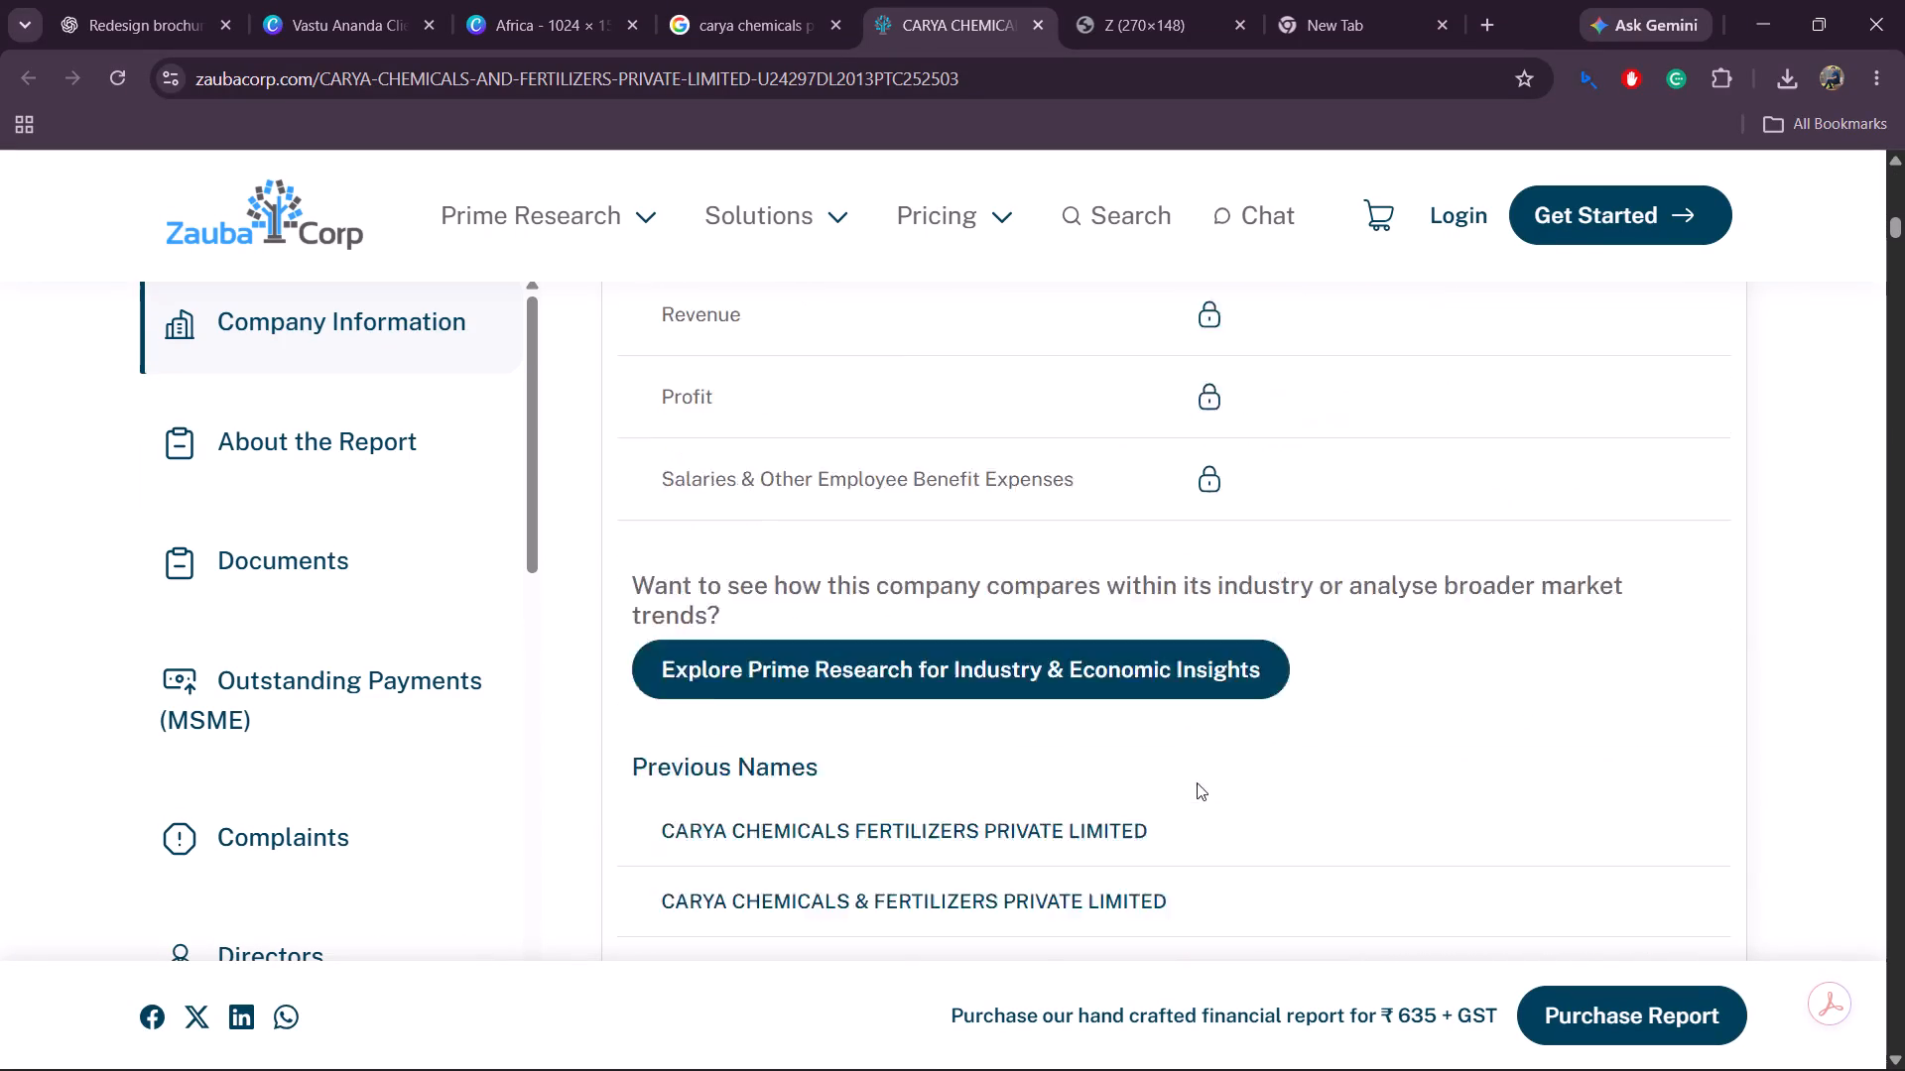
scroll(1197, 782, "down", 11)
scroll(1115, 794, "down", 9)
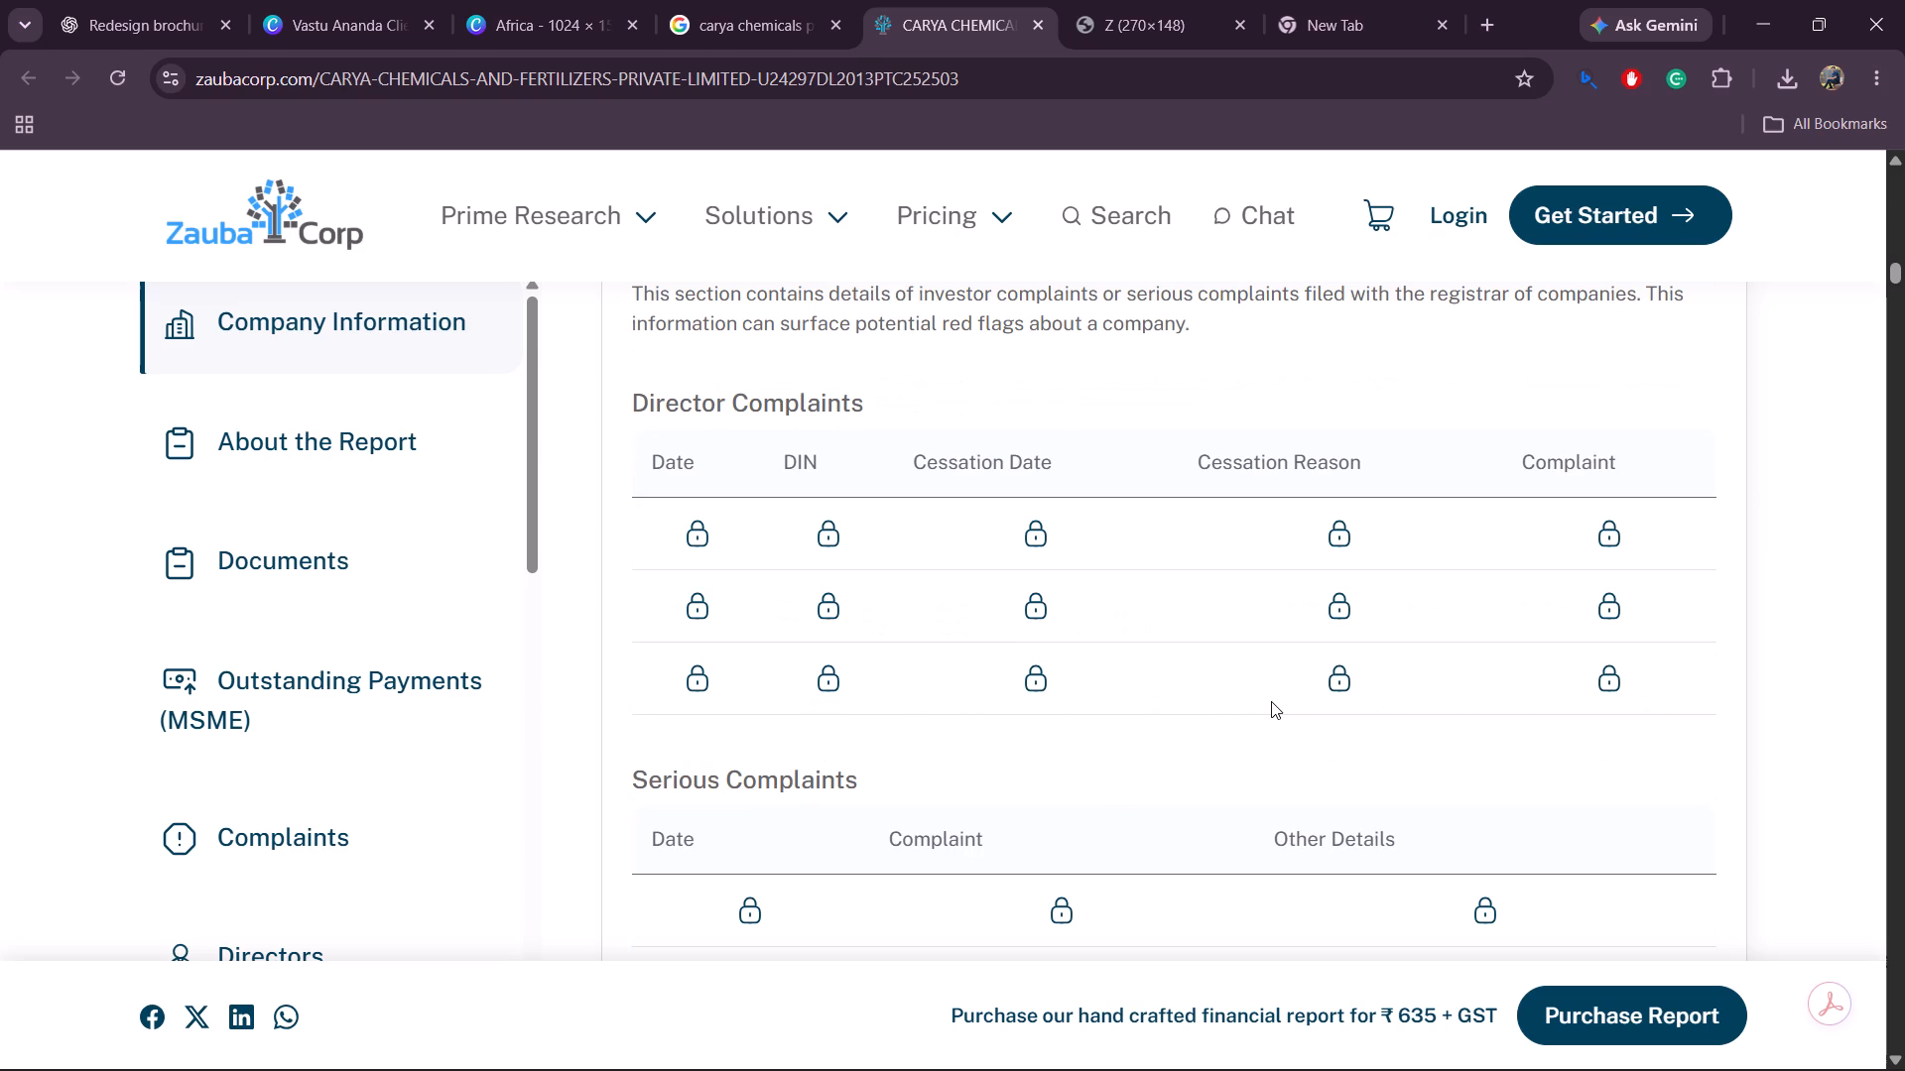
scroll(1271, 701, "up", 20)
scroll(1271, 701, "up", 11)
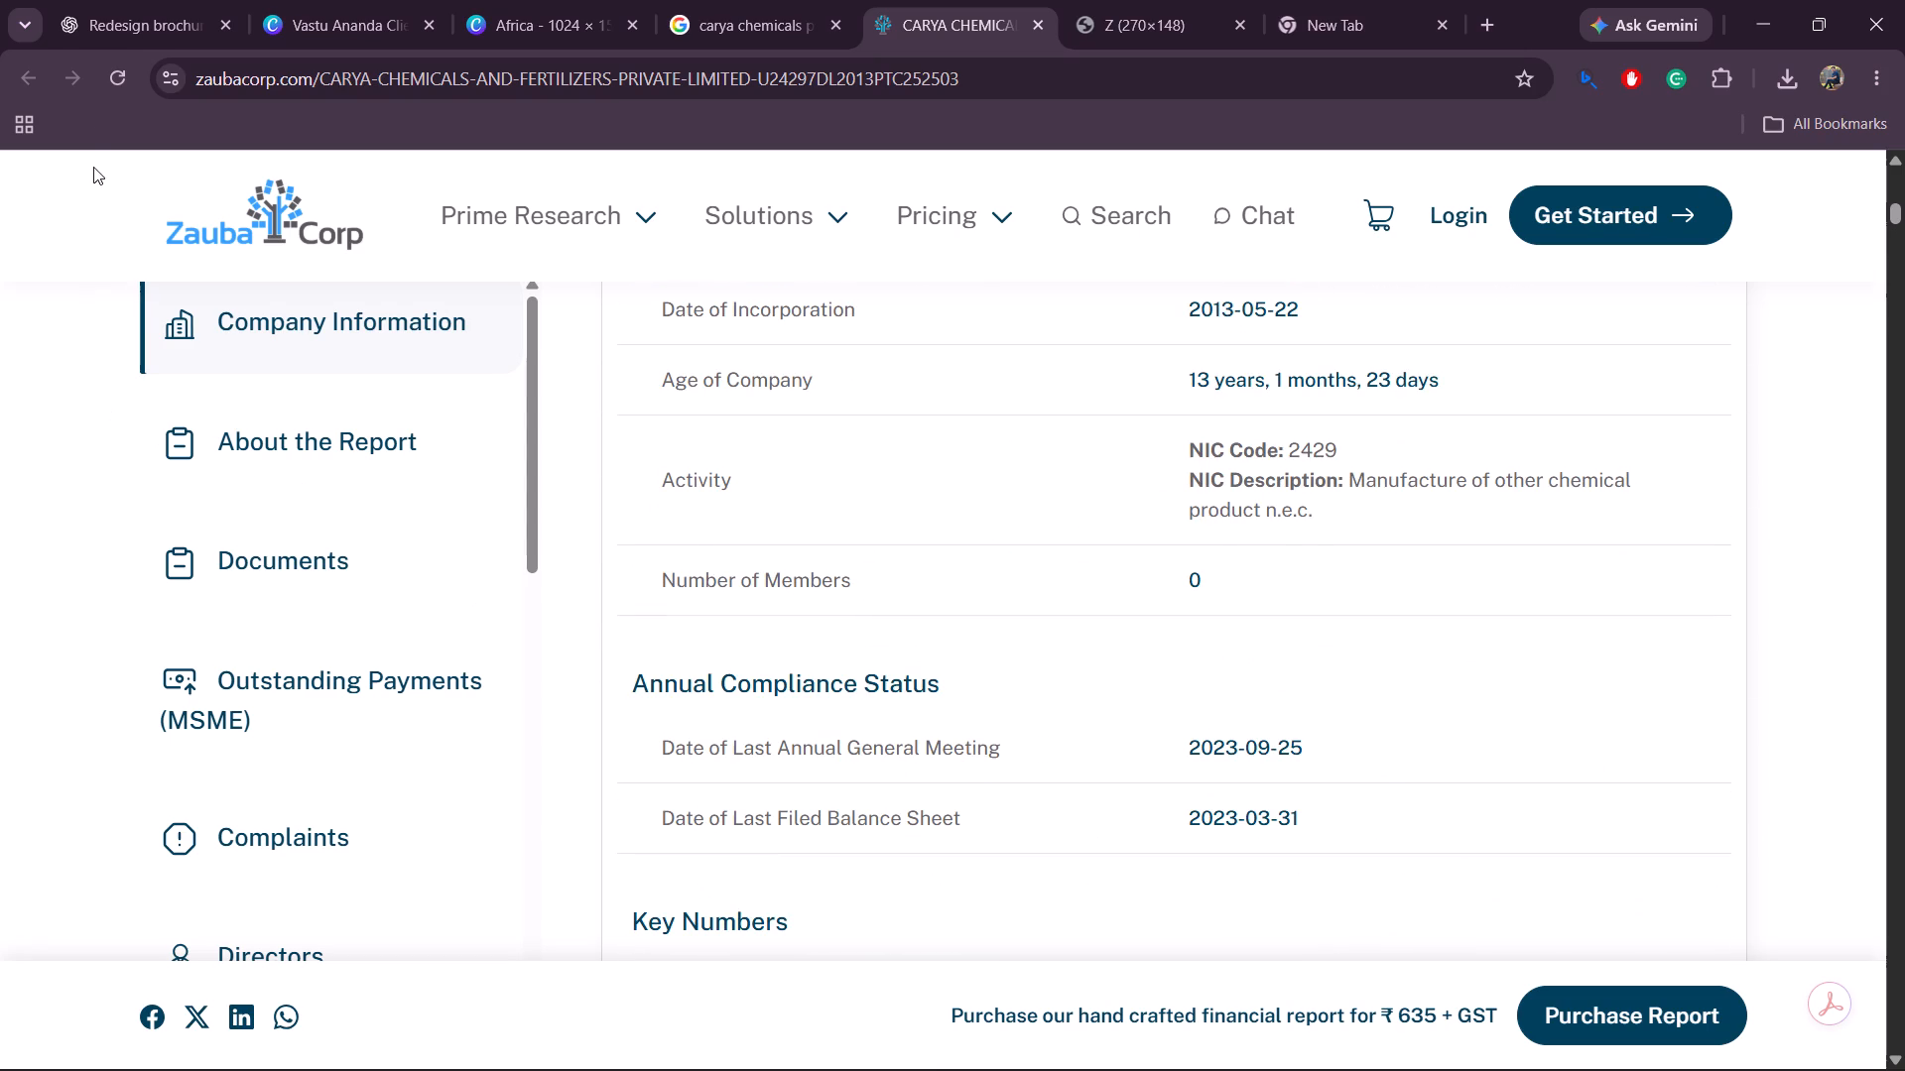
left_click(1035, 24)
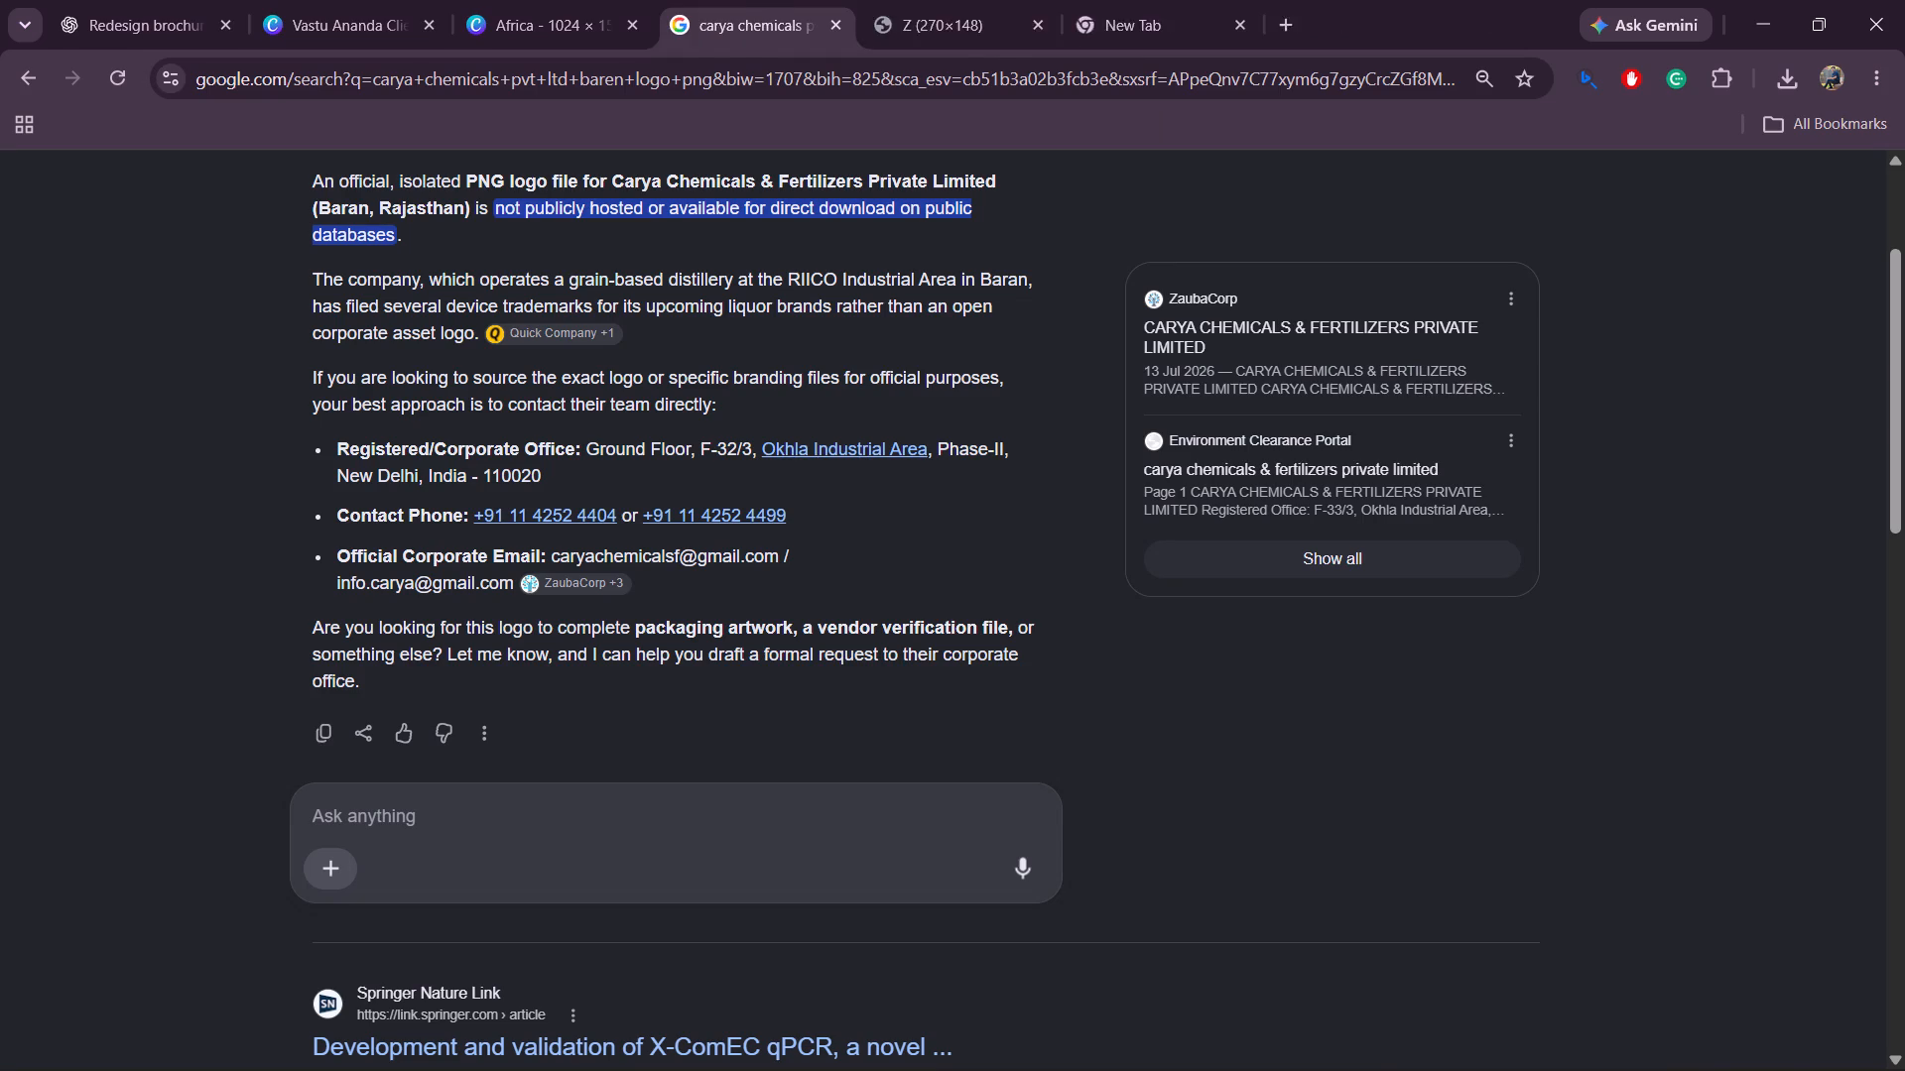
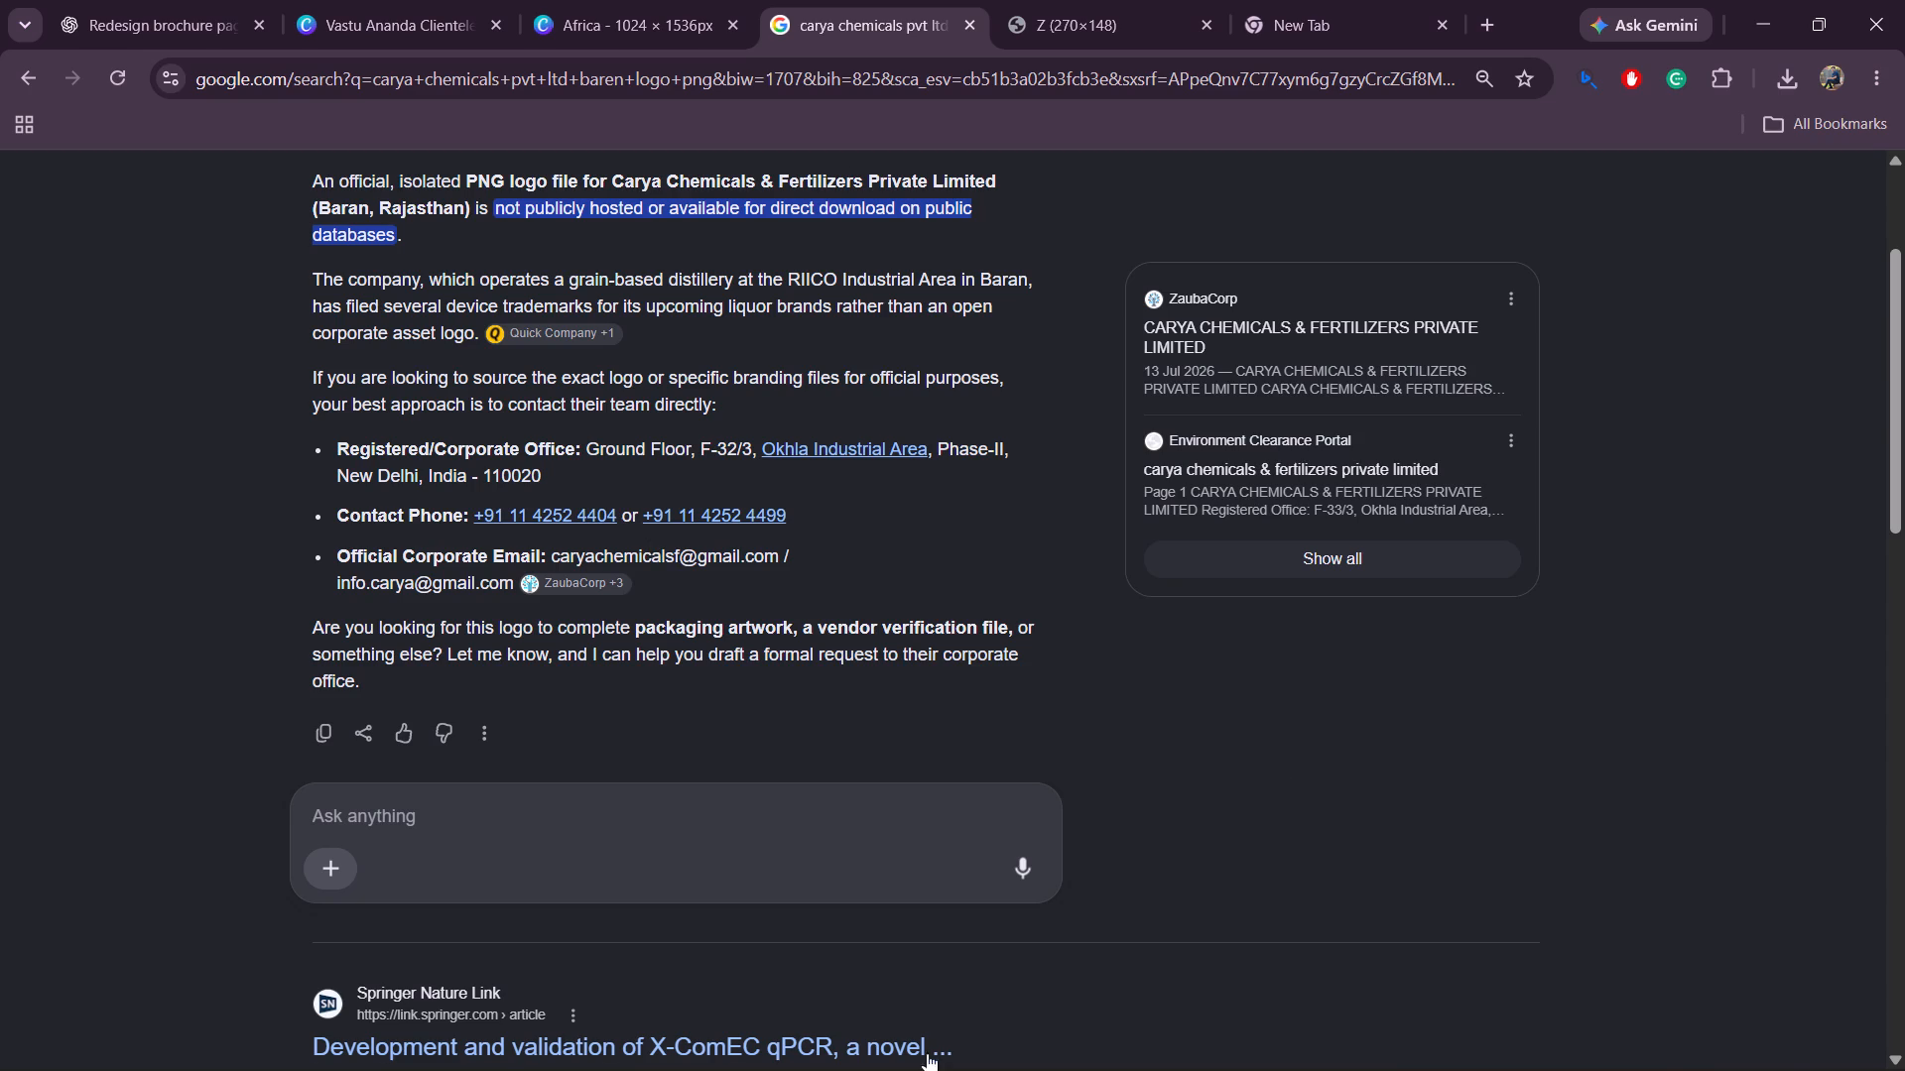
Check the Africa brochure for the next client without a logo and search Google for "wonder wellness company".
scroll(587, 664, "down", 7)
scroll(598, 734, "up", 17)
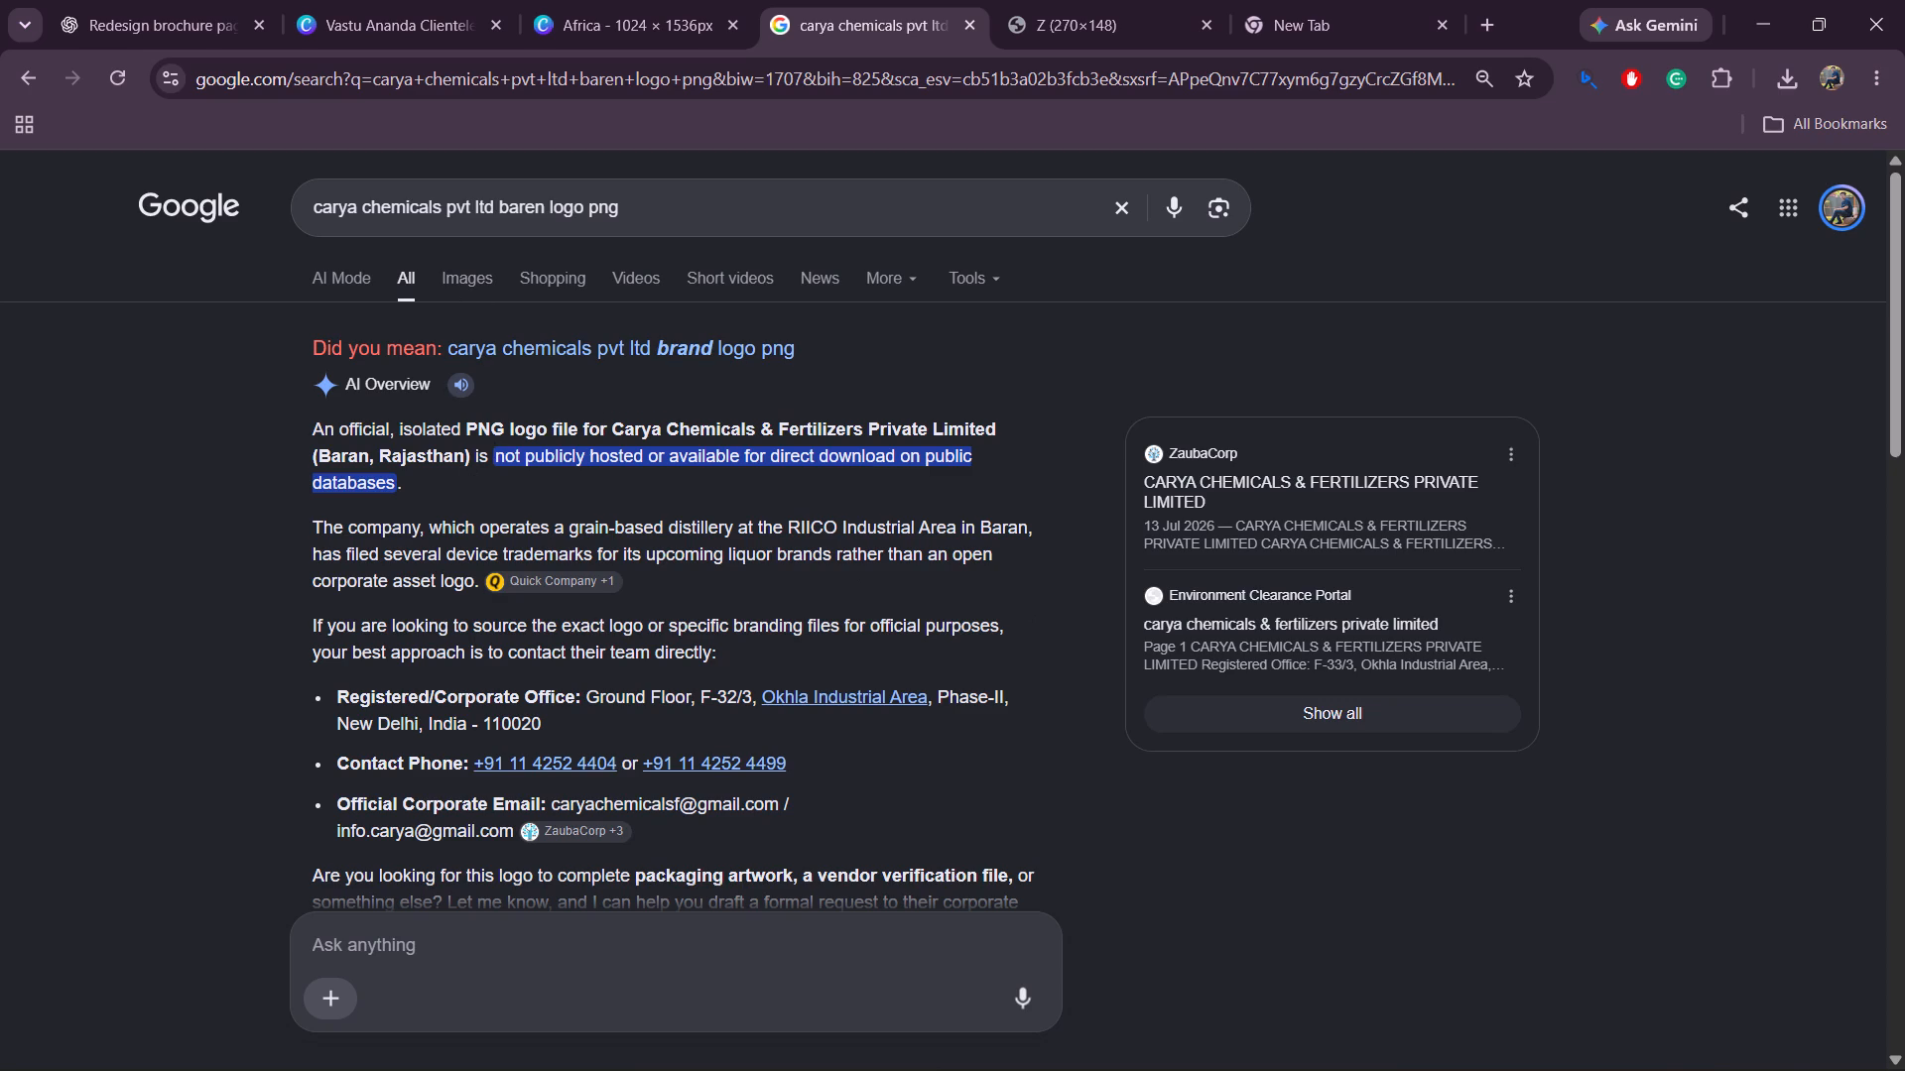
left_click(582, 0)
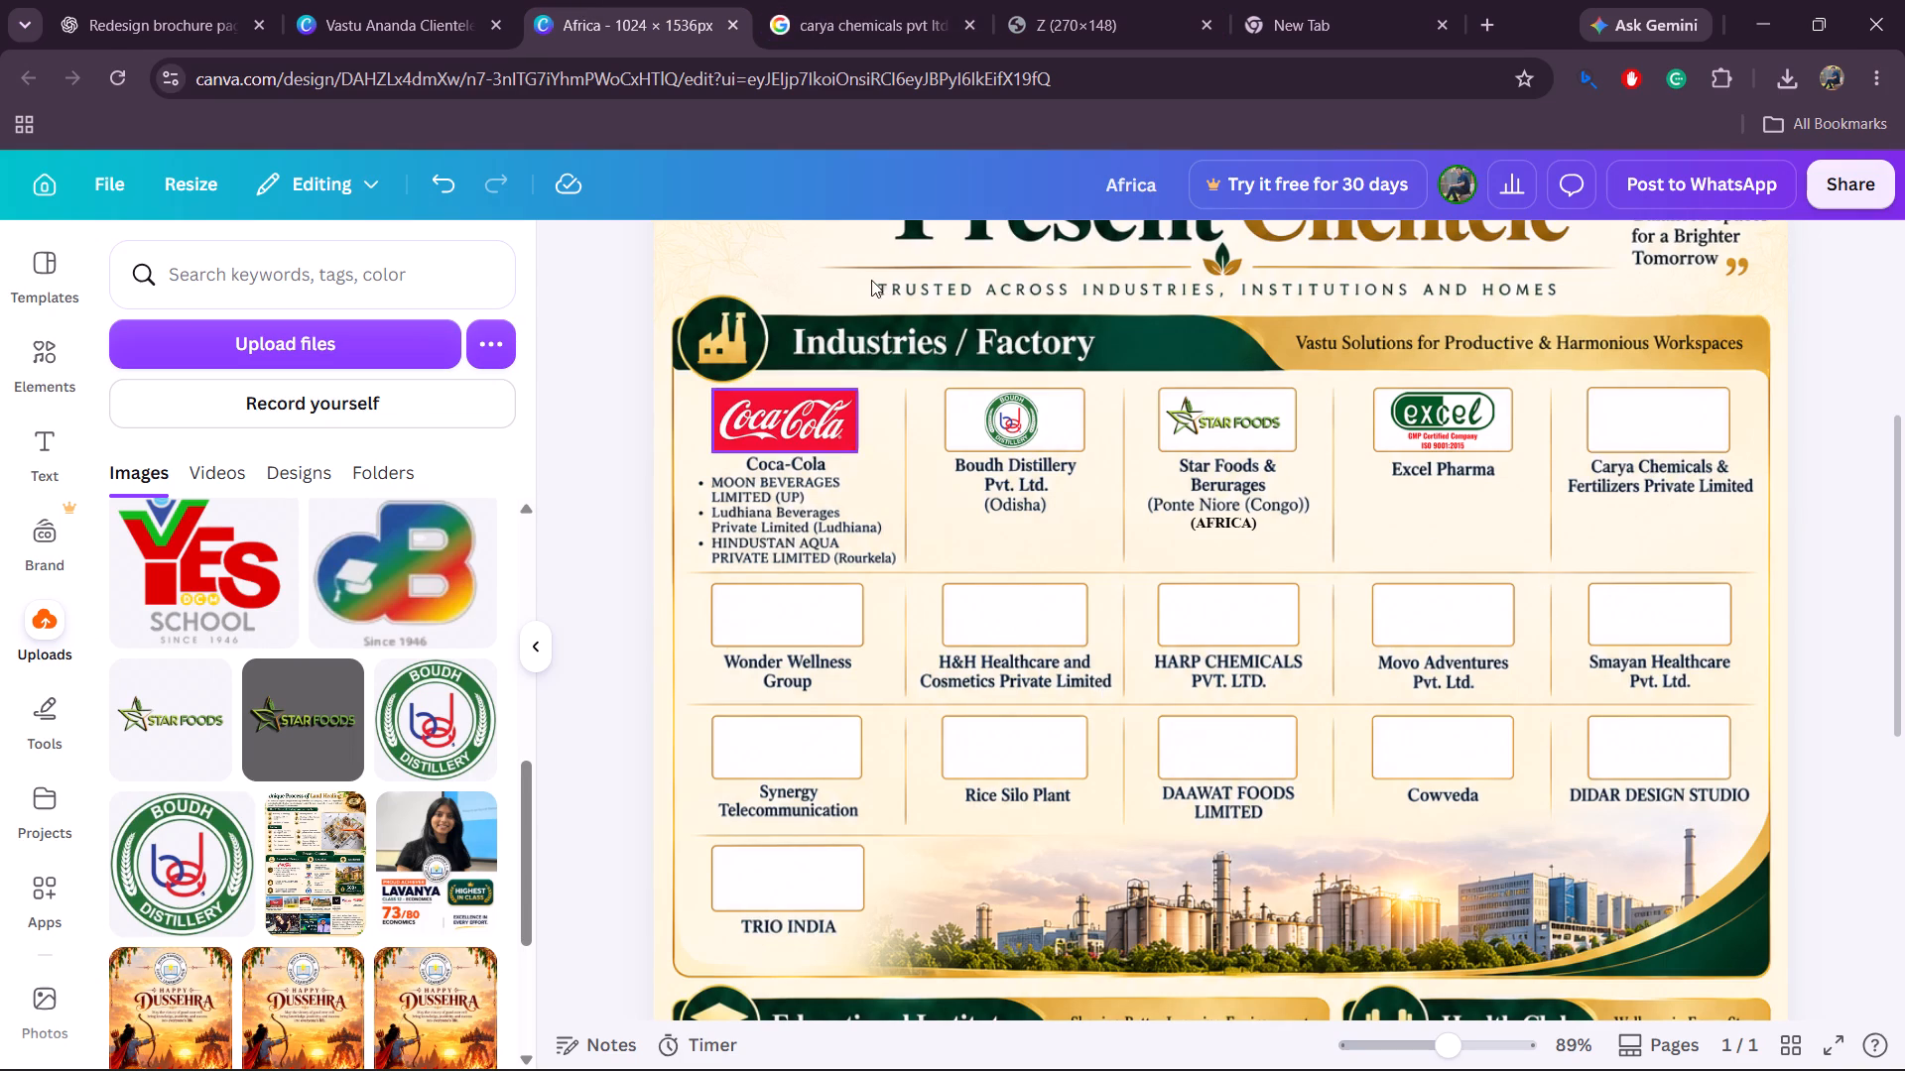
left_click(912, 0)
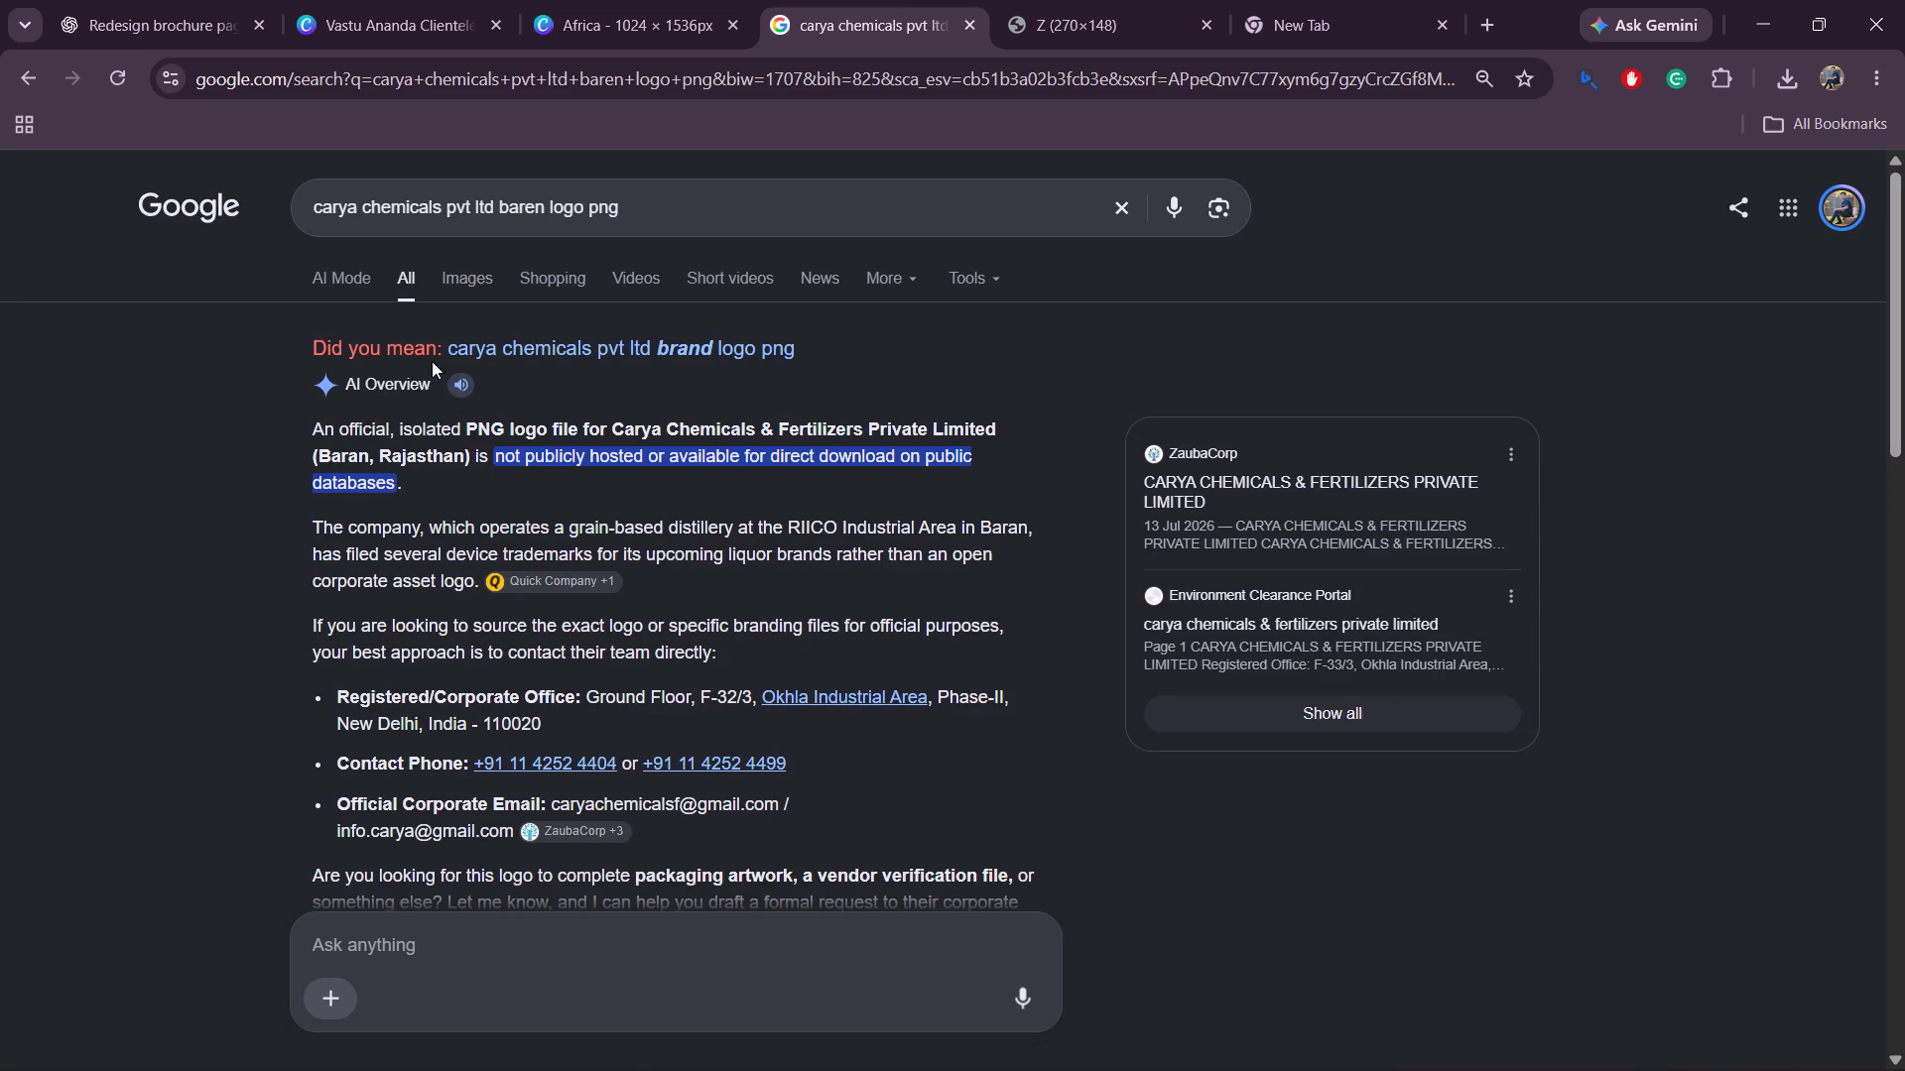
triple_click(411, 213)
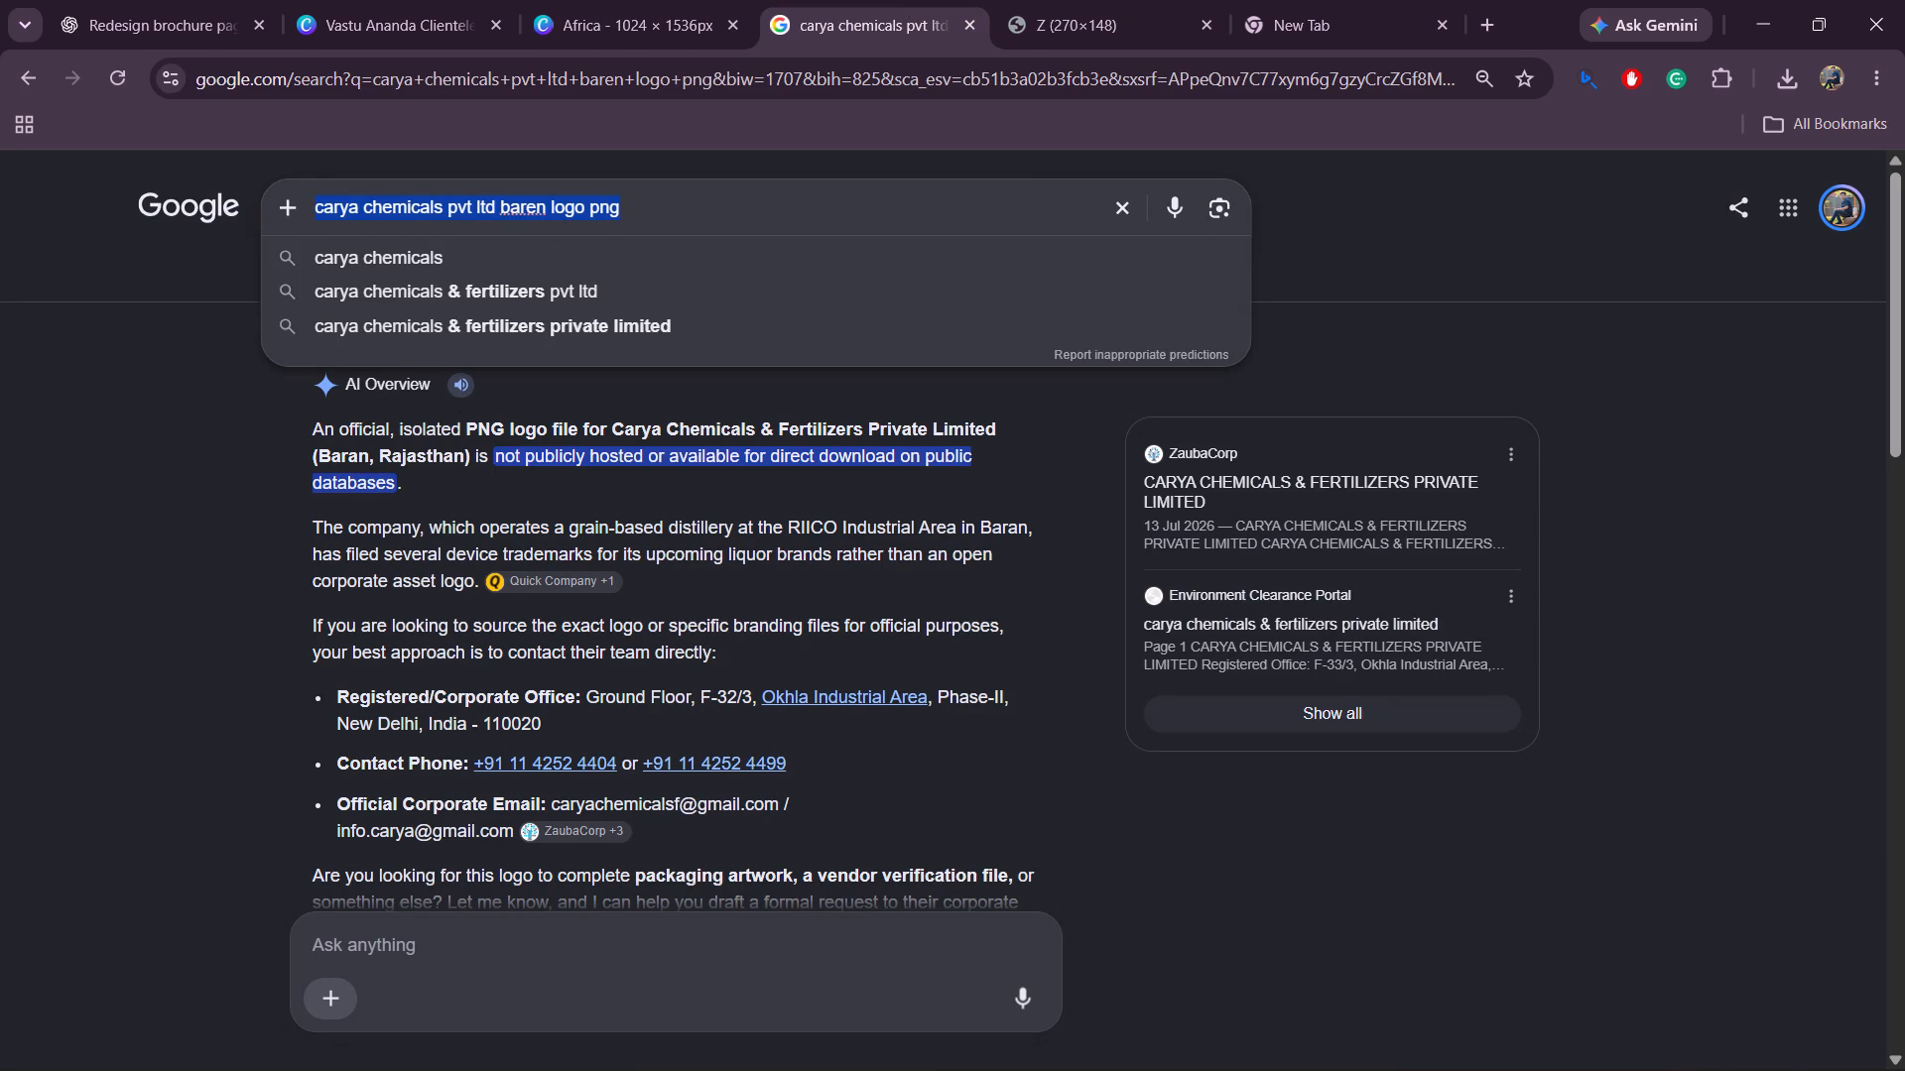
type("wonder we")
key("k")
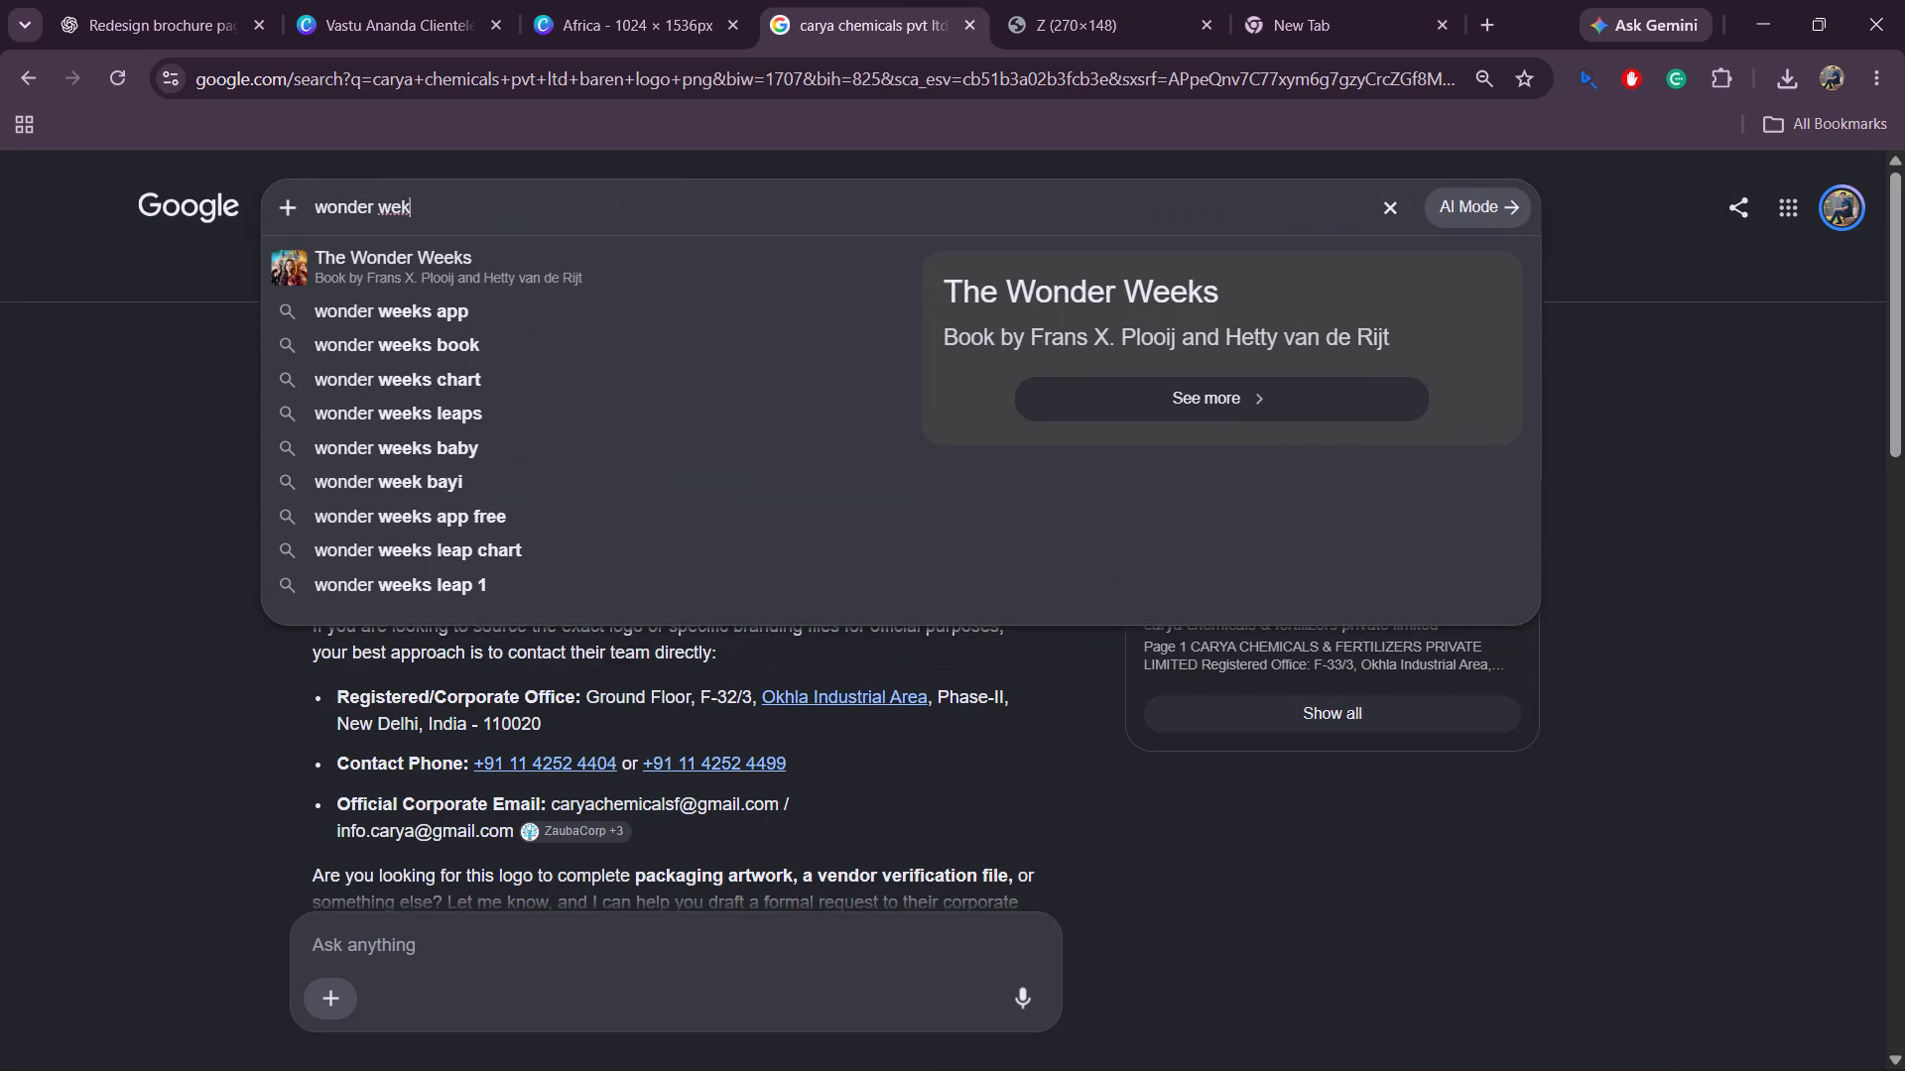
key("BackSpace")
type("lln")
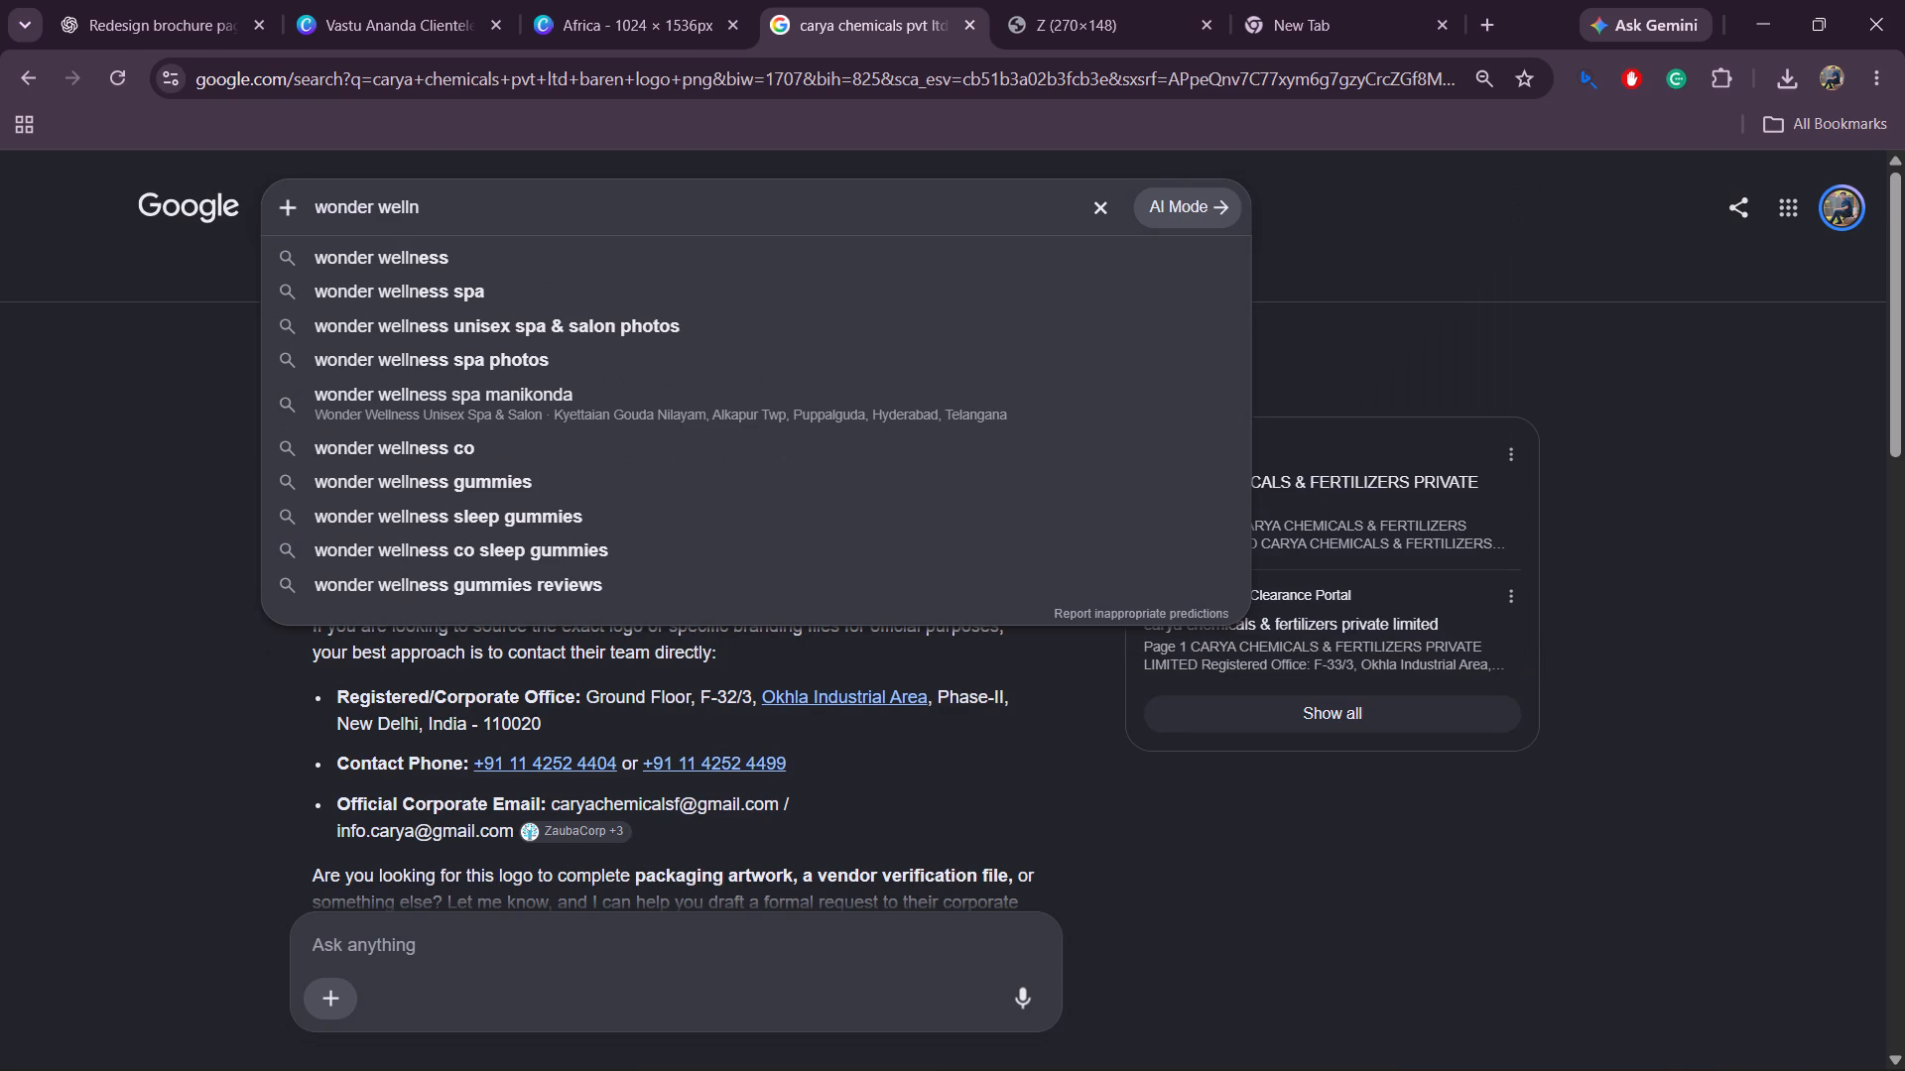
type("es")
key("space")
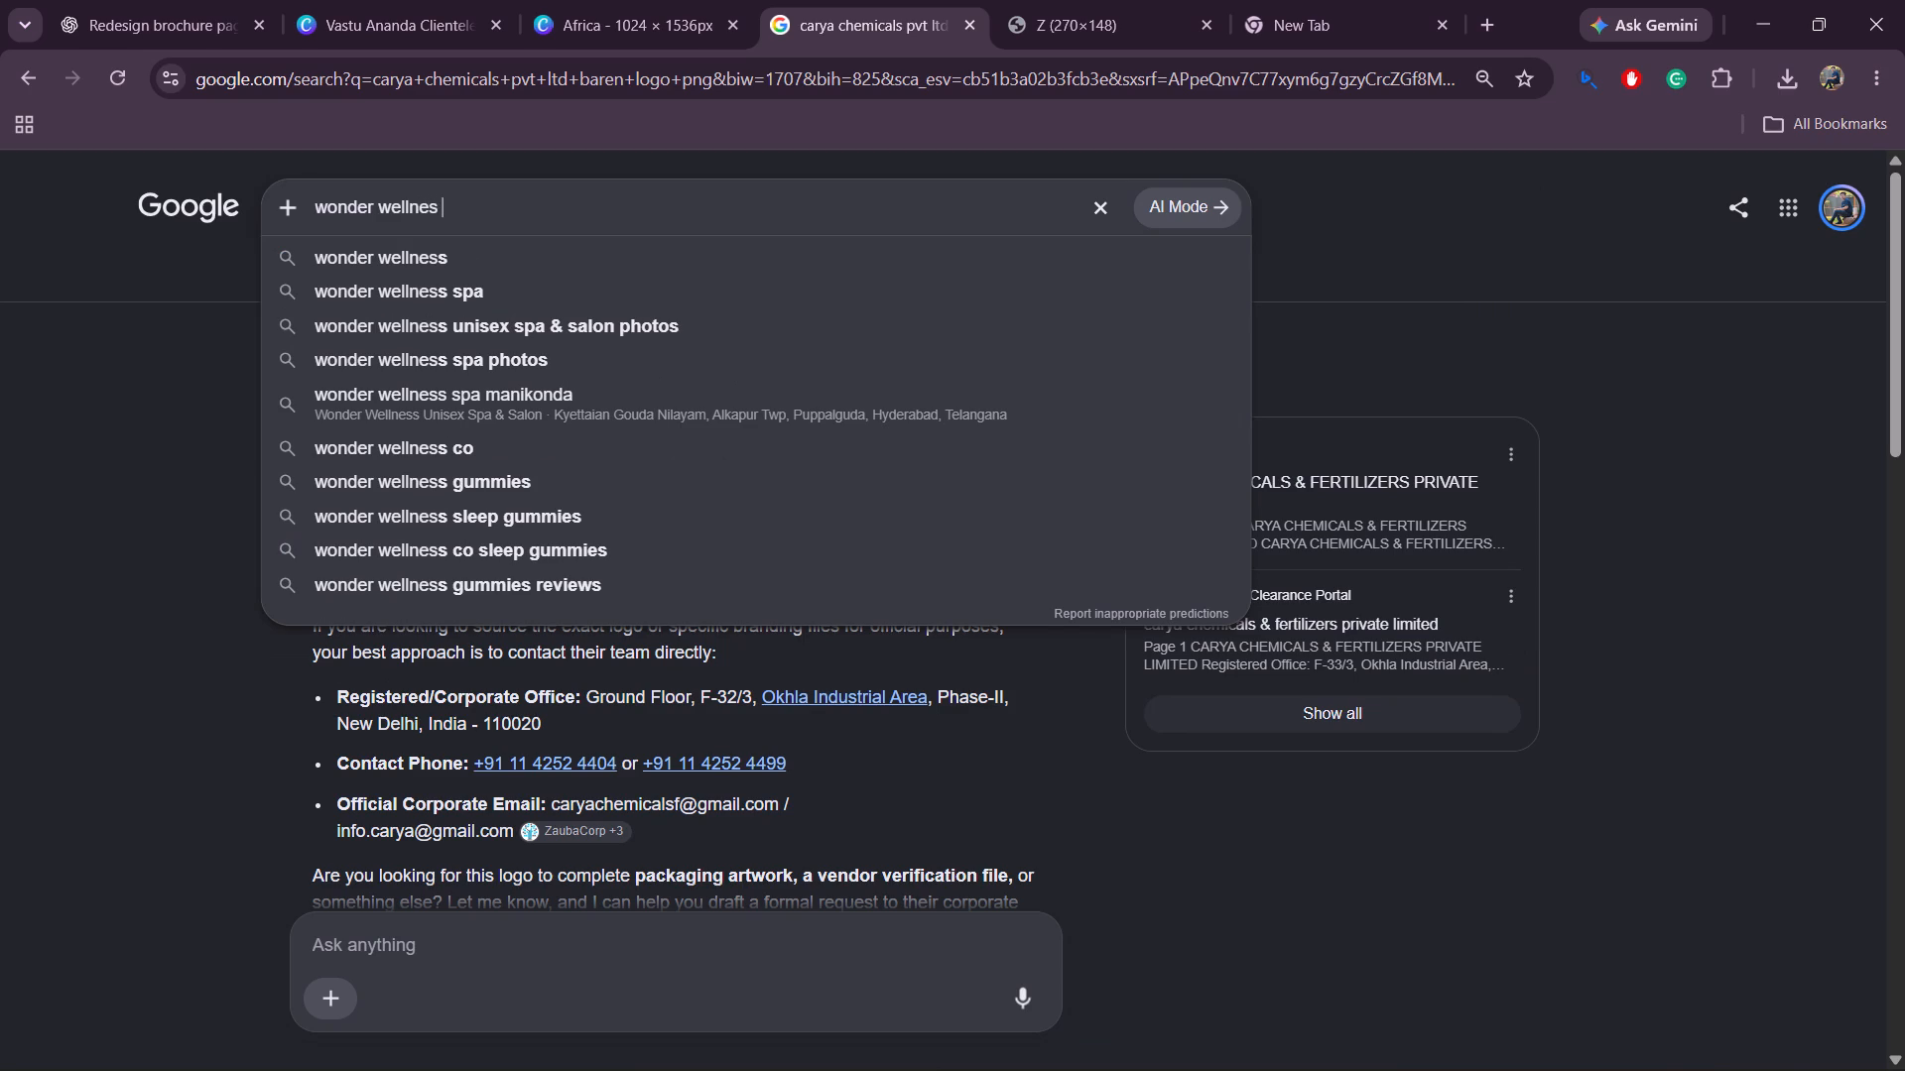
key("BackSpace")
type("s")
key("space")
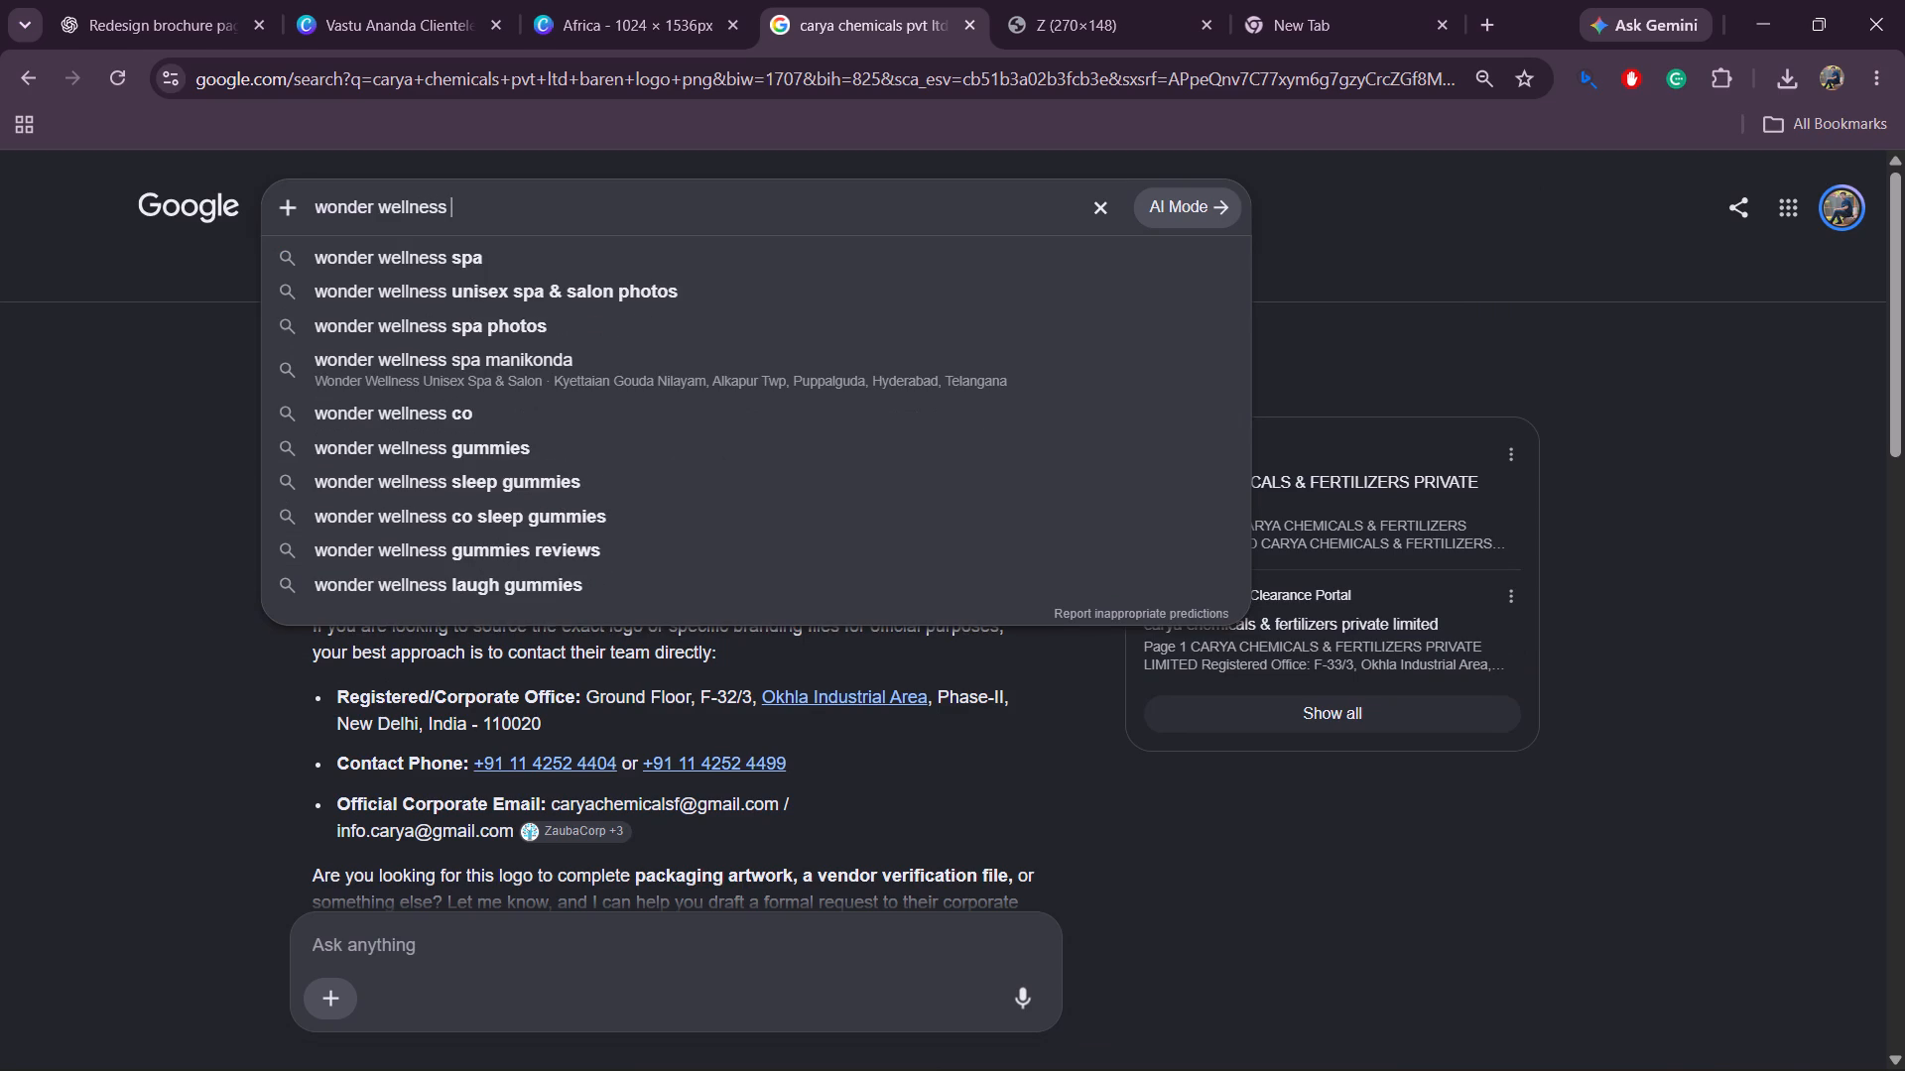
type("group")
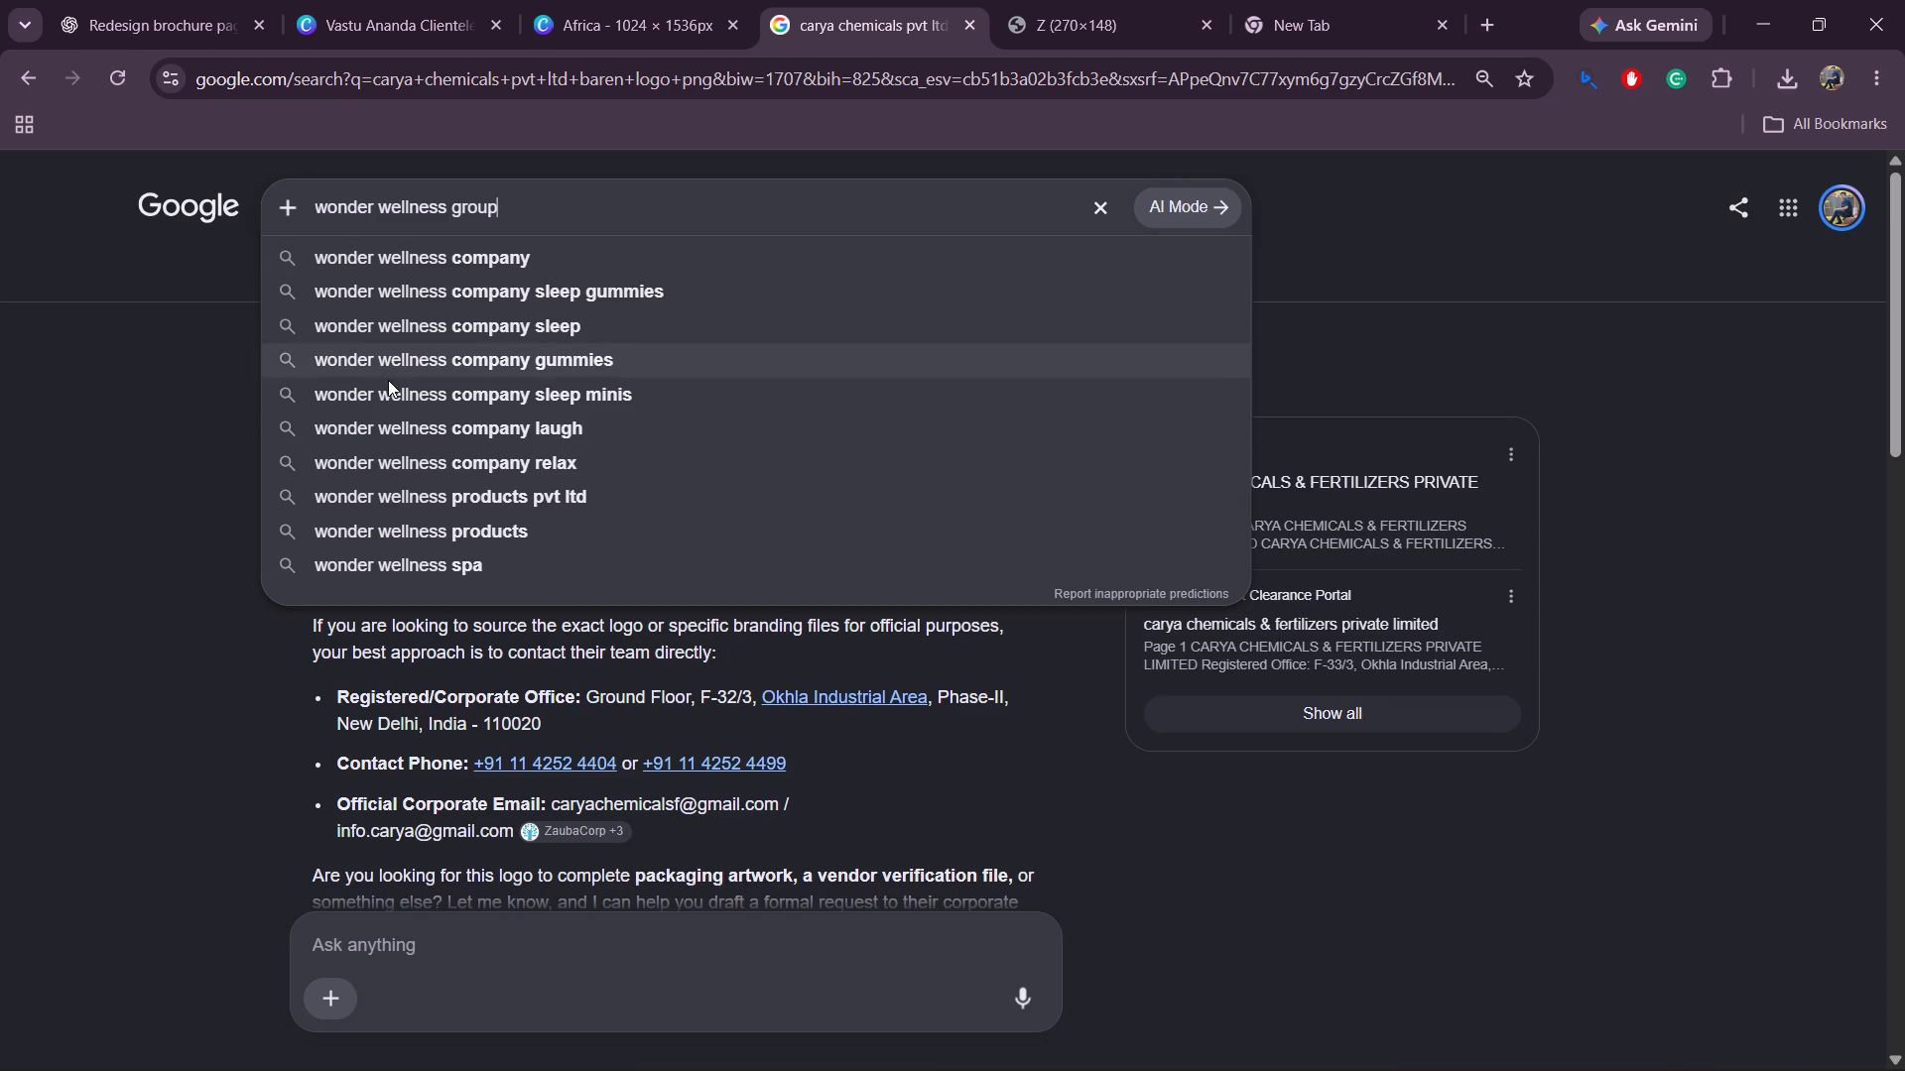
left_click(403, 259)
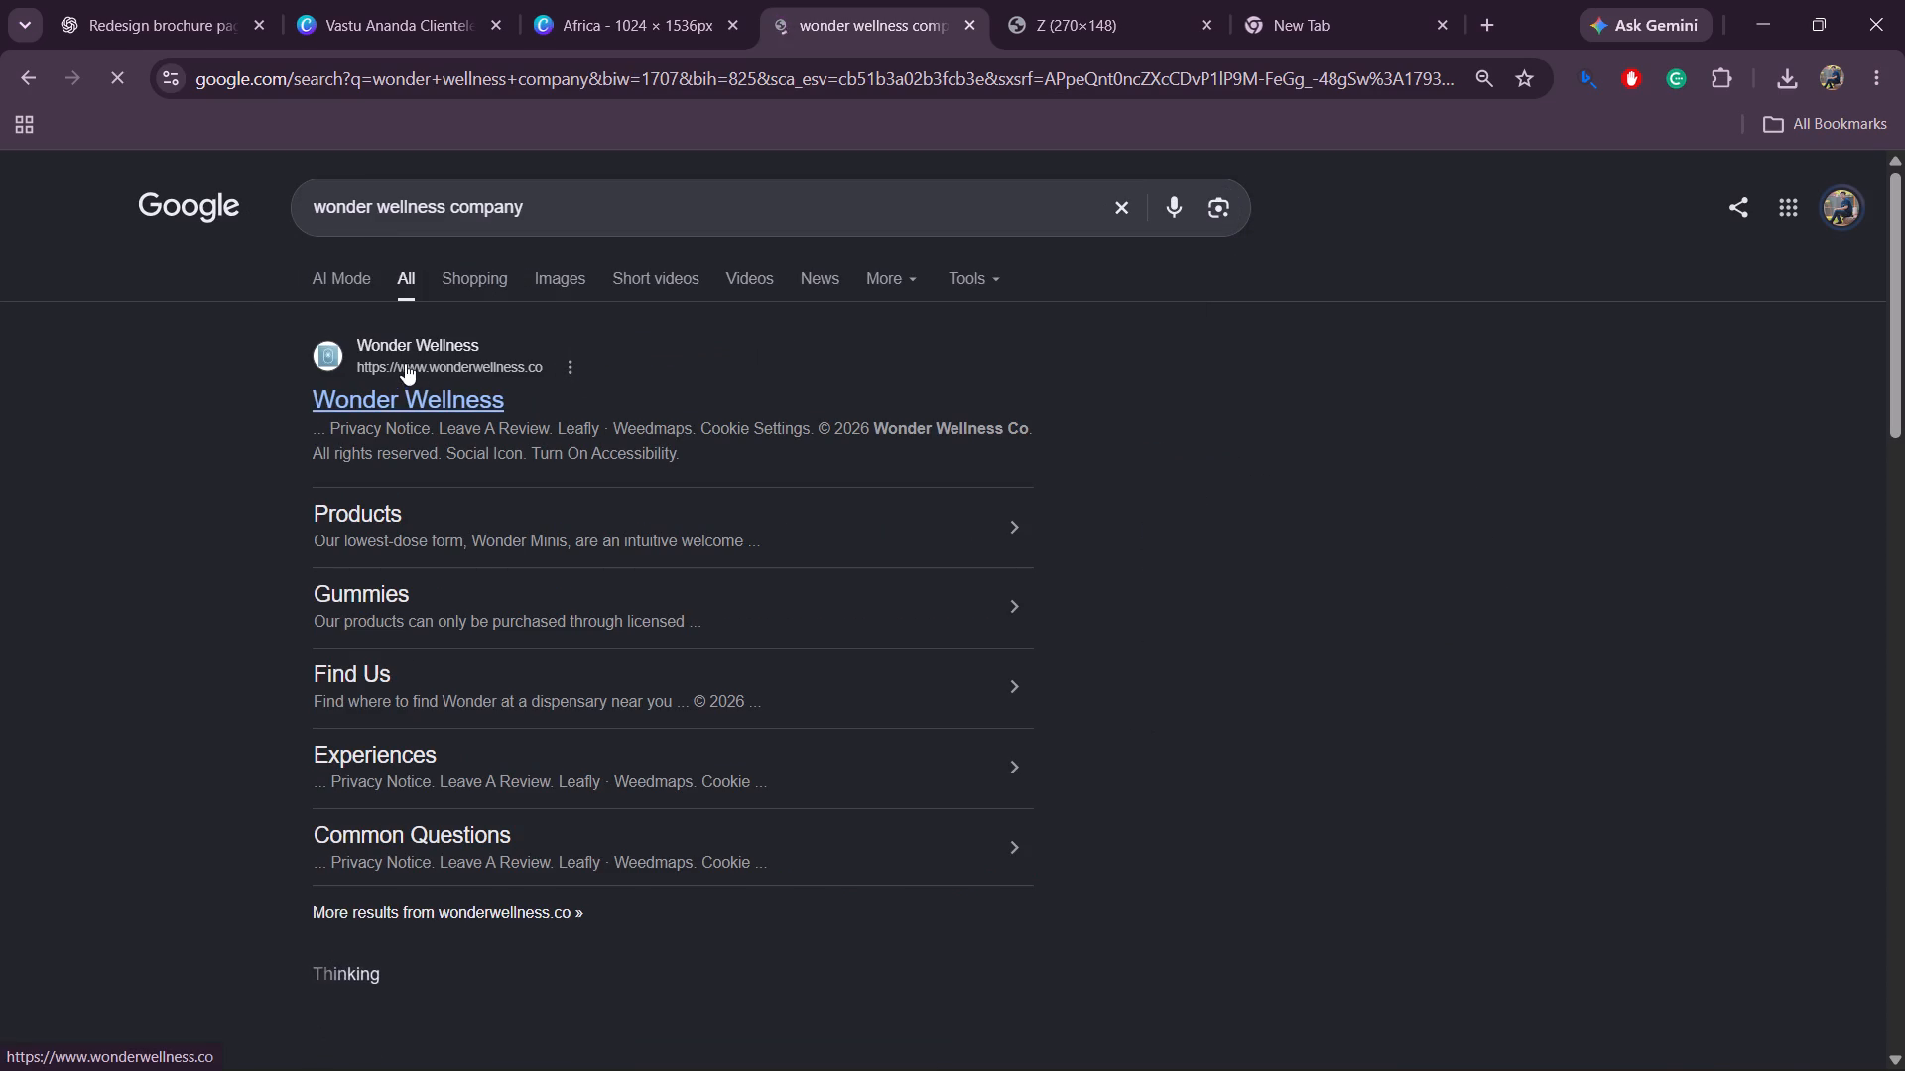
Open the Wonder Wellness website from the search results and agree to its over-21 age check to enter the site.
left_click(395, 387)
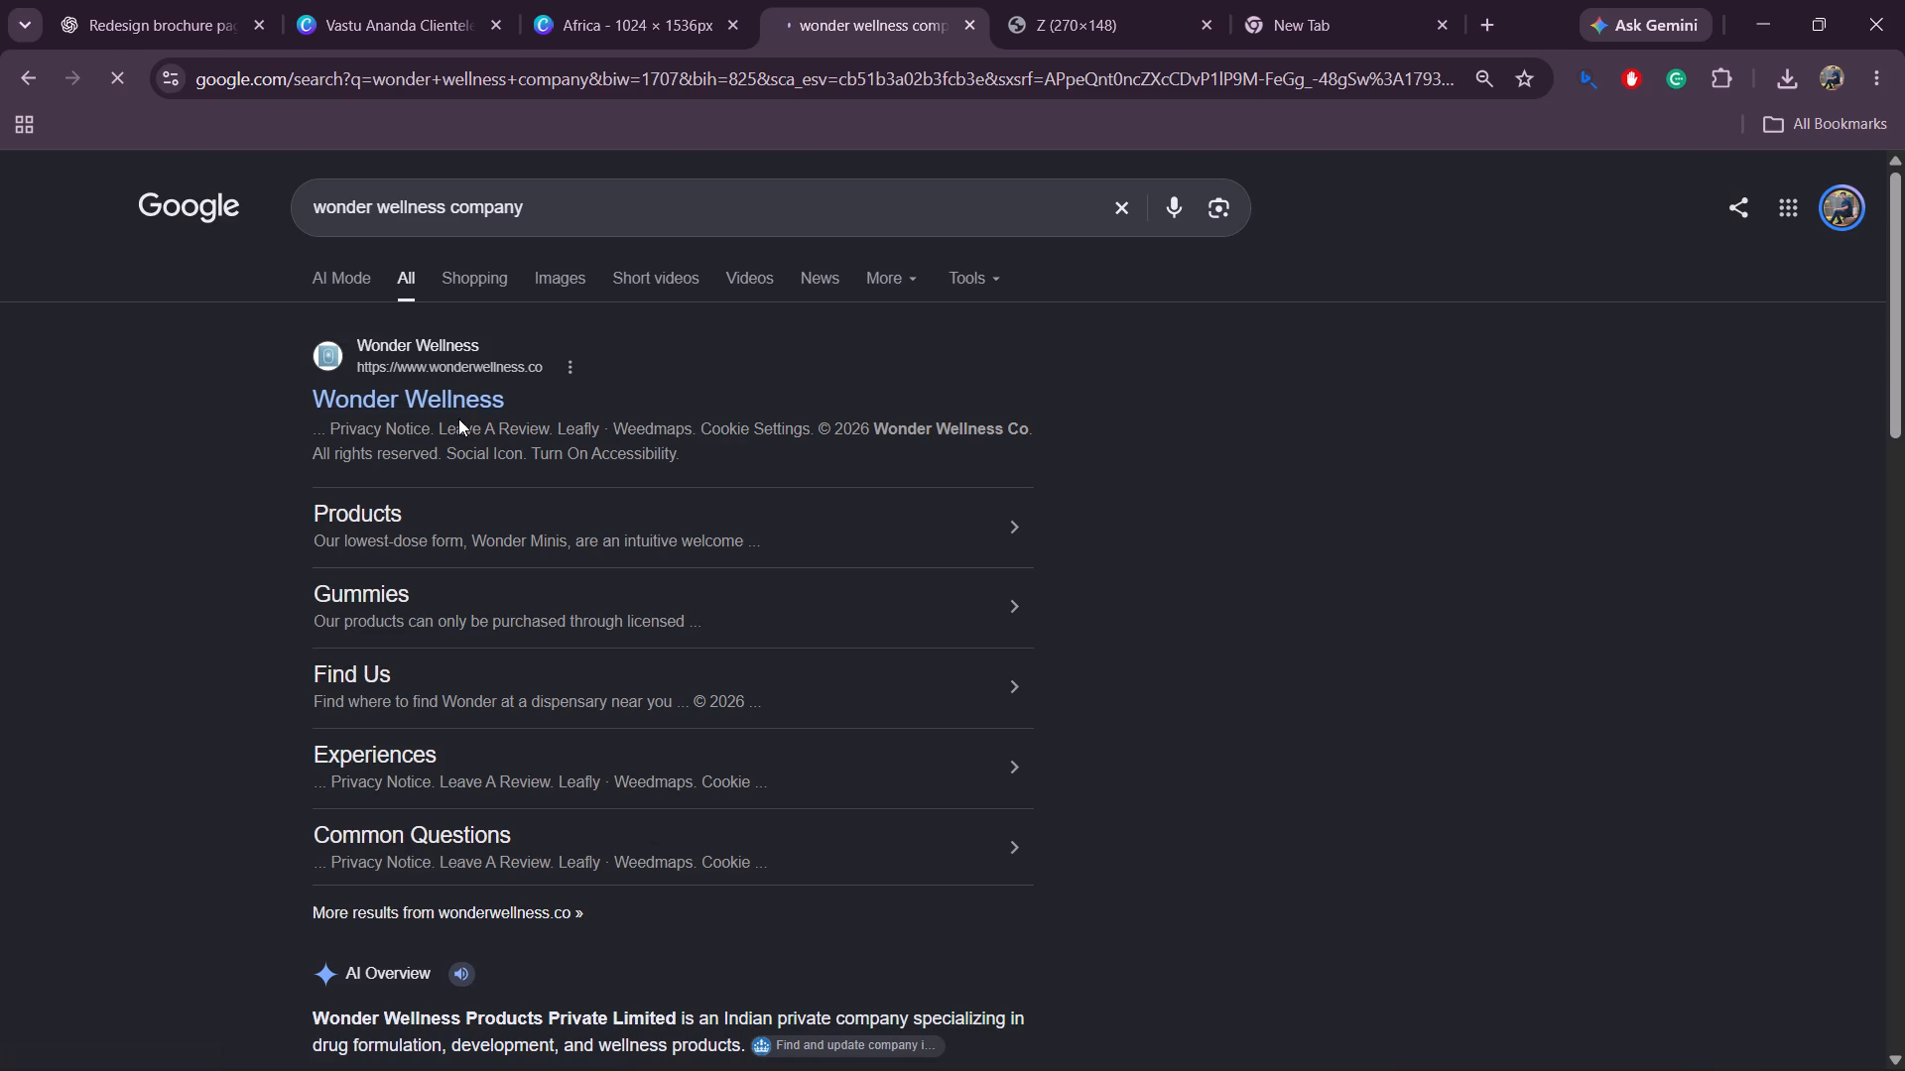
left_click(458, 418)
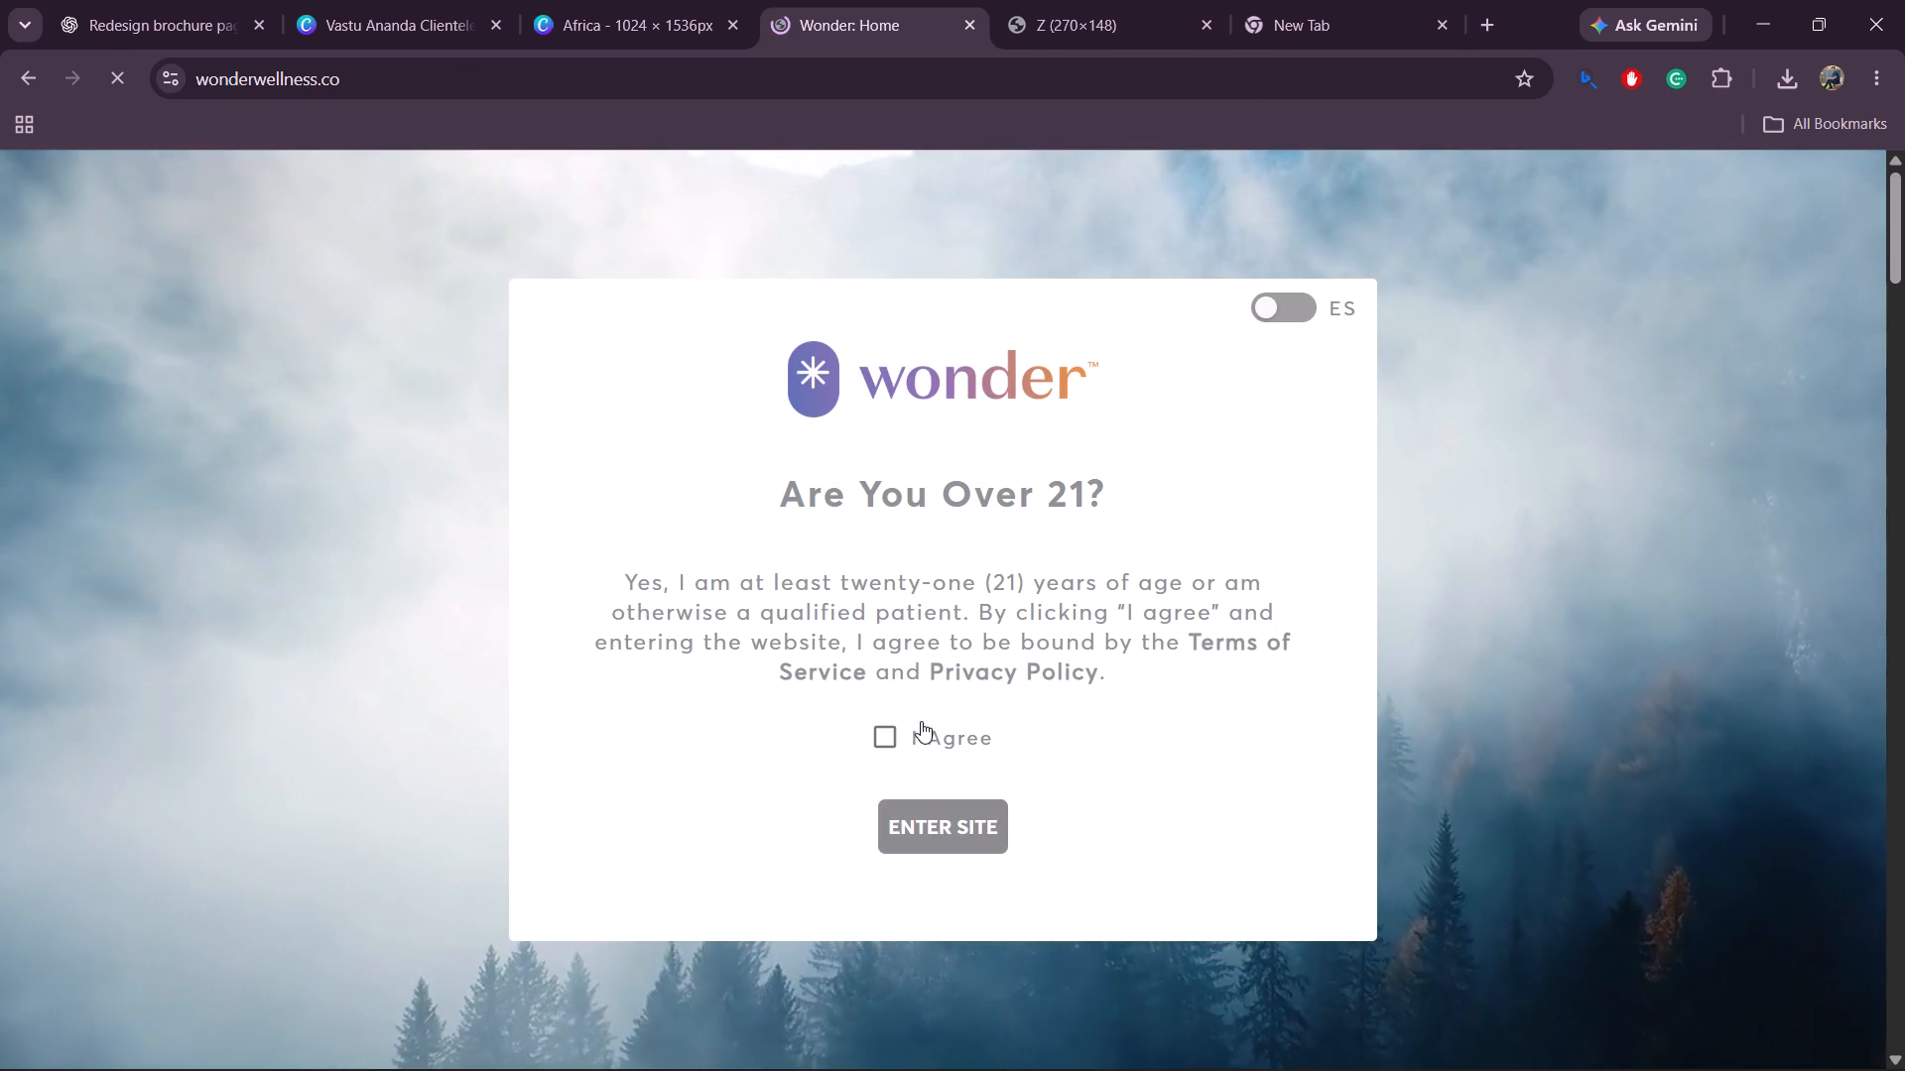
left_click(911, 729)
left_click(962, 834)
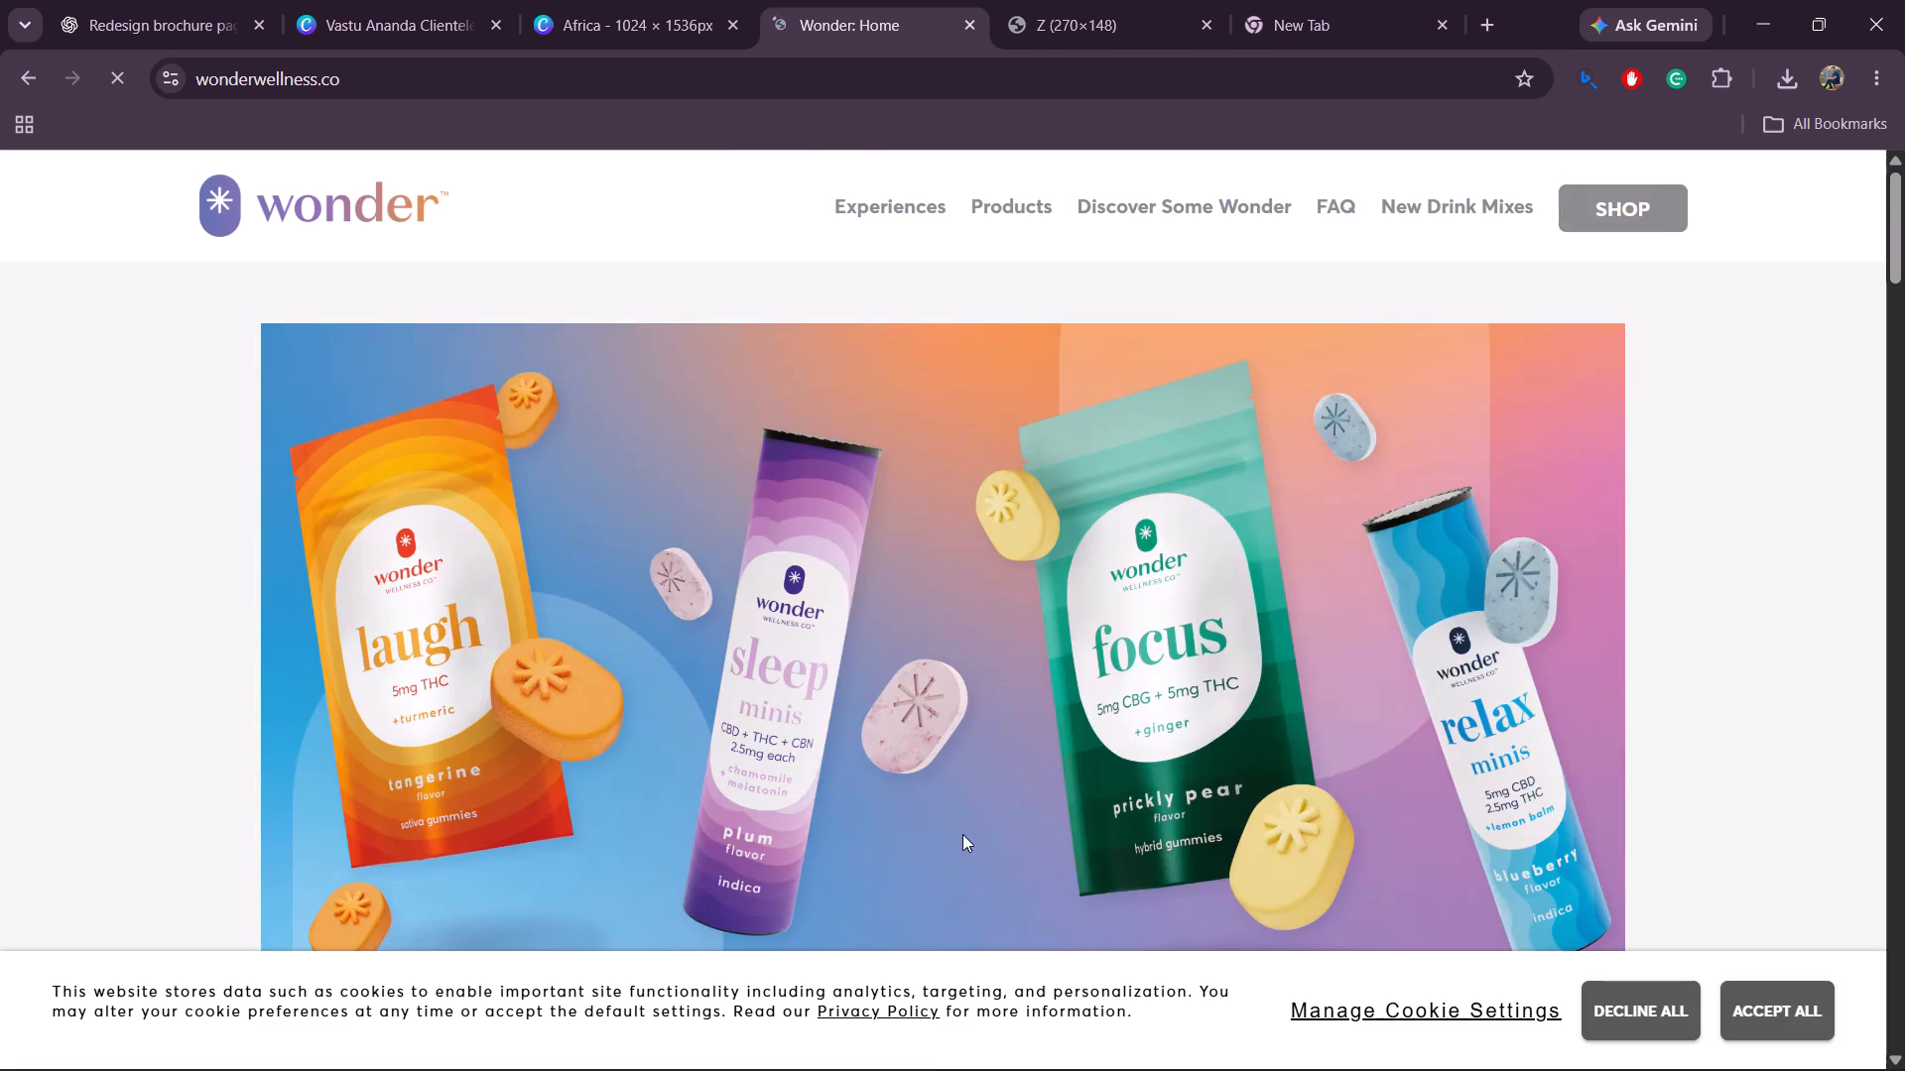